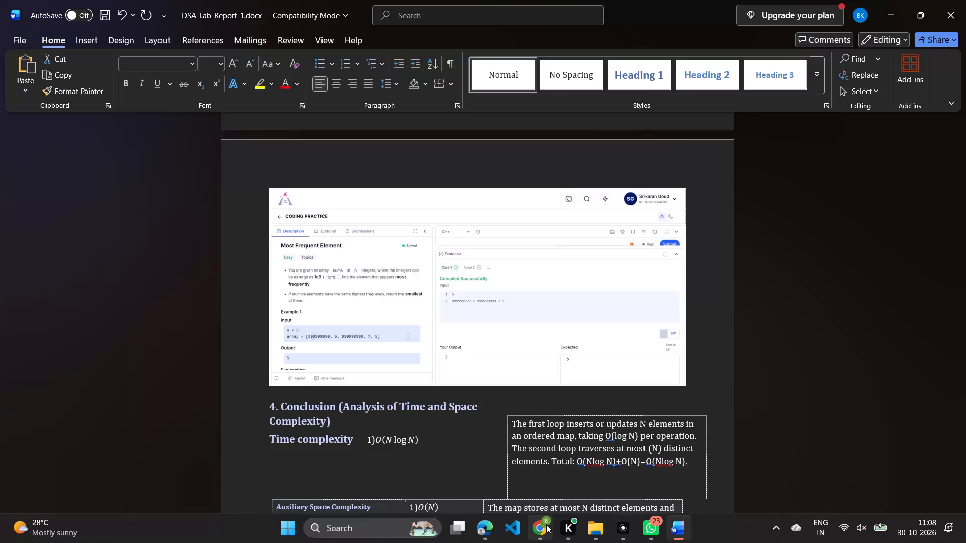
Switch to Chrome and open the Circular Linked List MCQ practice from today's schedule on the learning portal home page.
left_click(546, 524)
left_click(137, 1)
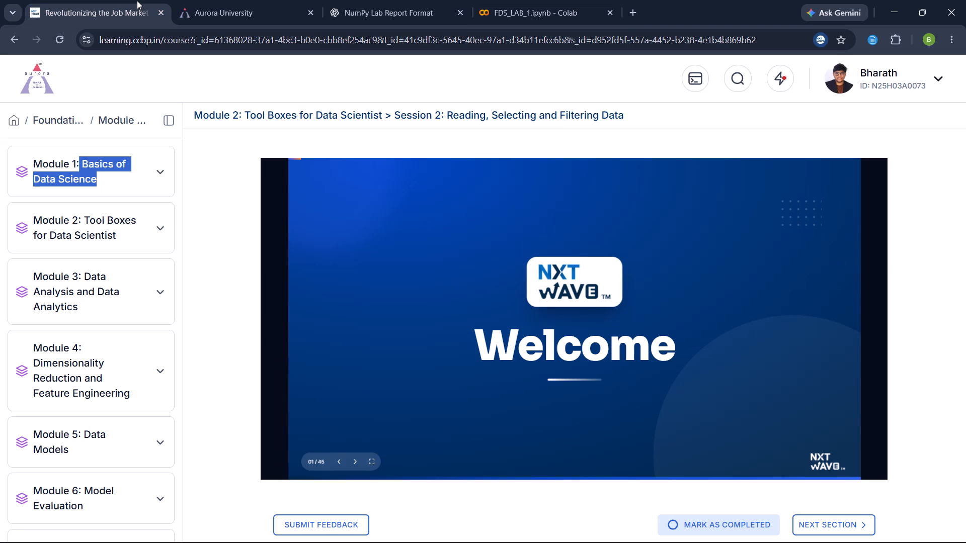
left_click(13, 118)
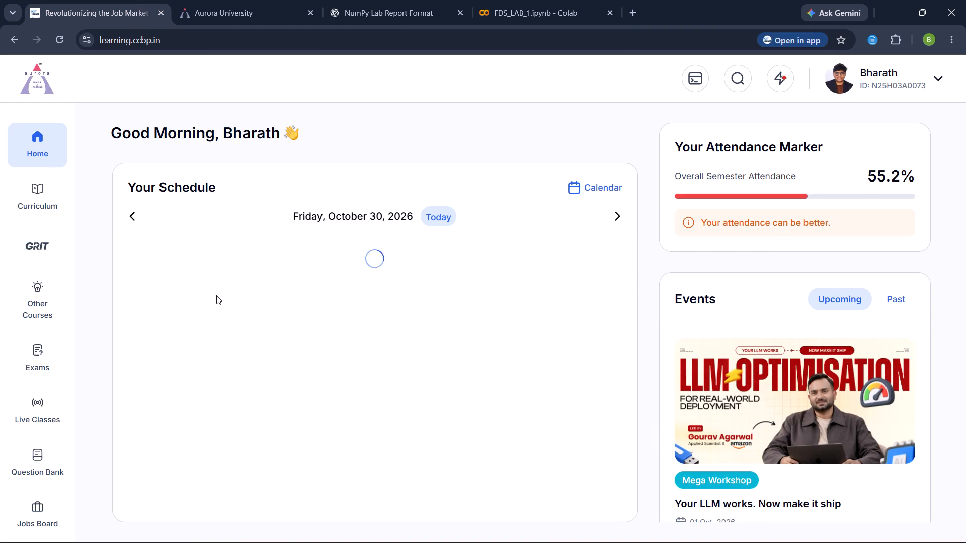
scroll(192, 287, "up", 1)
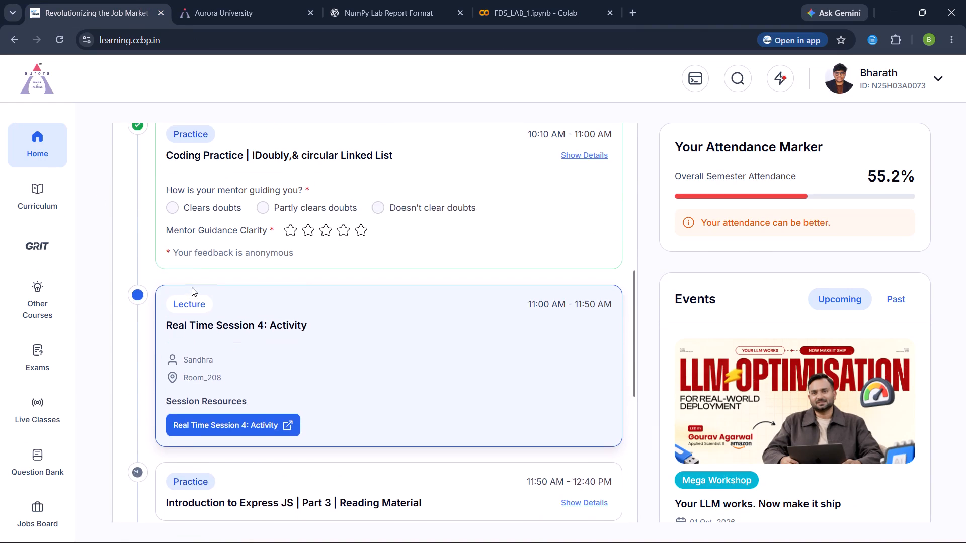
scroll(192, 287, "up", 2)
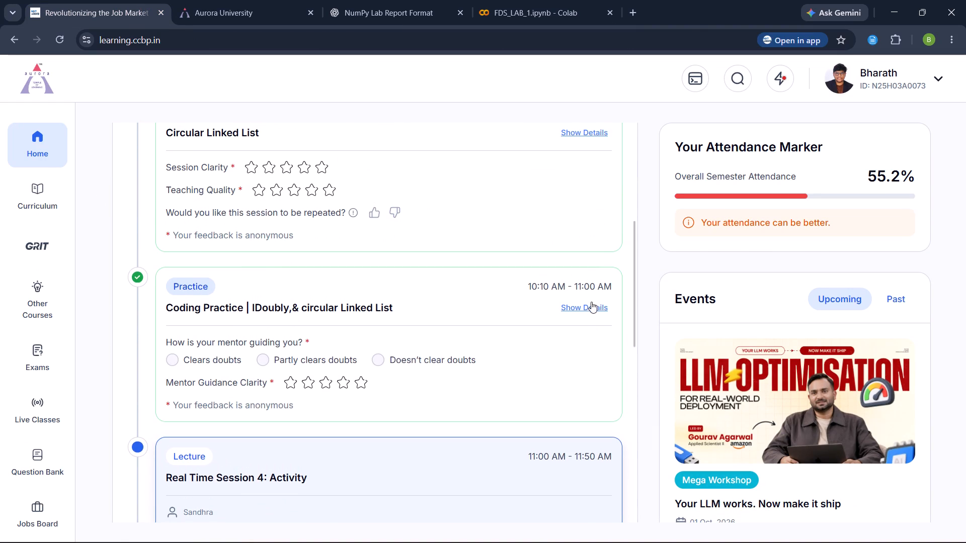
left_click(591, 302)
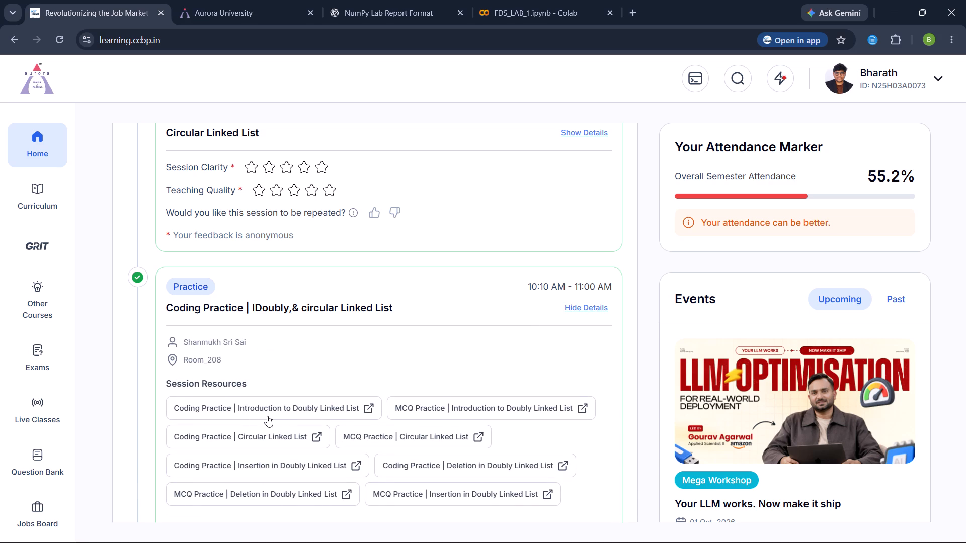
left_click(367, 432)
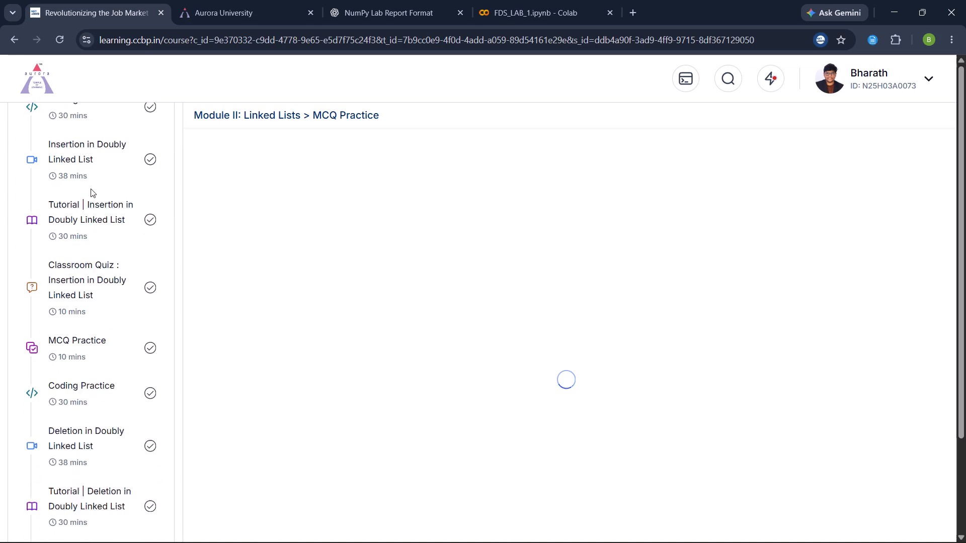
Open the Half Pair Check problem from the Hashing coding practice in Module I: Hashing, Sliding Window & Two-Pointer.
scroll(59, 196, "up", 17)
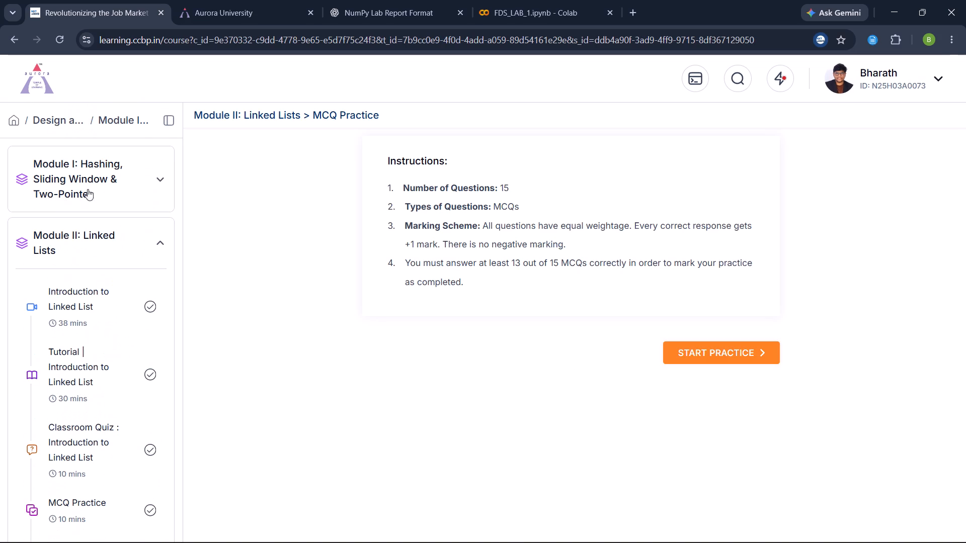
left_click(105, 189)
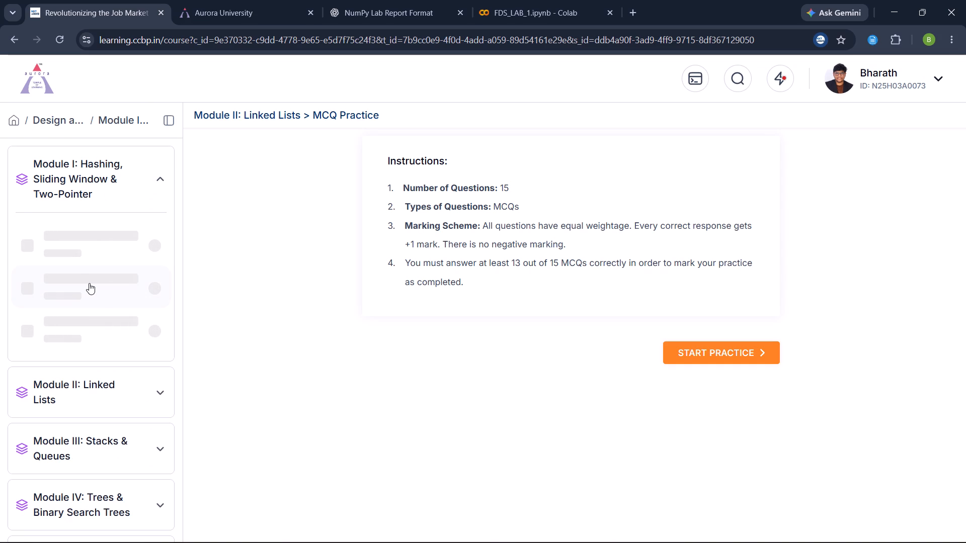
scroll(89, 283, "down", 1)
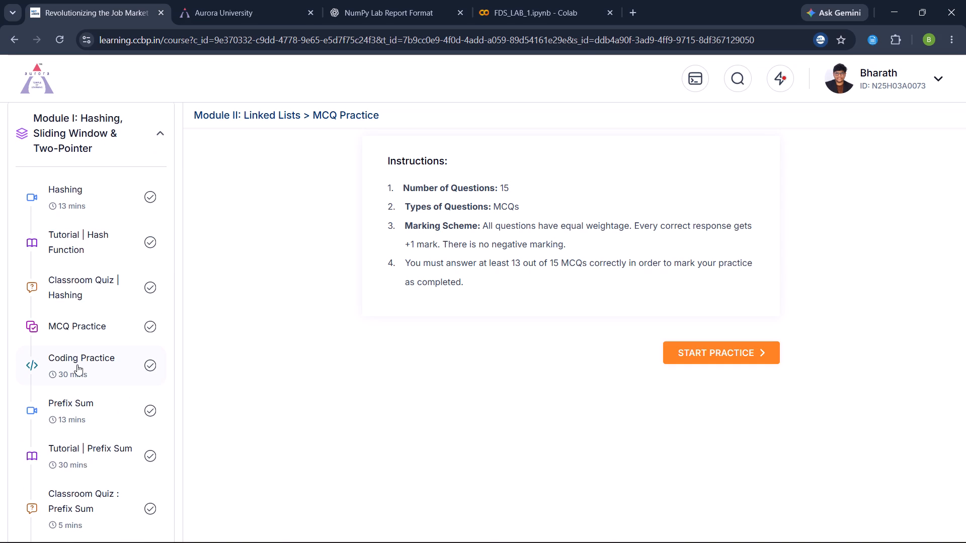
left_click(77, 365)
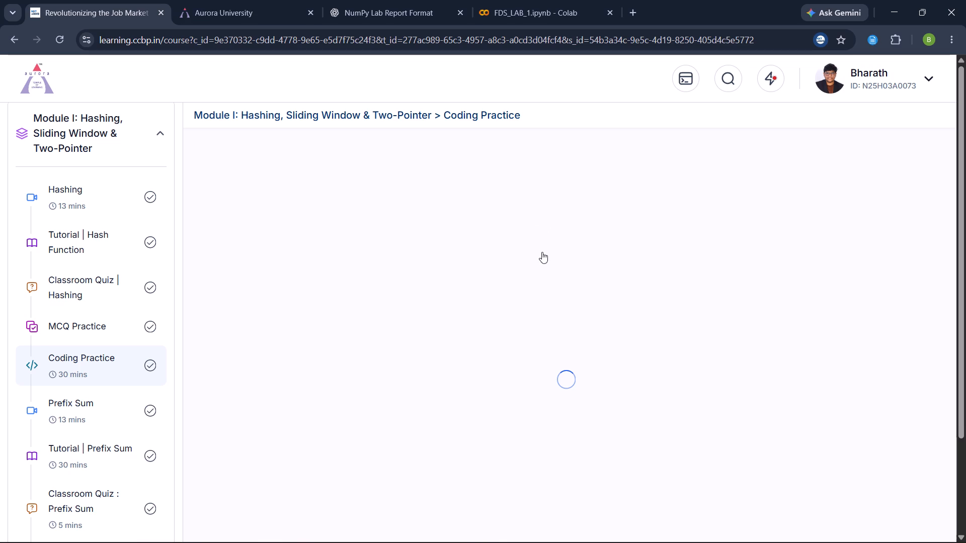
left_click(540, 284)
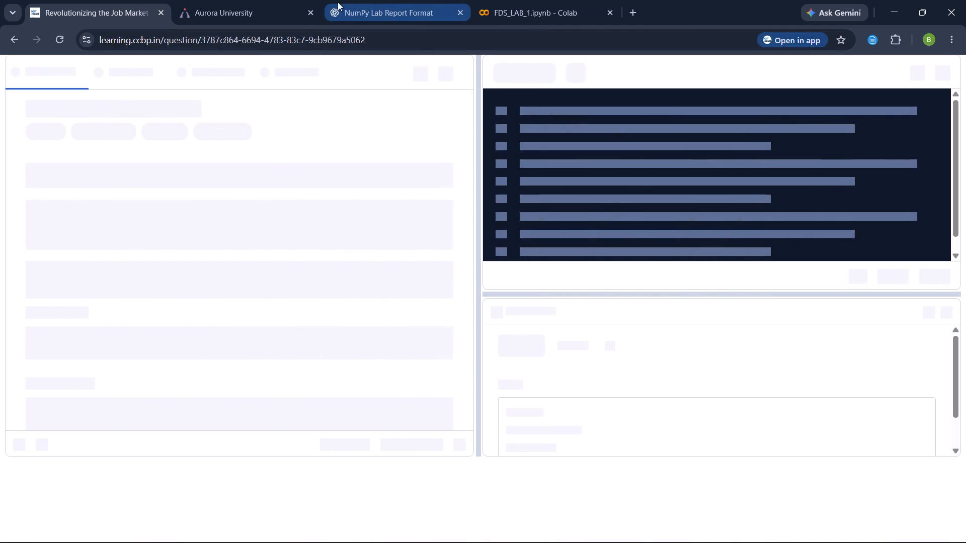
Check the assessments list on the Aurora University page and return to the coding practice problem.
left_click(254, 13)
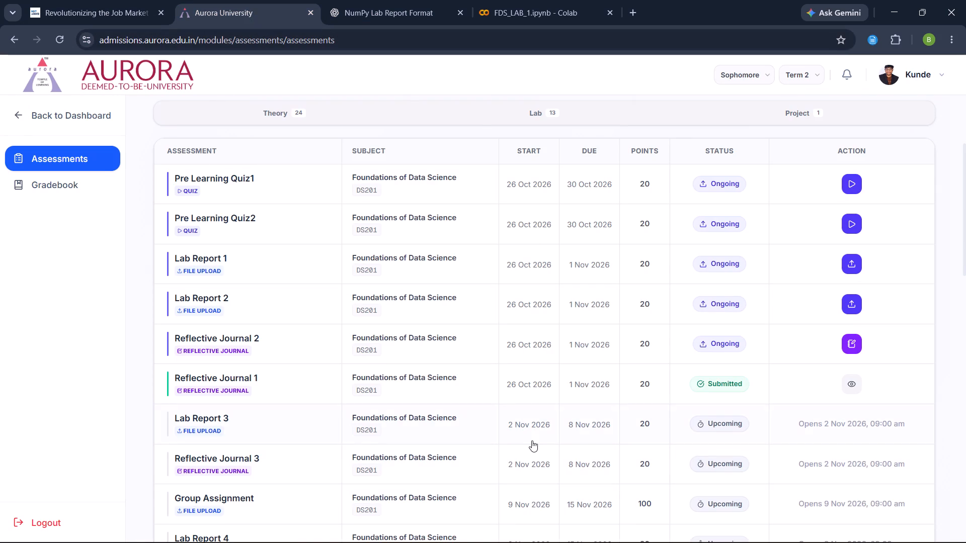
left_click(56, 1)
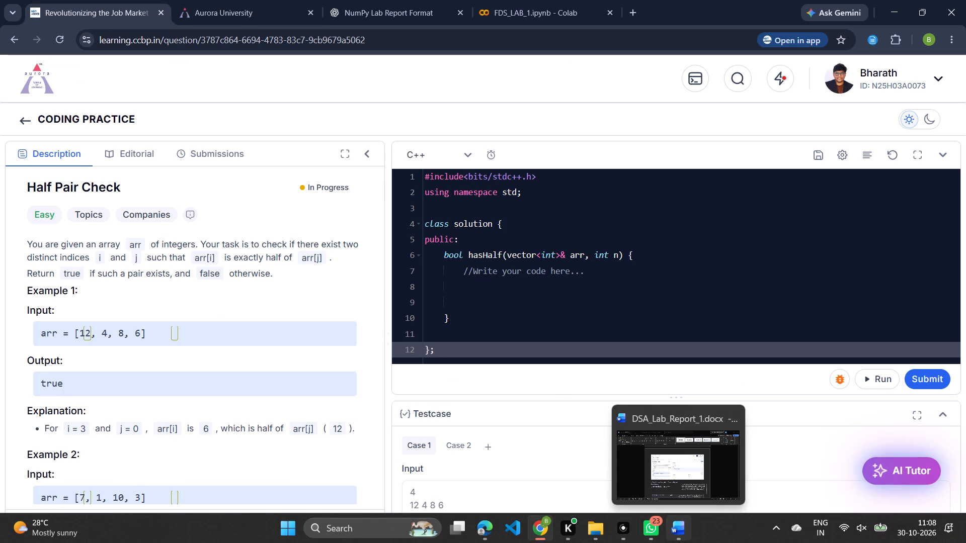
Switch to Word and examine question 2, Shortest Subarray with Sum k, and the sections around it in DSA_Lab_Report_1.
left_click(673, 528)
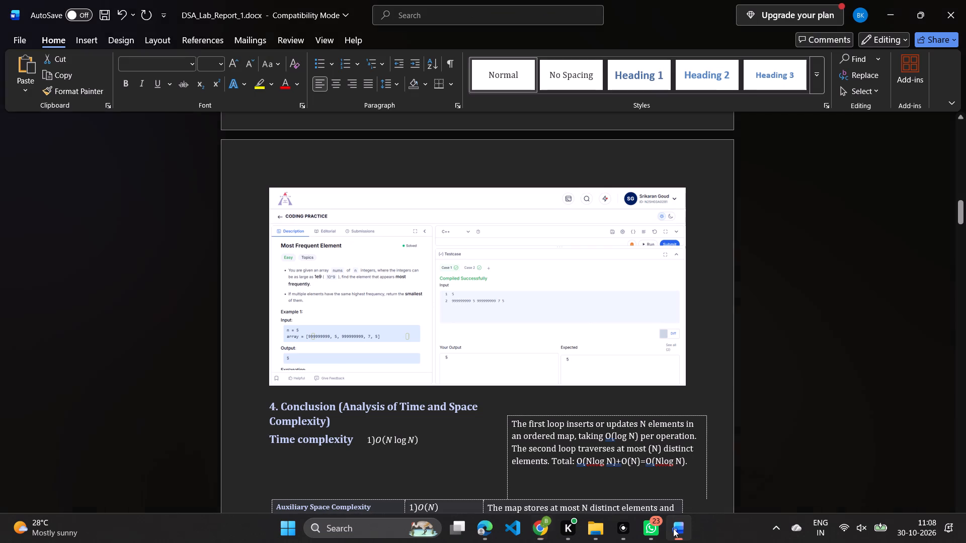
scroll(547, 416, "down", 3)
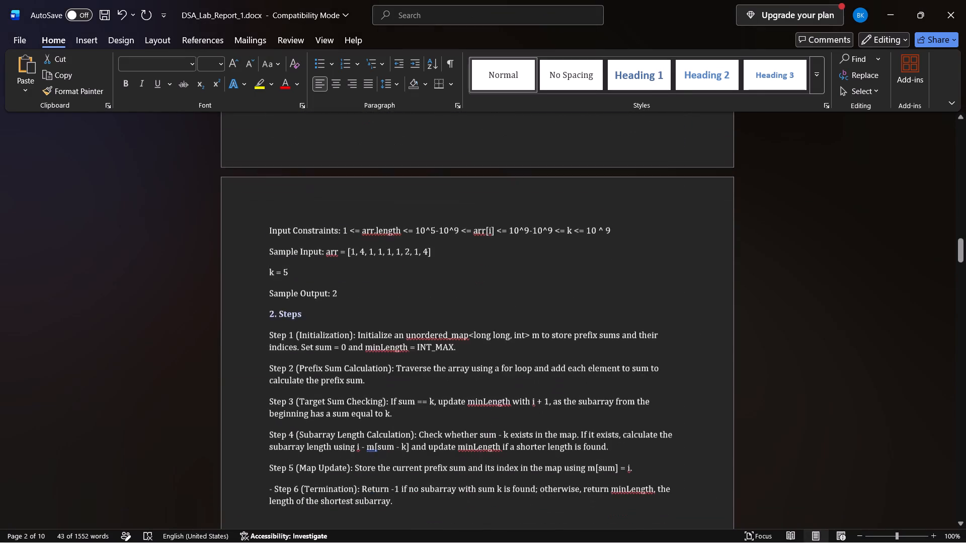
scroll(547, 416, "down", 2)
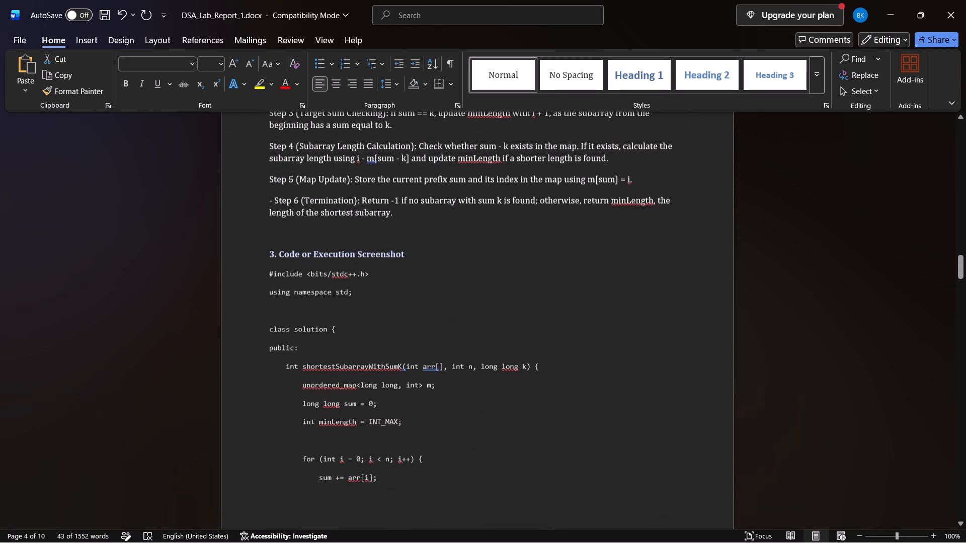
left_click(573, 386)
scroll(592, 336, "up", 1)
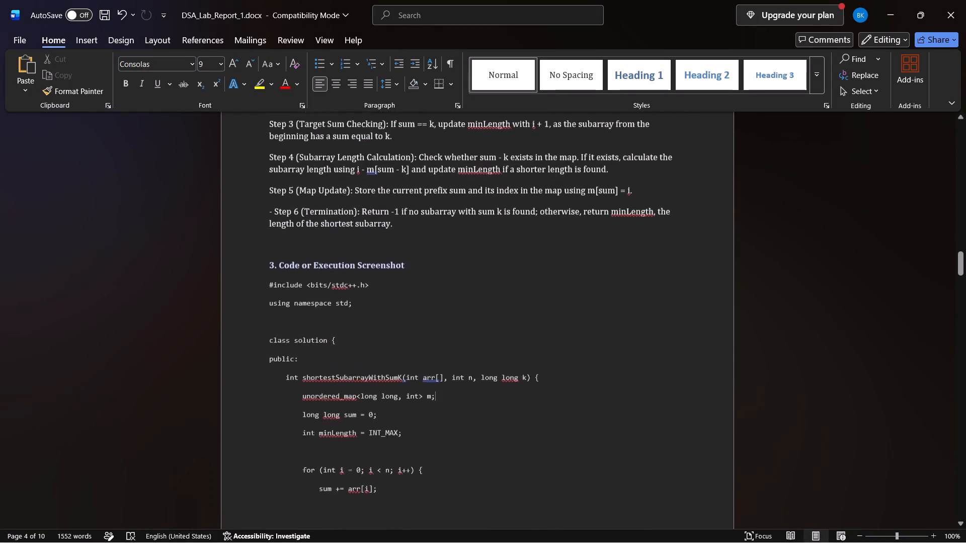
scroll(592, 336, "up", 2)
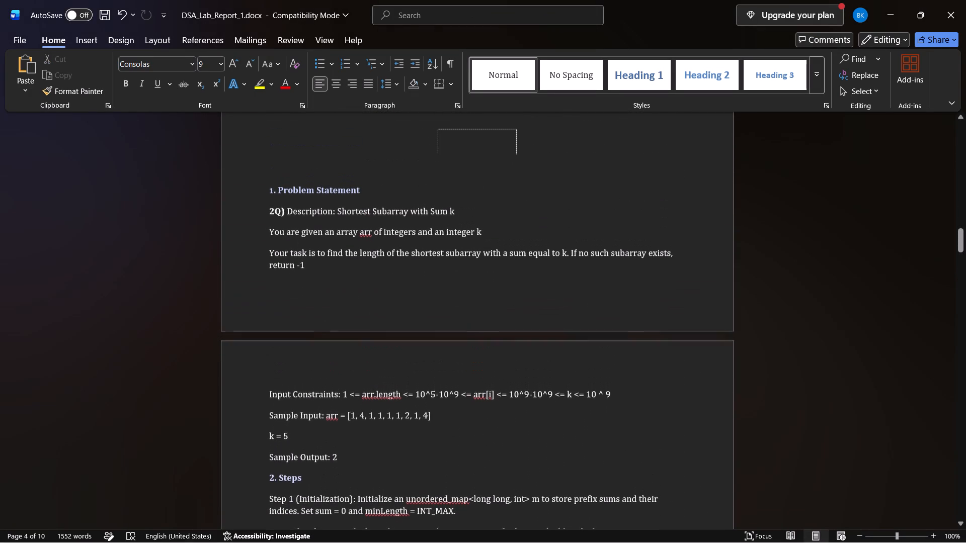
scroll(592, 336, "up", 2)
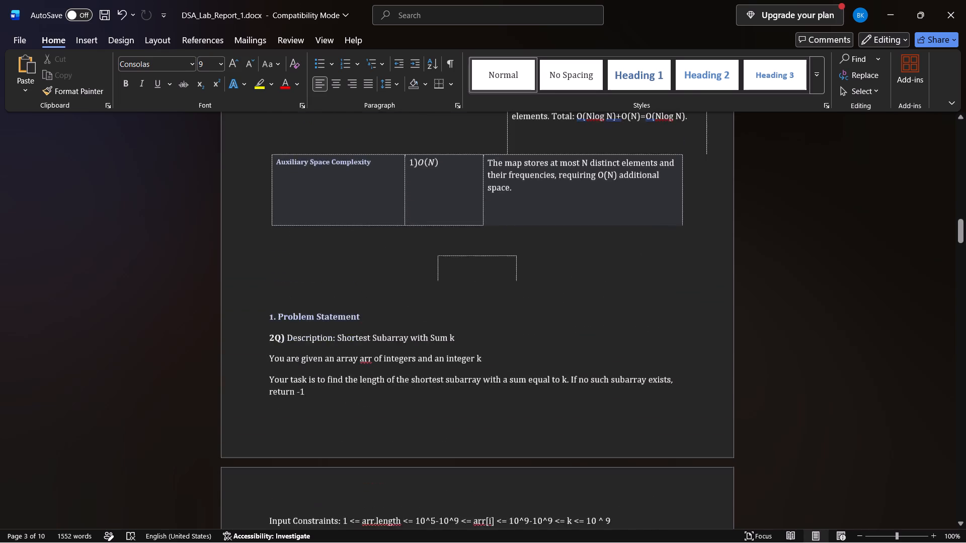
scroll(592, 336, "up", 1)
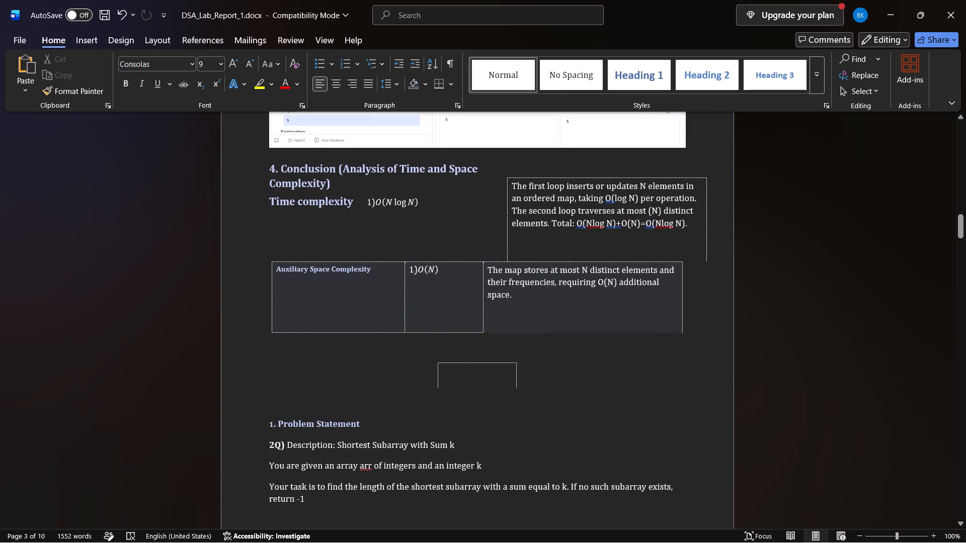
scroll(592, 336, "up", 1)
scroll(592, 336, "down", 1)
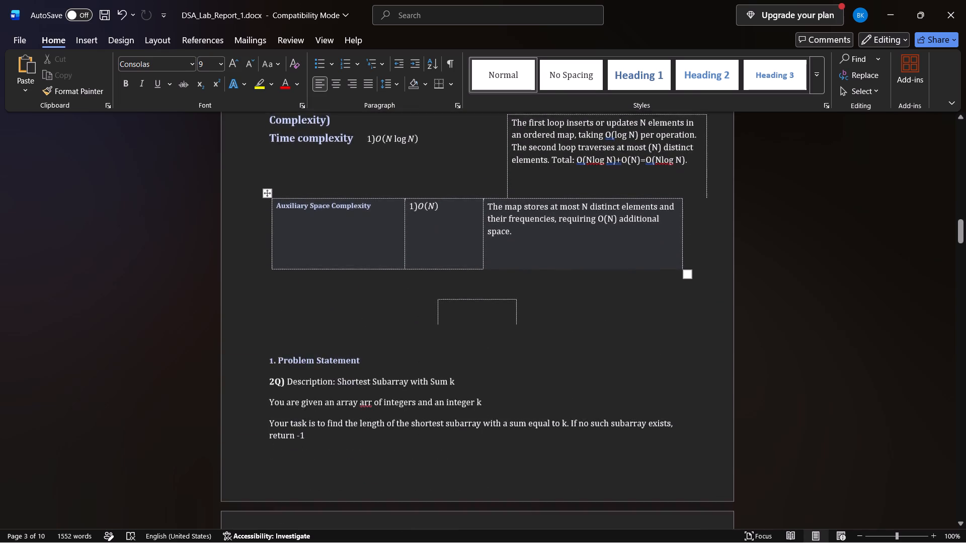
scroll(592, 336, "down", 2)
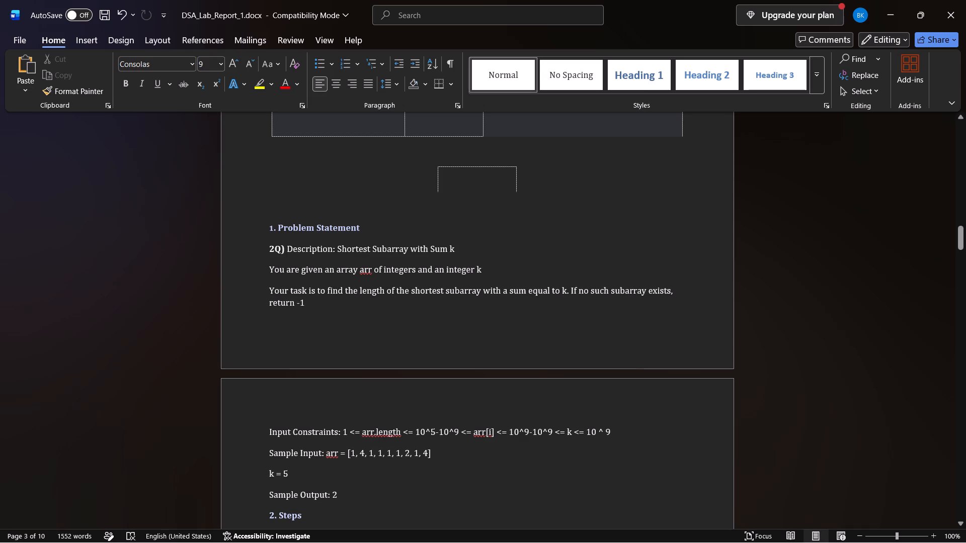
Copy the complete C++ solution code for Shortest Subarray with Sum k, from the #include line to the class's closing brace.
scroll(454, 281, "down", 3)
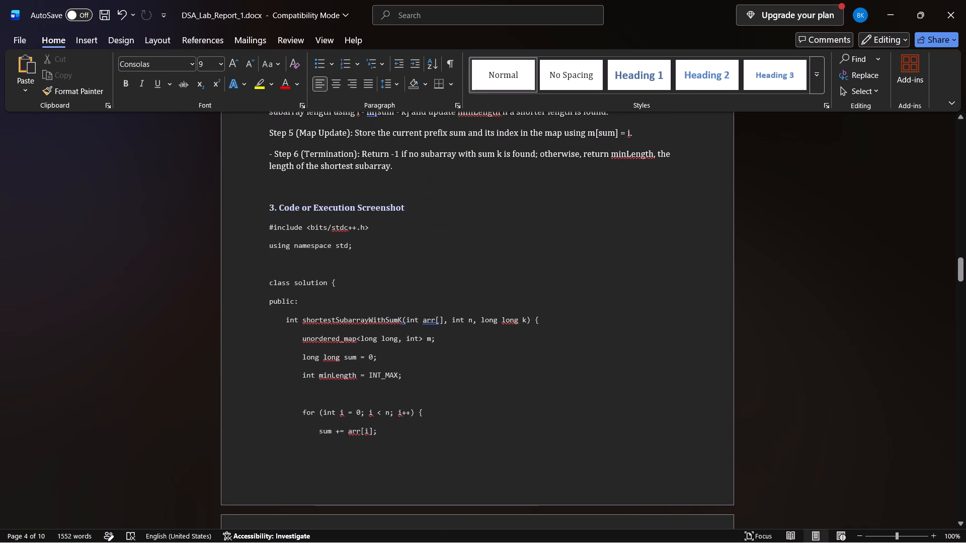
left_click_drag(268, 225, 386, 542)
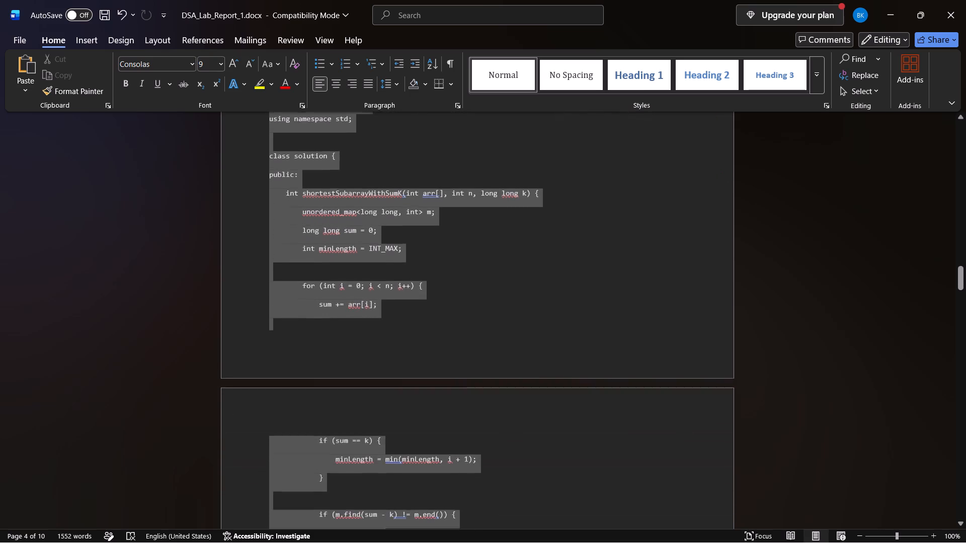
left_click_drag(386, 542, 481, 373)
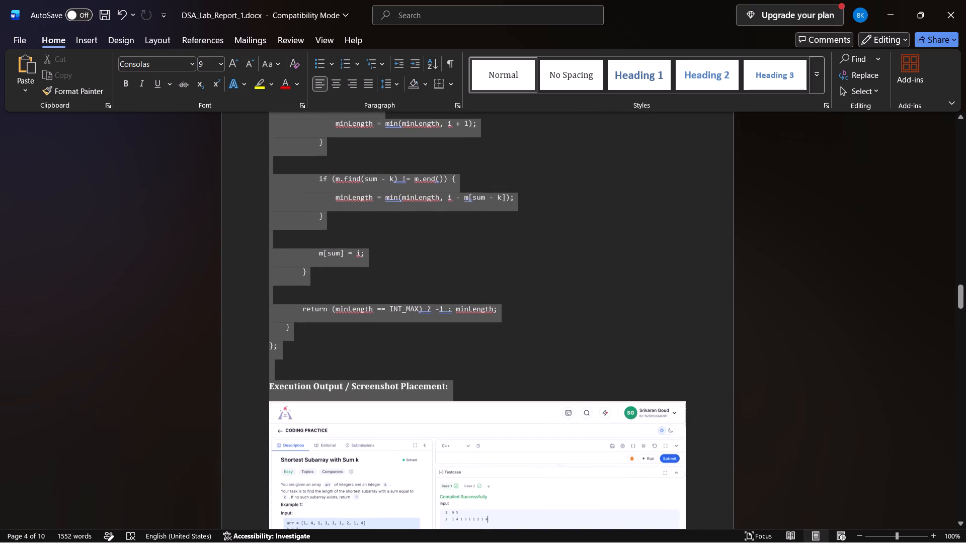
left_click_drag(481, 373, 397, 346)
key("ctrl+c")
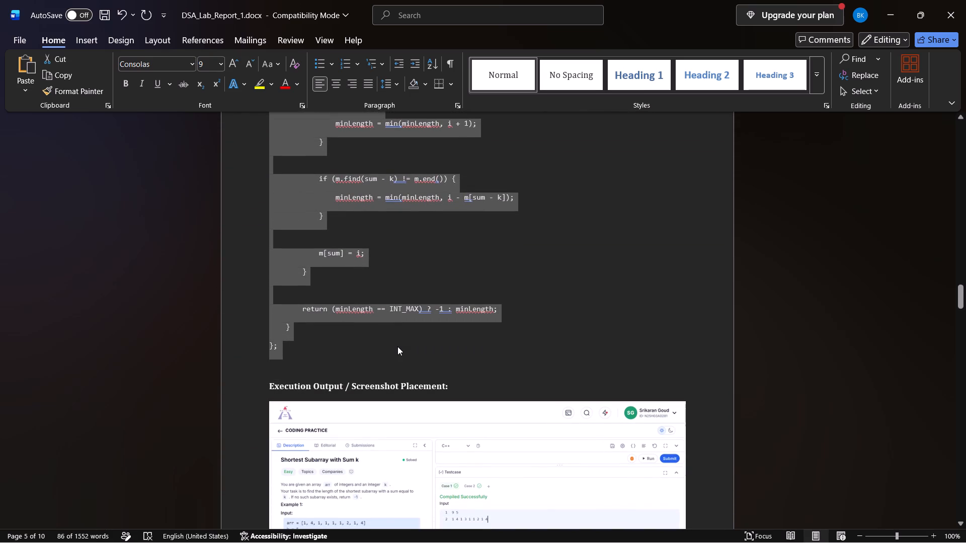
Switch back to Chrome, leave the Half Pair Check problem and look through the Hashing coding practice question list.
key("alt+Tab")
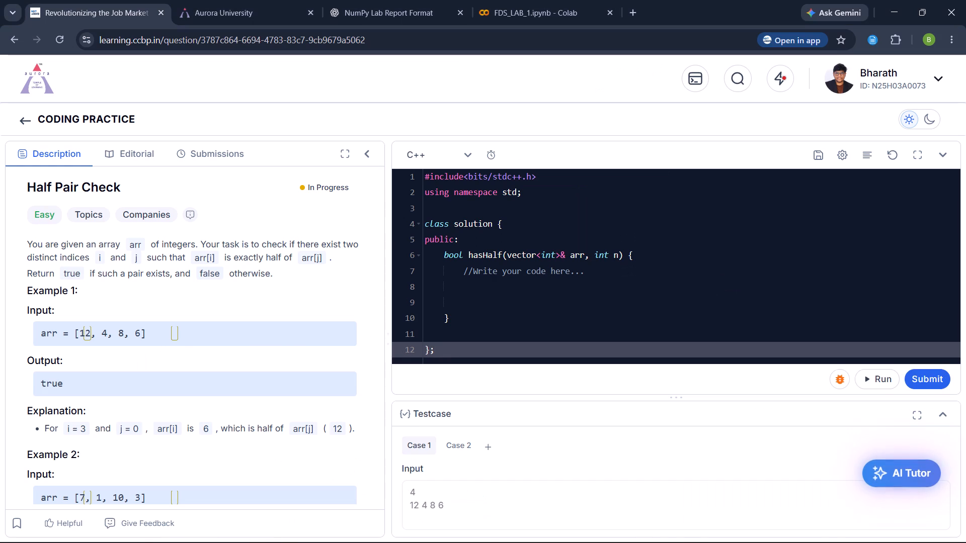
scroll(257, 328, "up", 3)
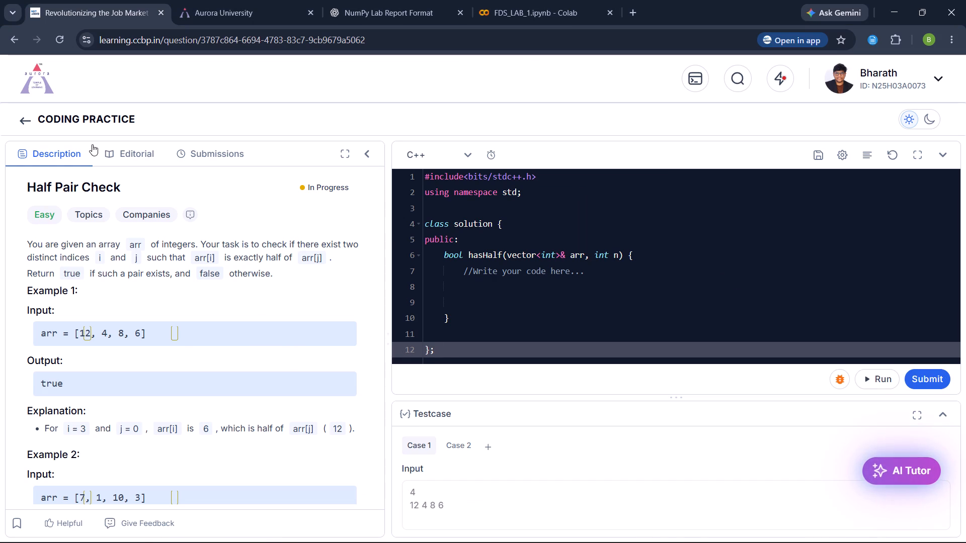
left_click(25, 116)
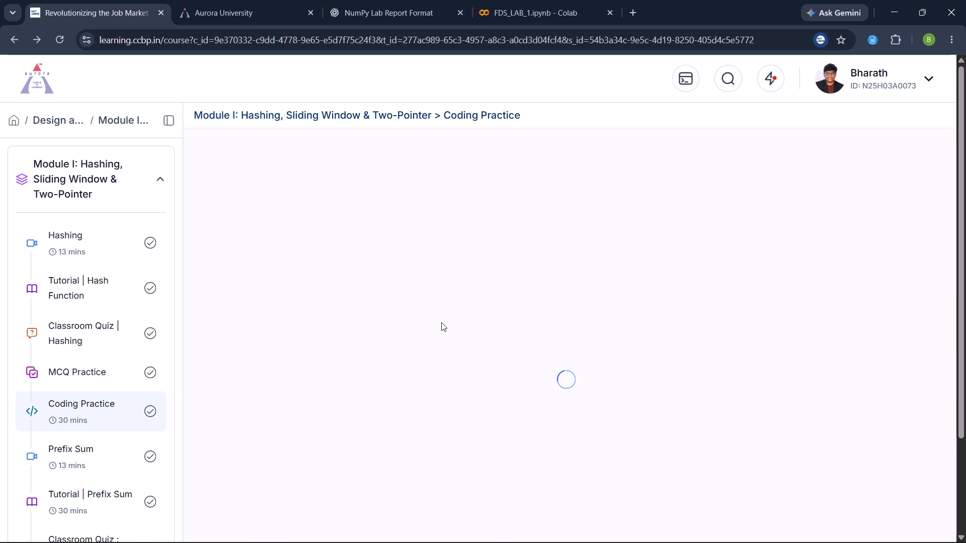
scroll(375, 353, "down", 1)
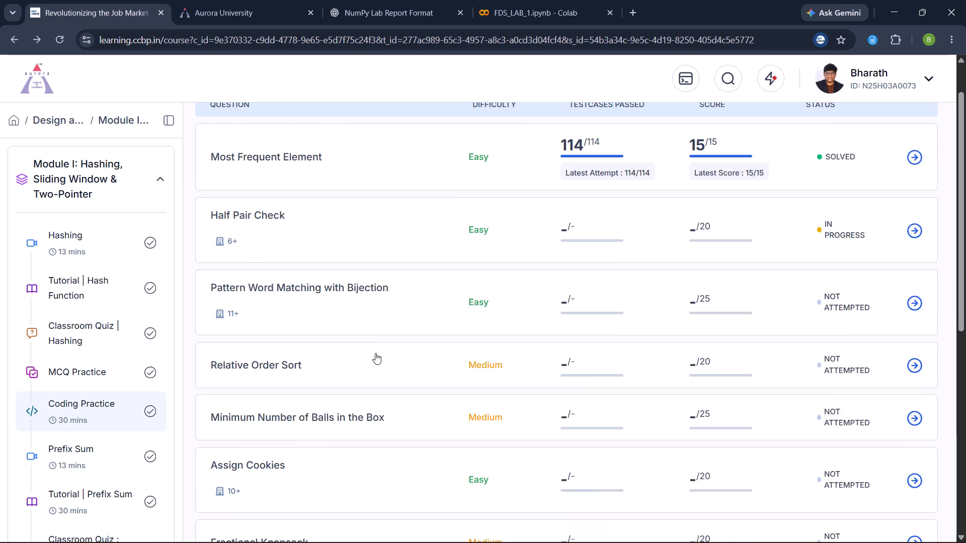
scroll(375, 353, "down", 4)
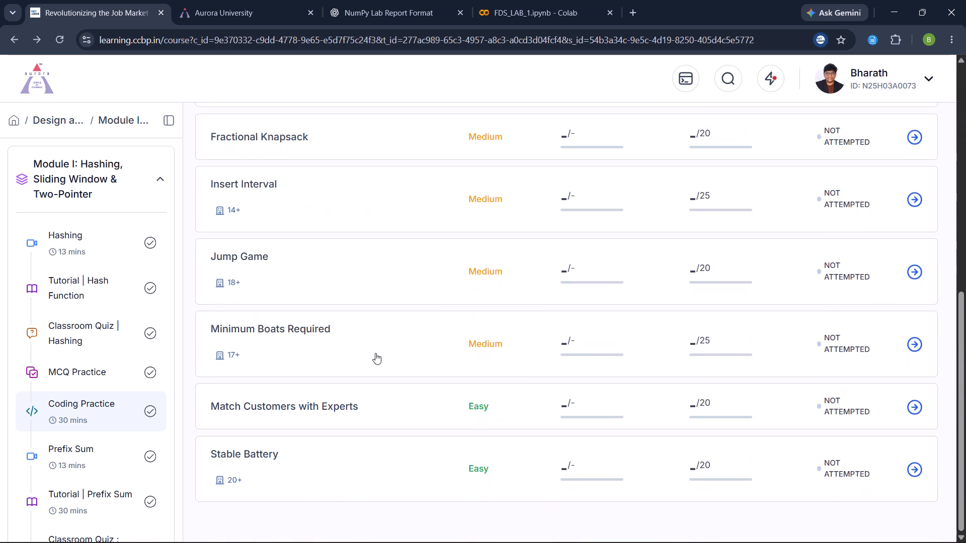
scroll(375, 353, "down", 1)
scroll(338, 453, "up", 7)
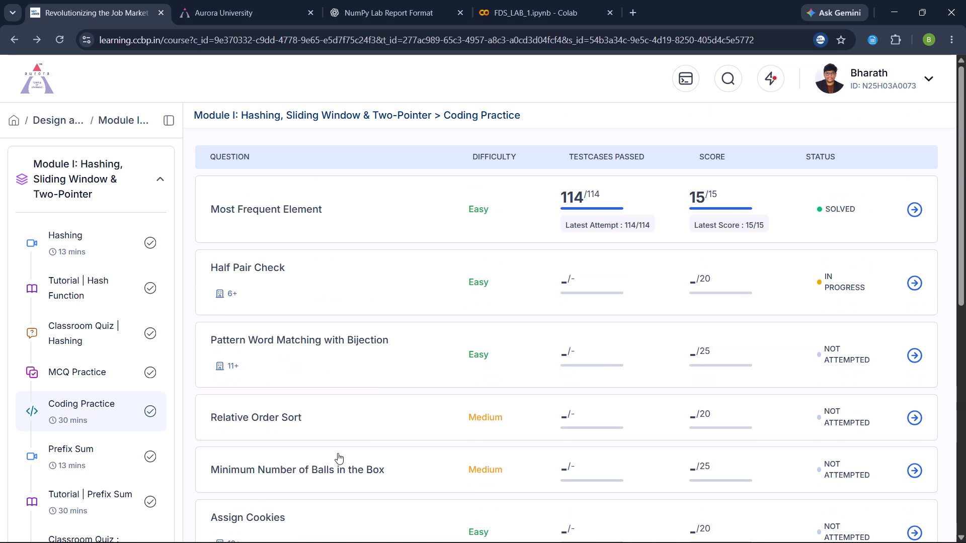
Check the question list of the Prefix Sum coding practice in Module I and go back to the Hashing coding practice.
scroll(90, 415, "down", 1)
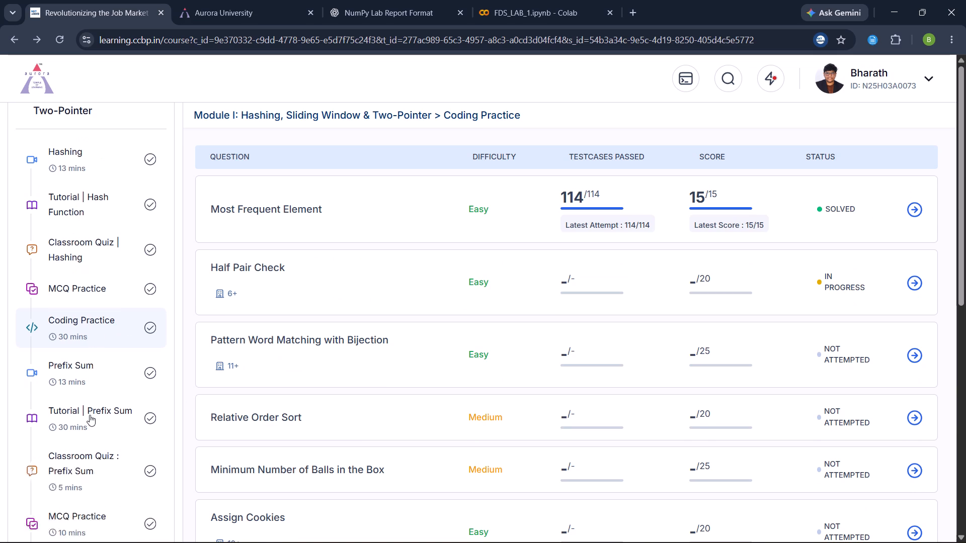
scroll(90, 415, "down", 2)
left_click(79, 478)
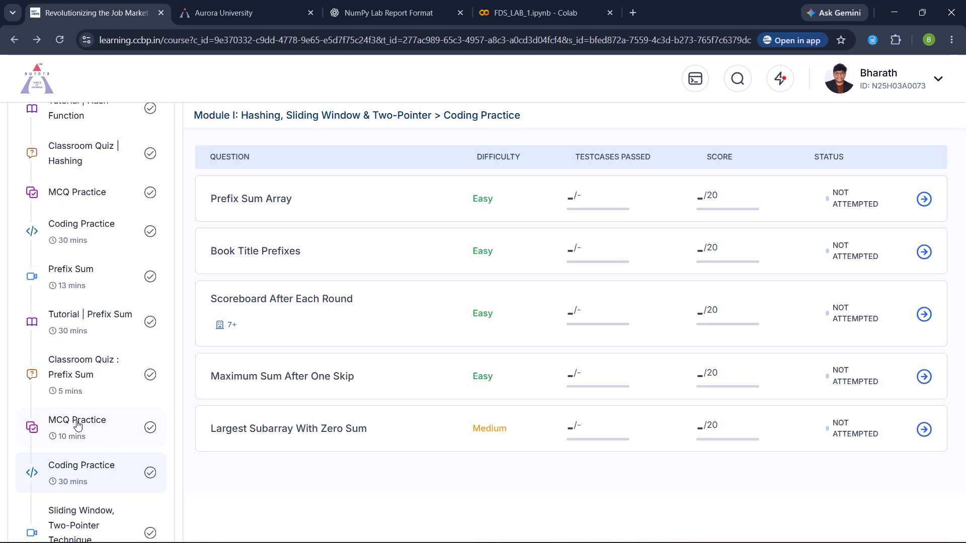
left_click(85, 233)
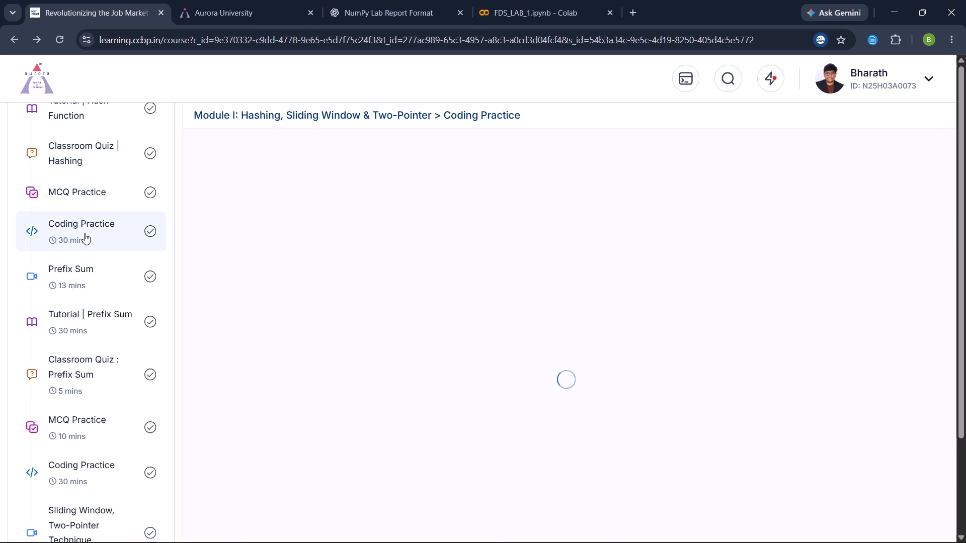
Open Largest Subarray With Zero Sum from the Prefix Sum coding practice, compare it with the report's question 2 in Word, and leave the problem.
left_click(75, 465)
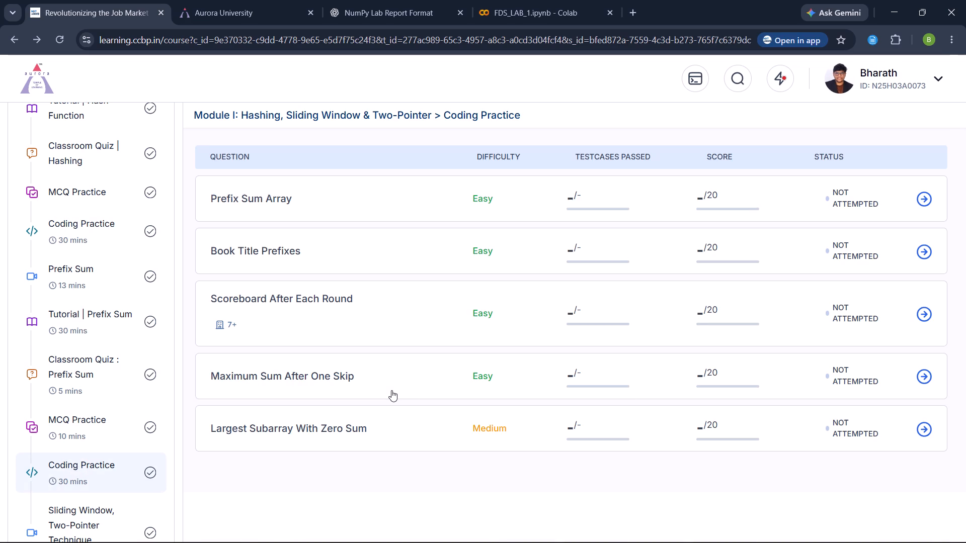
left_click(384, 432)
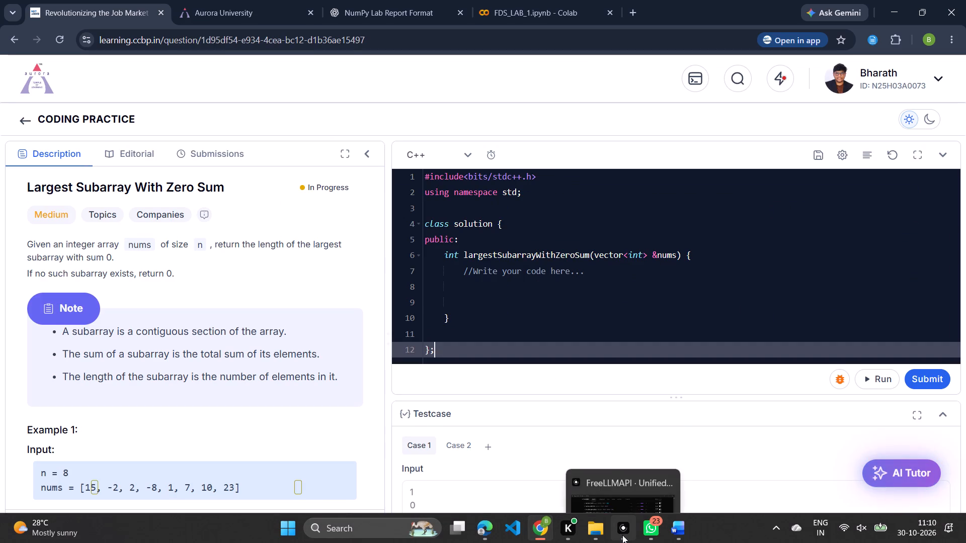
left_click(698, 542)
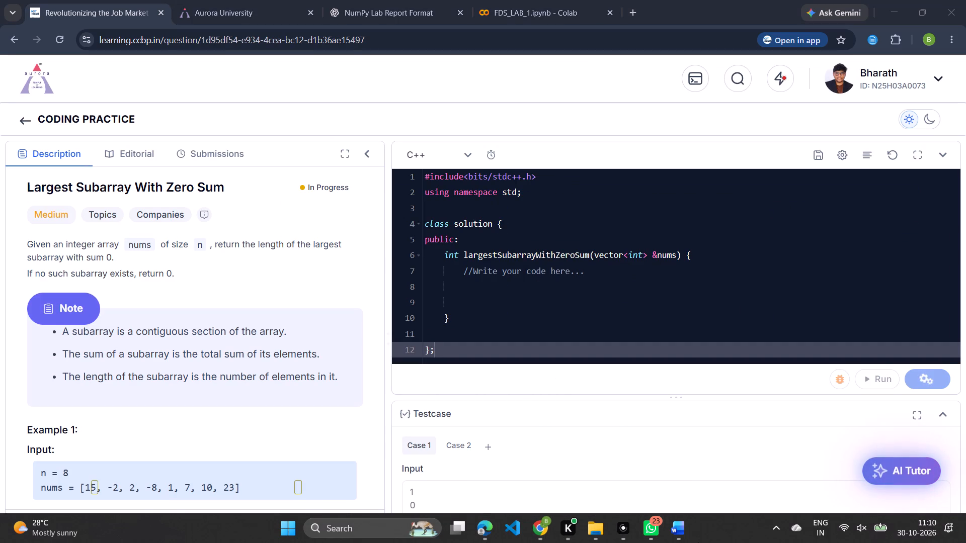
left_click(683, 536)
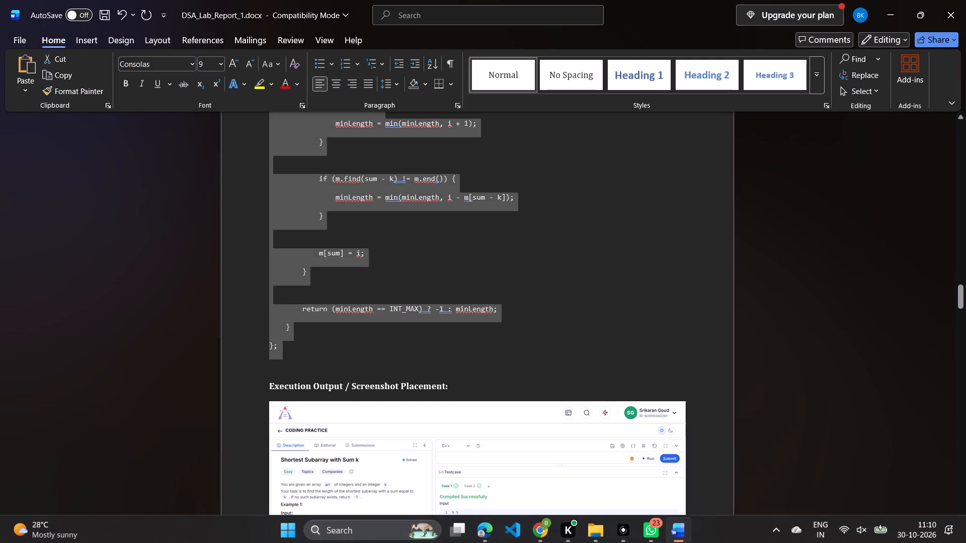
scroll(668, 415, "down", 1)
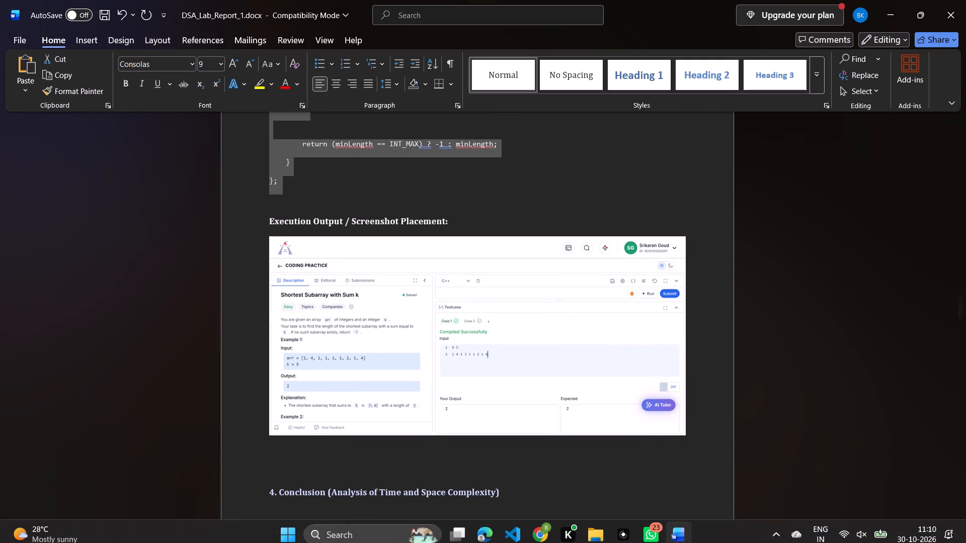
left_click(542, 531)
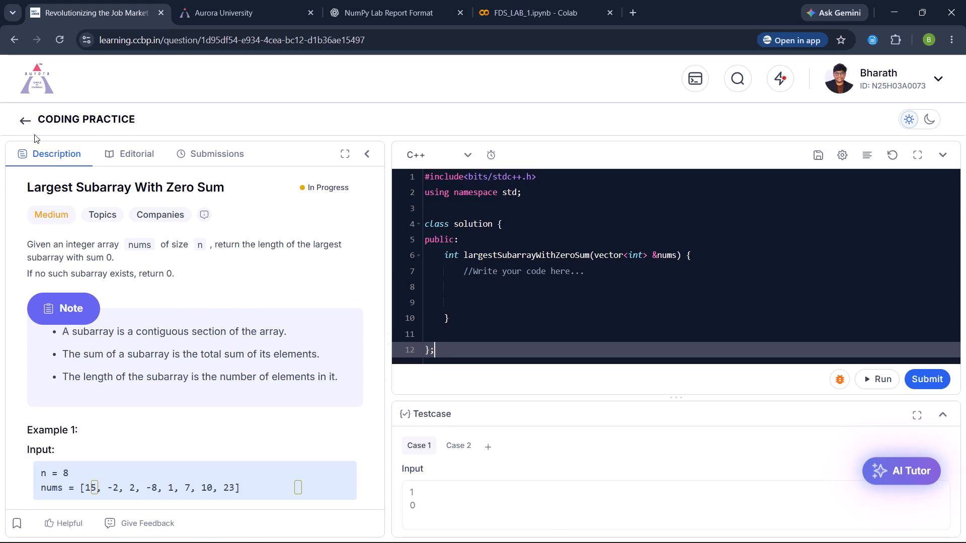
left_click(26, 121)
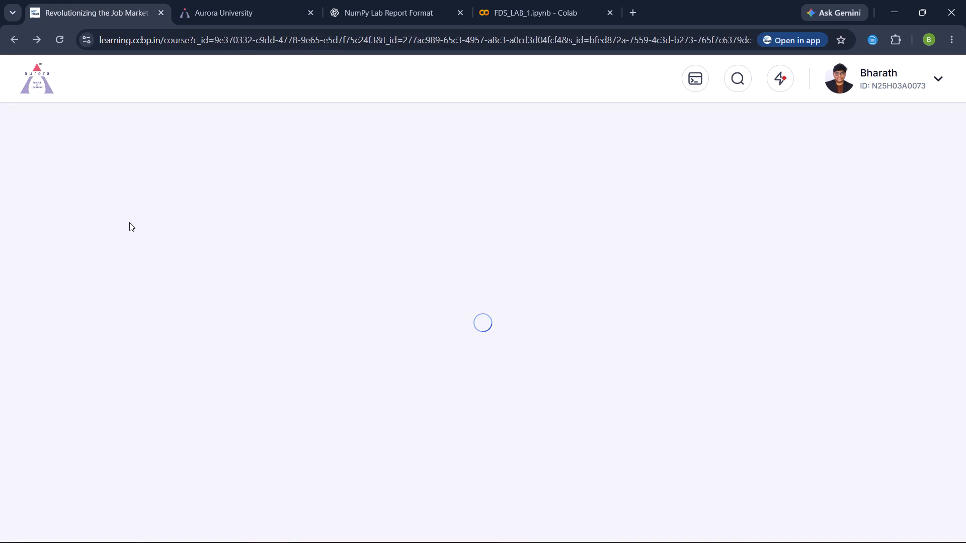
Return to the Hashing coding practice in Module I and look through its whole question list for the report's problem.
scroll(69, 267, "up", 1)
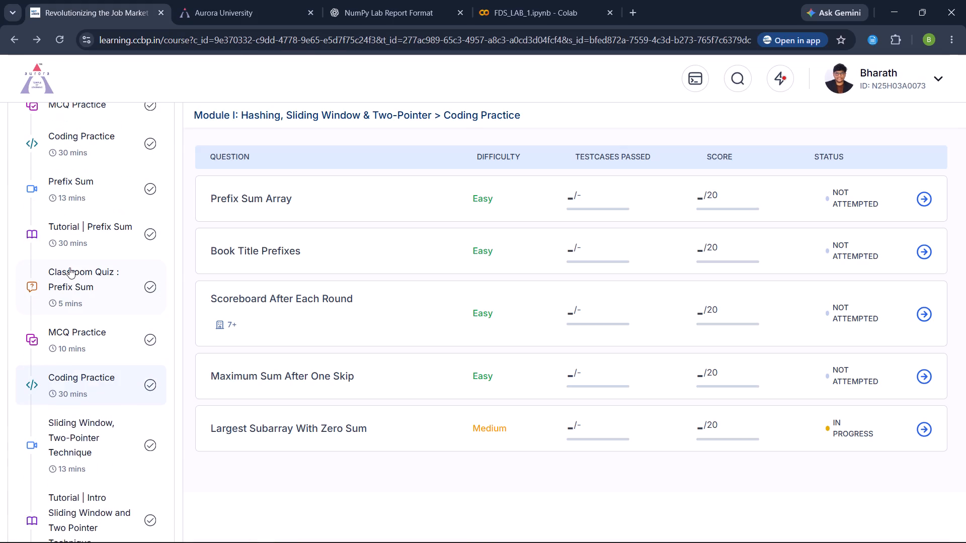
scroll(69, 267, "up", 1)
left_click(90, 207)
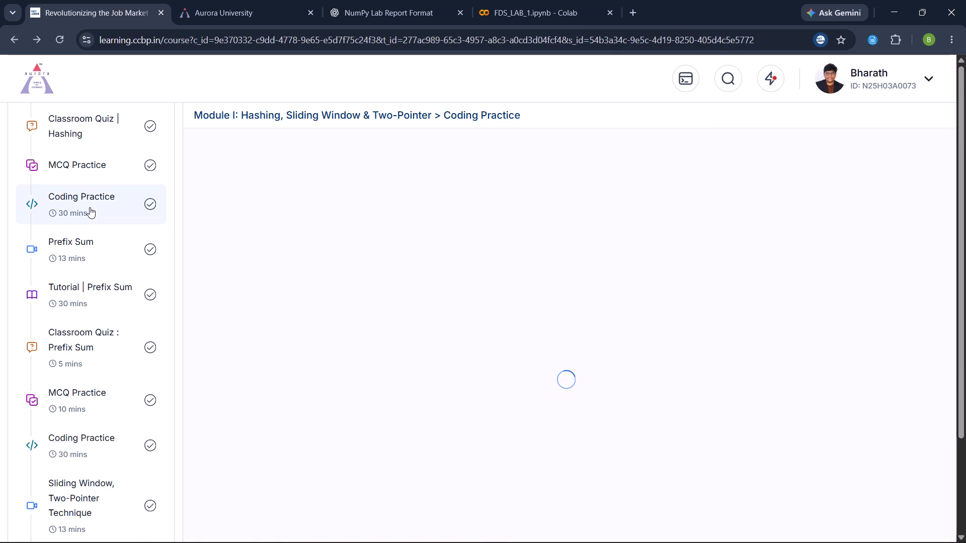
scroll(353, 233, "down", 1)
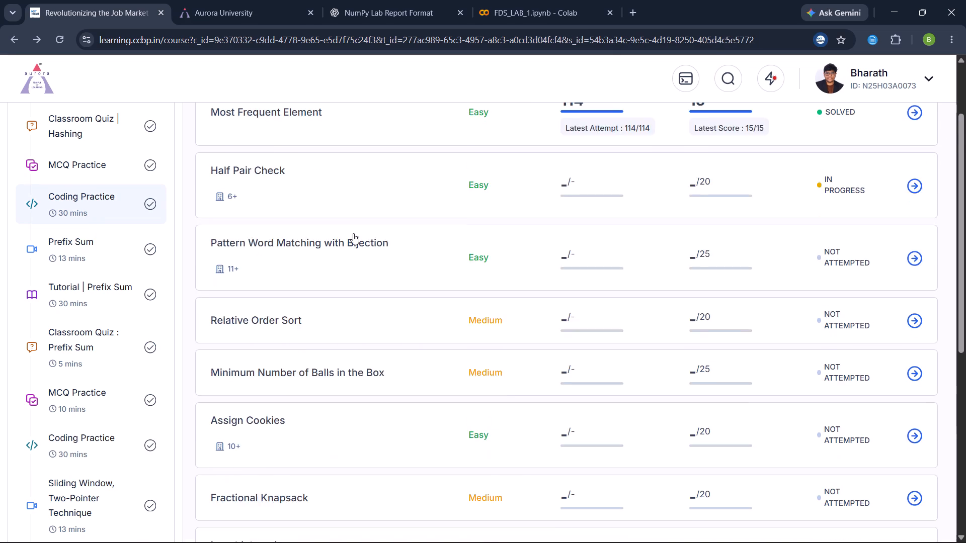
scroll(353, 233, "down", 2)
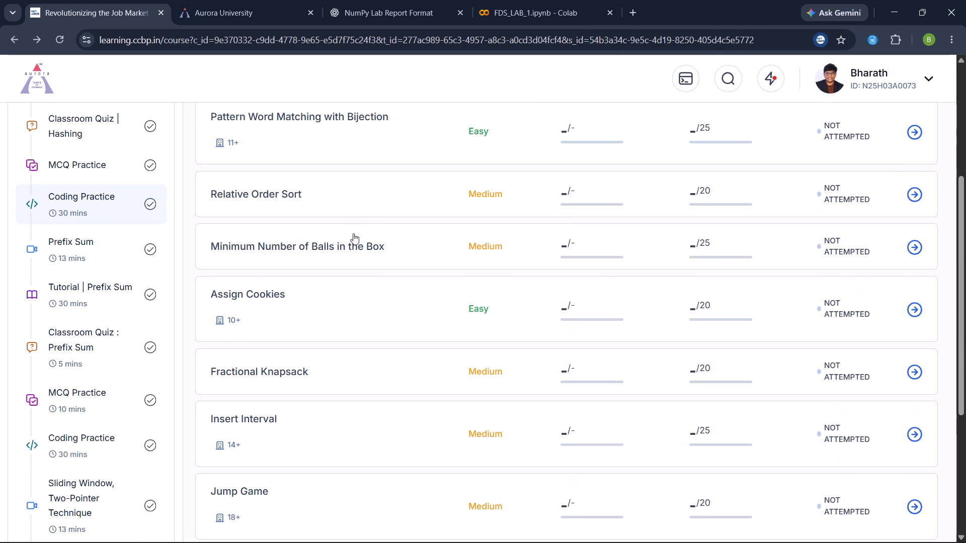
scroll(353, 233, "down", 2)
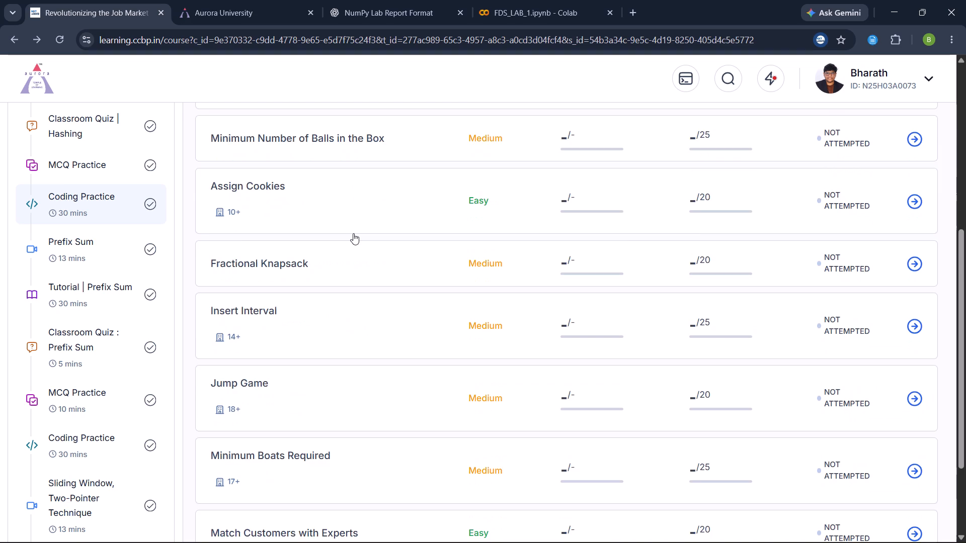
scroll(353, 233, "down", 2)
scroll(353, 233, "up", 4)
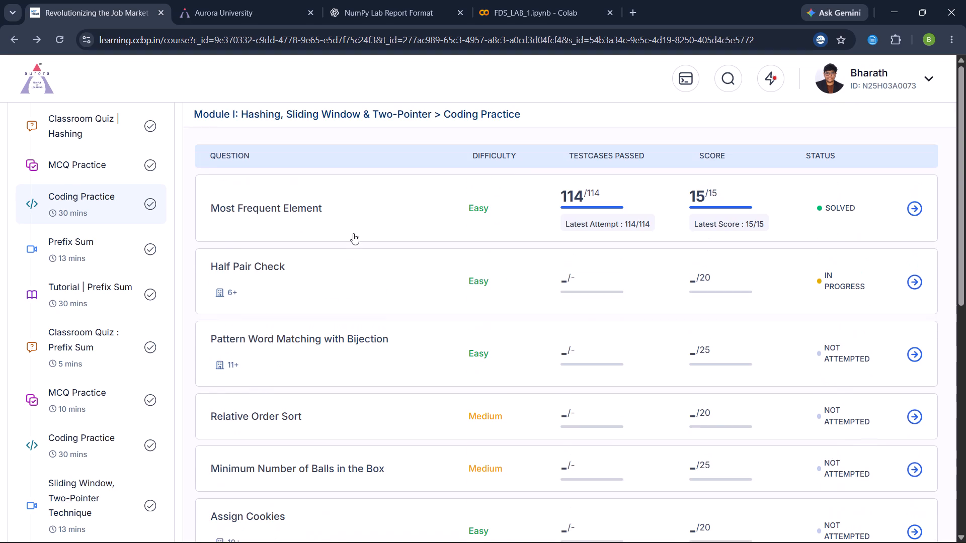
scroll(353, 233, "up", 1)
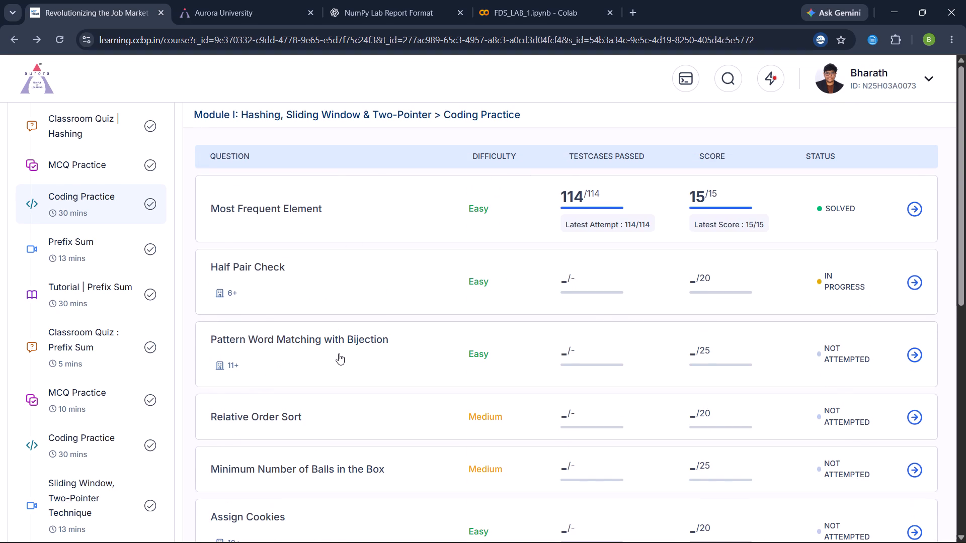
scroll(343, 352, "down", 2)
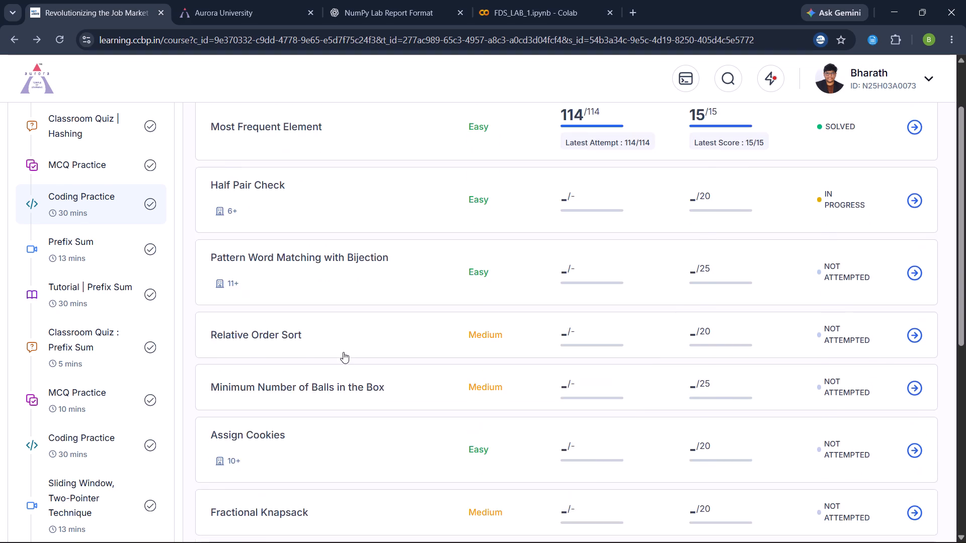
scroll(343, 352, "down", 4)
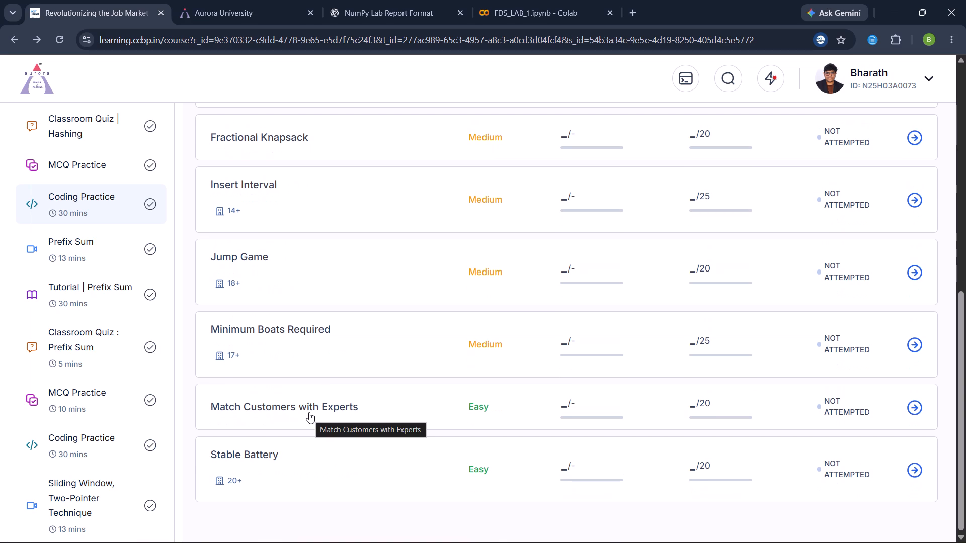
Open the Stable Battery problem to check it, and save the code when leaving.
left_click(311, 467)
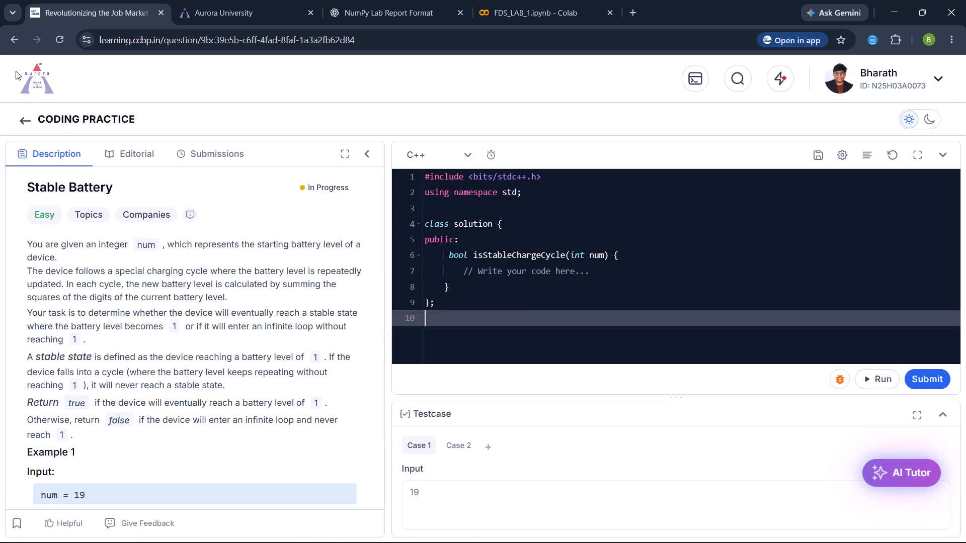
left_click(12, 38)
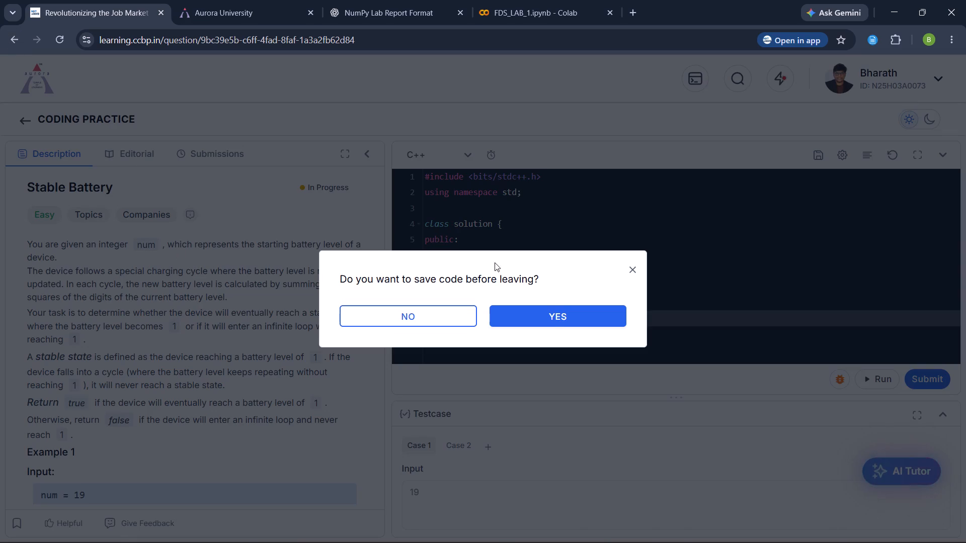
left_click(550, 313)
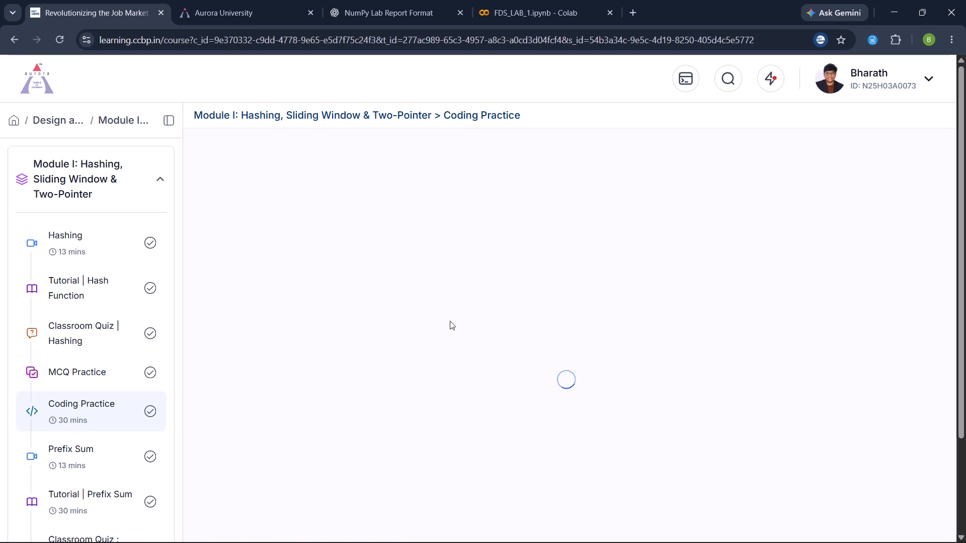
Check the Pattern Word Matching with Bijection problem, save its code when leaving, and look over the Hashing question list again.
scroll(359, 334, "up", 1)
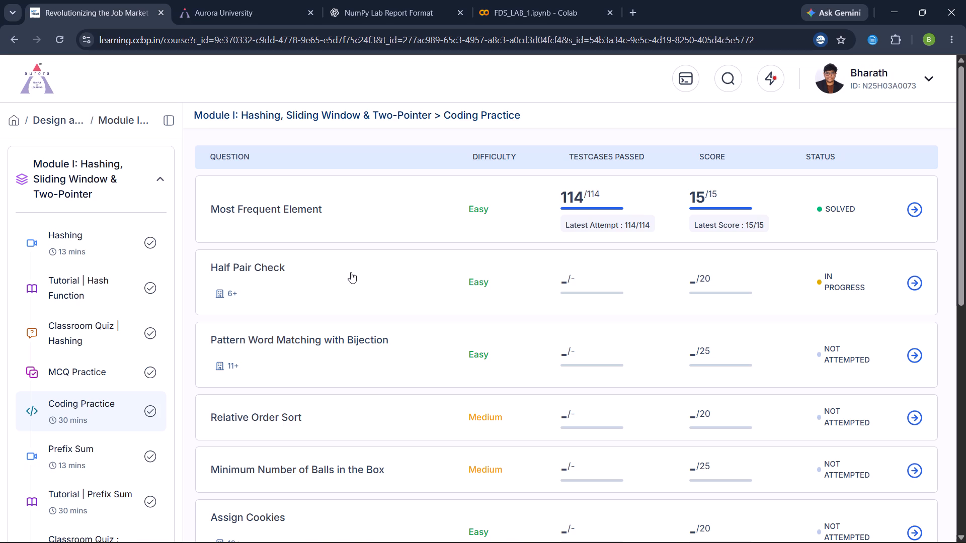
scroll(328, 350, "right", 1)
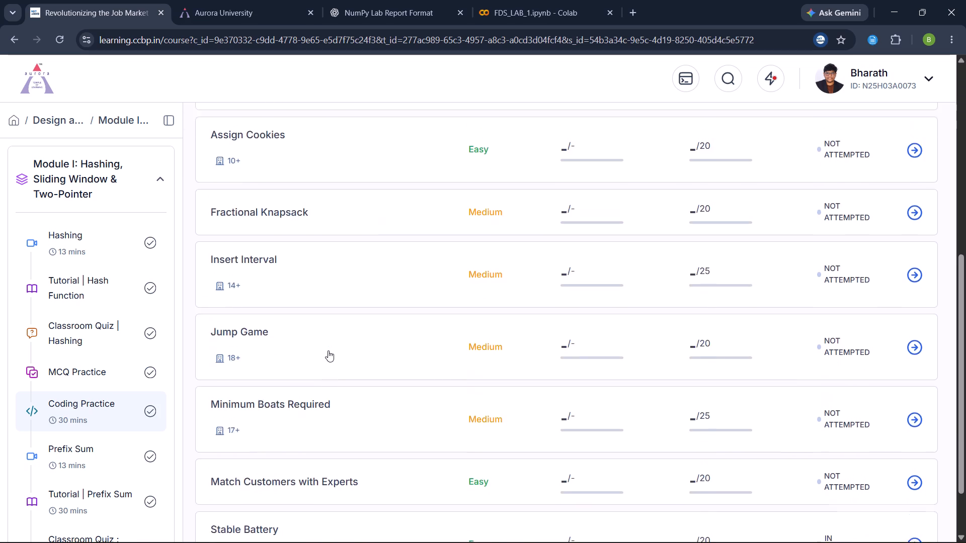
scroll(328, 350, "right", 1)
scroll(328, 350, "up", 2)
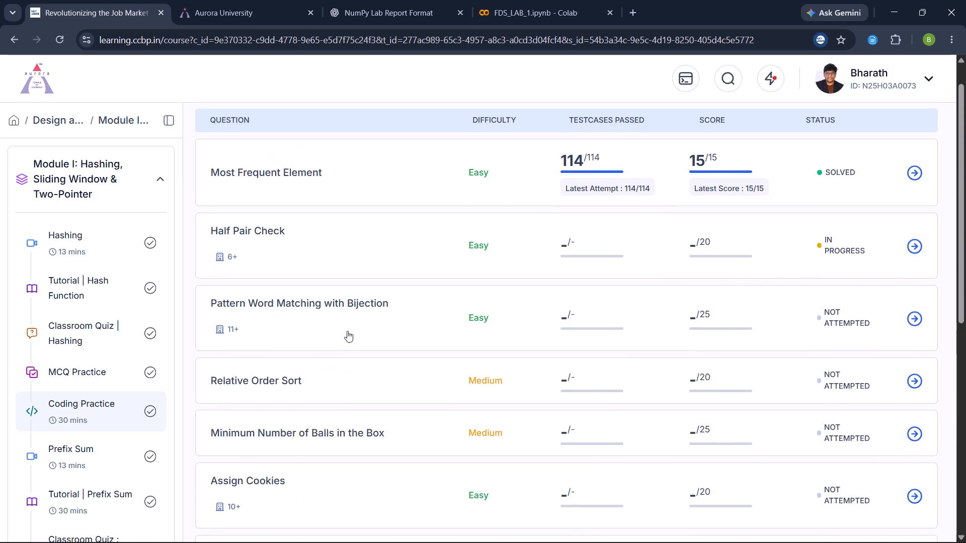
left_click(366, 317)
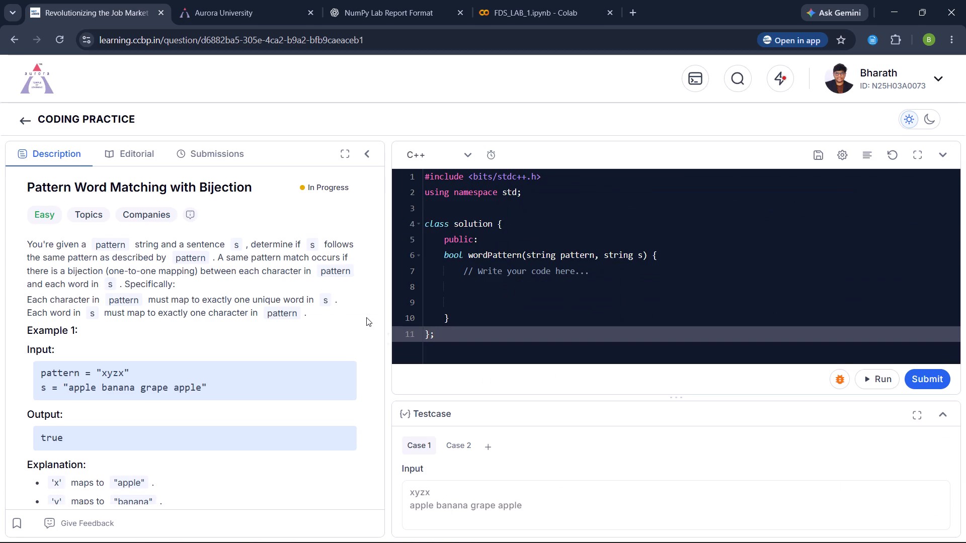
left_click(27, 117)
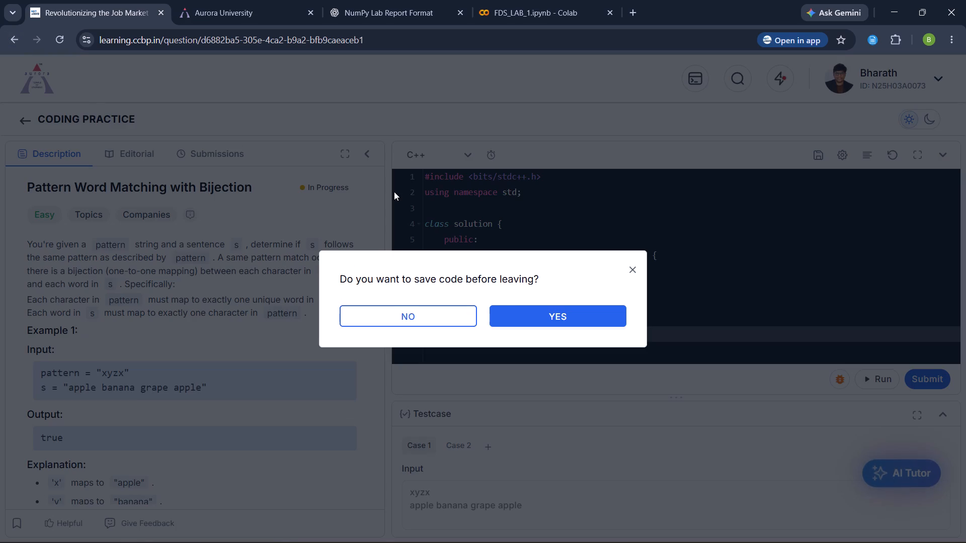
left_click(525, 314)
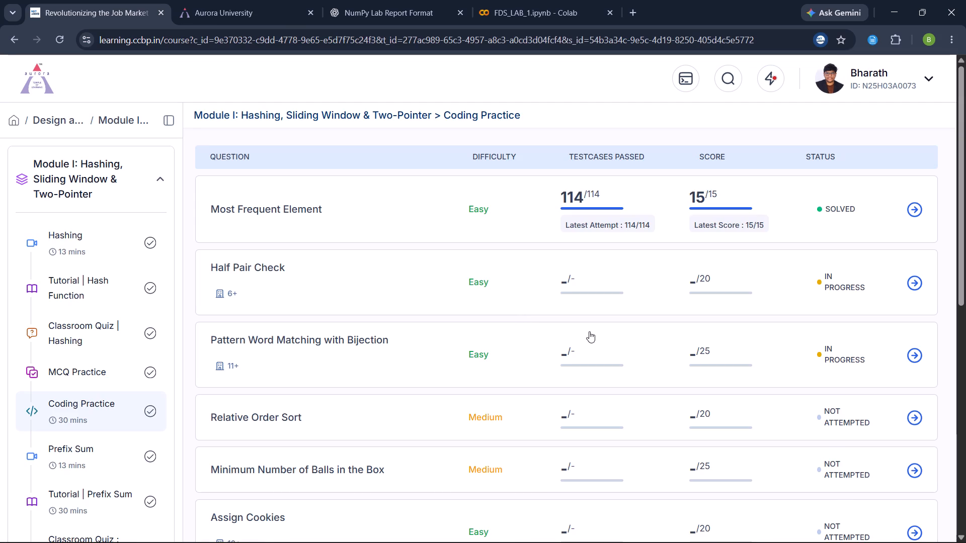
scroll(589, 331, "up", 1)
scroll(589, 331, "down", 4)
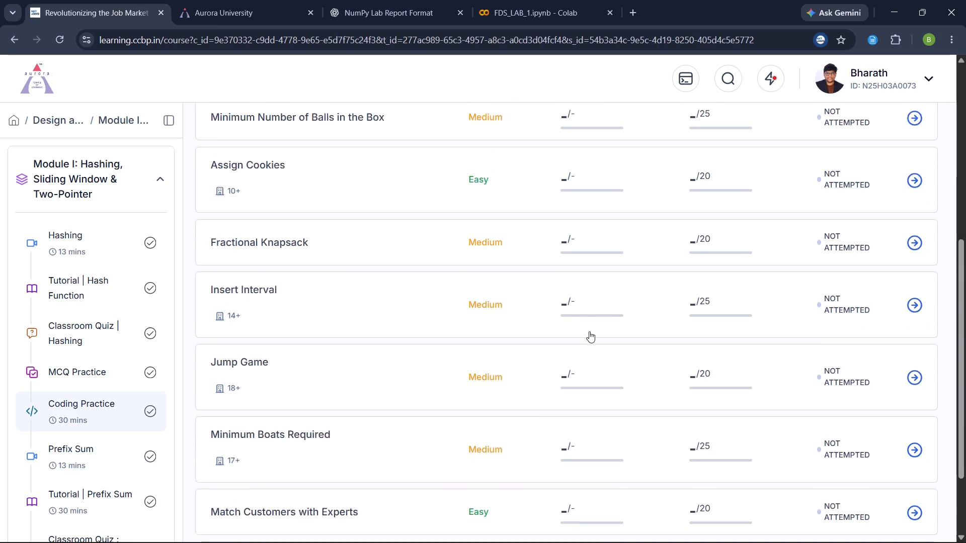
scroll(589, 331, "down", 3)
scroll(589, 331, "up", 7)
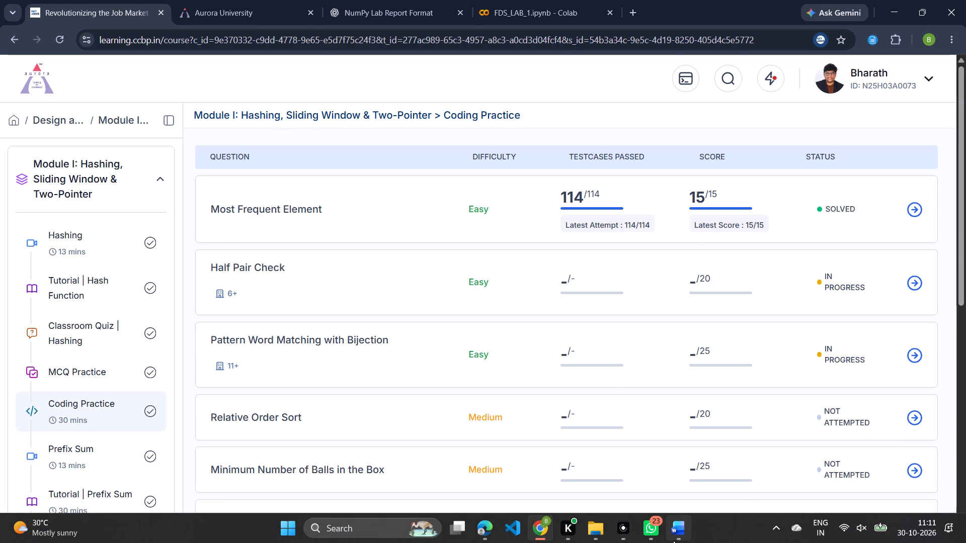
Switch to Word and delete the Most Frequent Element screenshot under the first question's Execution Output heading in DSA_Lab_Report_1.
left_click(673, 540)
scroll(513, 418, "up", 4)
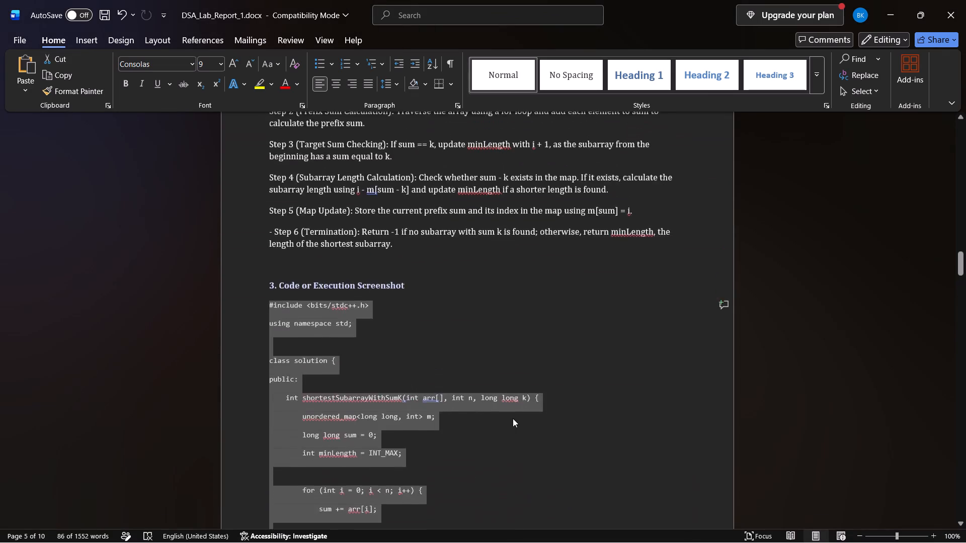
scroll(513, 418, "up", 4)
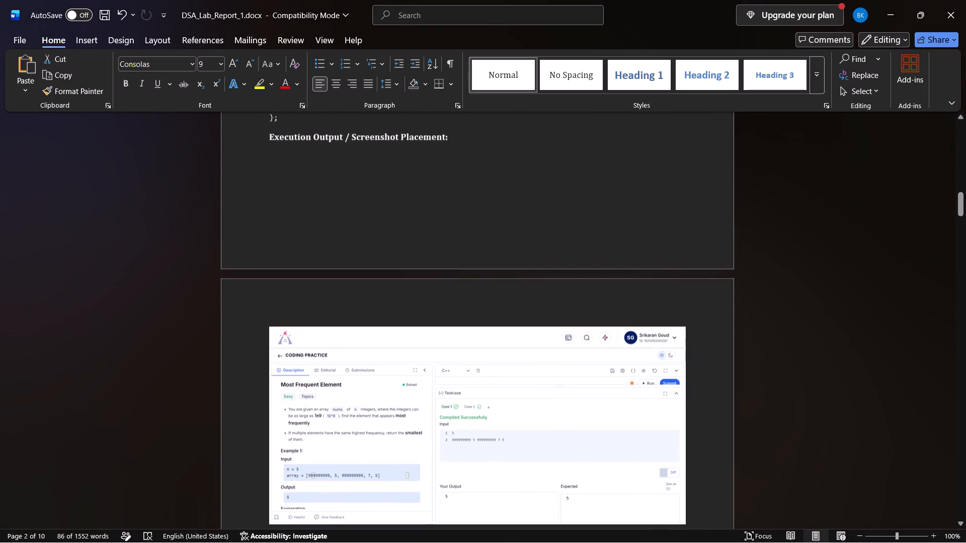
left_click(513, 418)
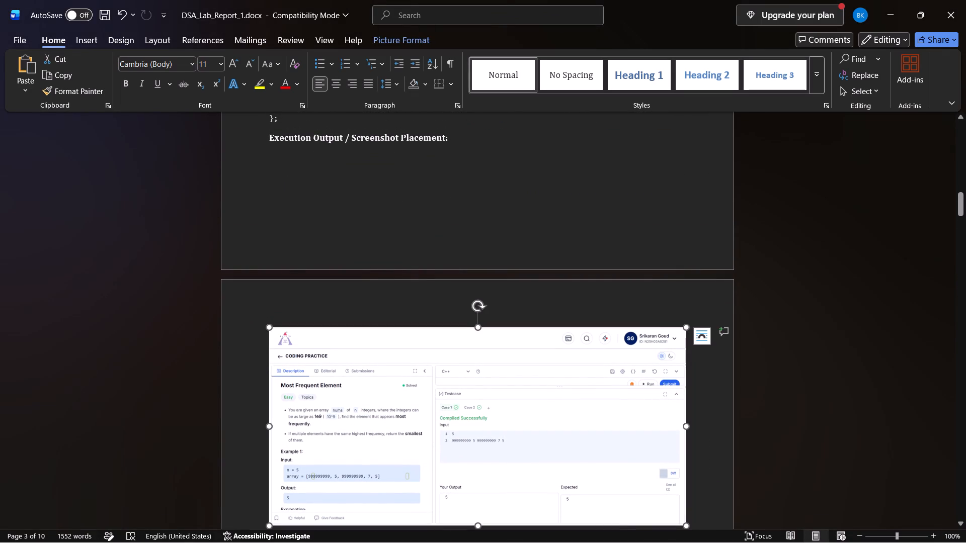
key("Delete")
Switch back to Chrome, open the Most Frequent Element problem and run its C++ code against the test cases.
key("alt+Tab")
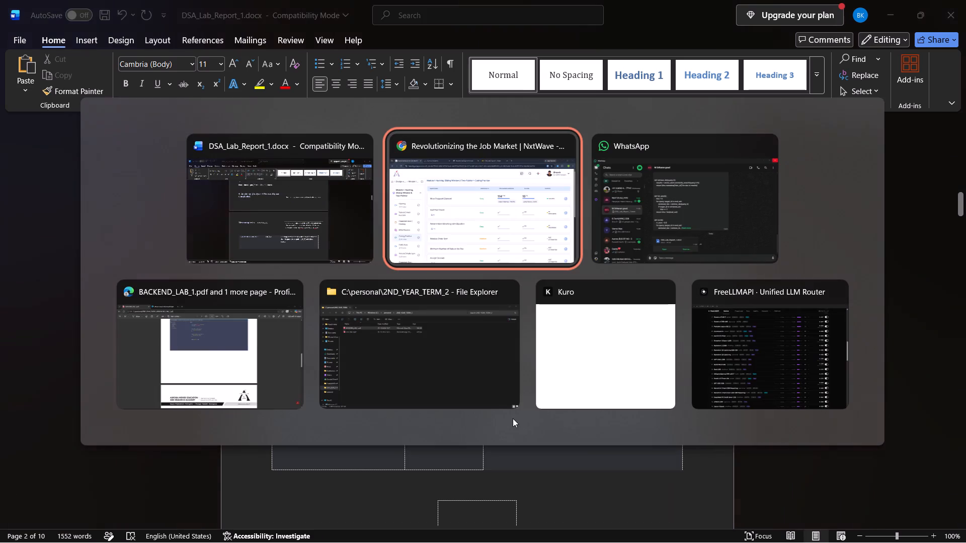
left_click(314, 209)
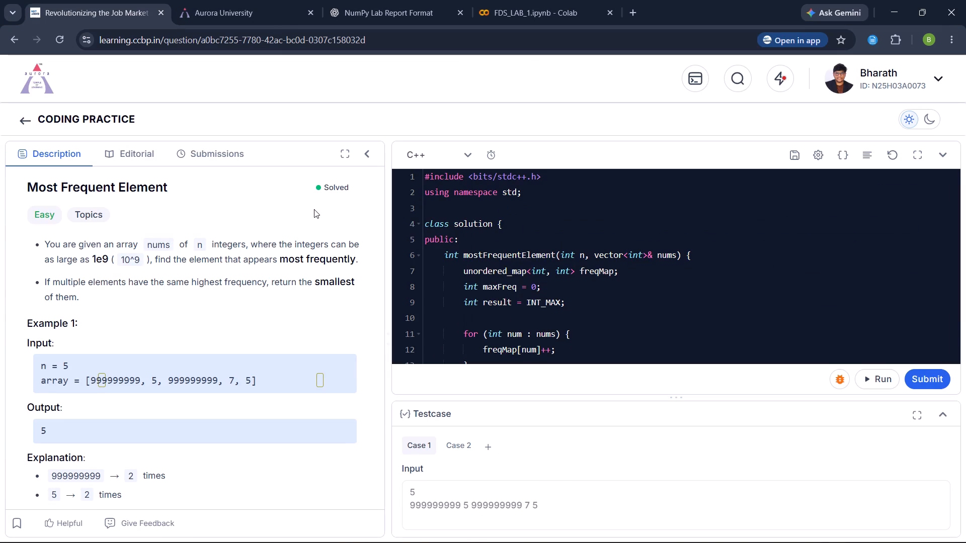
left_click(871, 383)
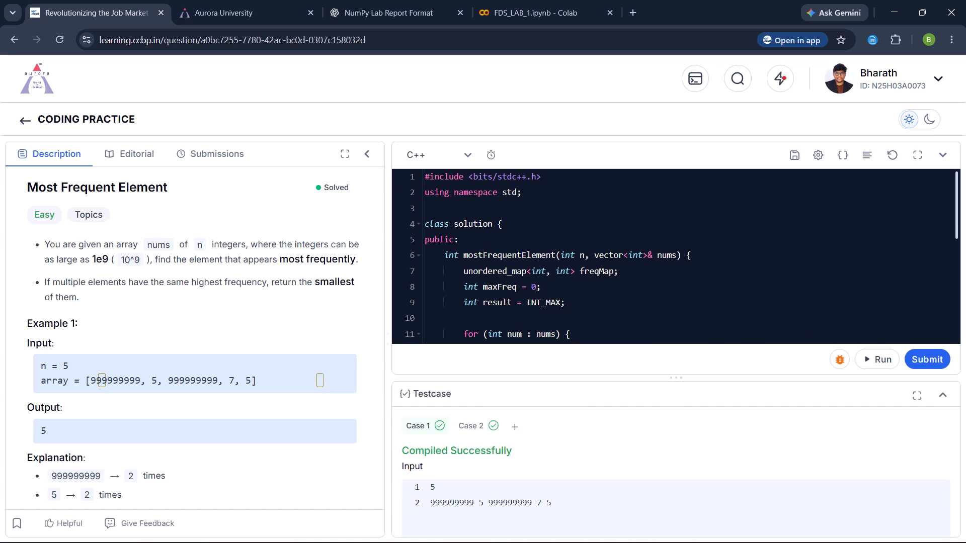
Capture a screenshot of the whole Most Frequent Element page below the browser's address bar, including the code and test results.
key("Print")
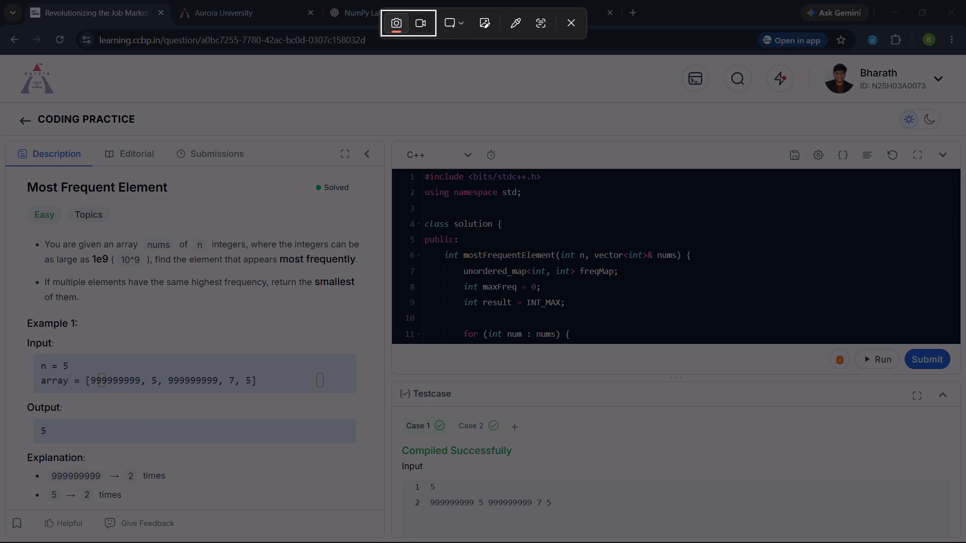
left_click_drag(1, 55, 965, 540)
scroll(264, 170, "right", 4)
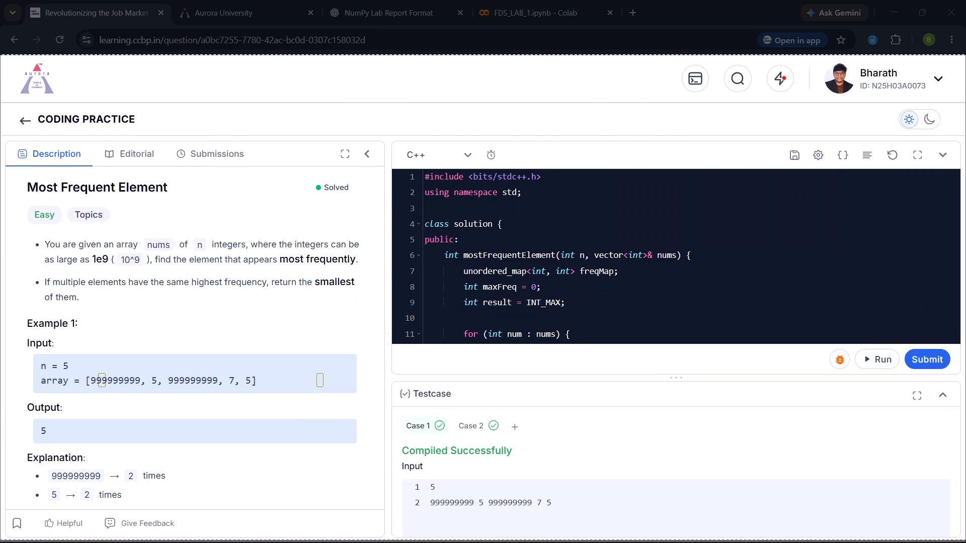
Finish the page capture, switch to Word and paste it under the first question's Execution Output heading in DSA_Lab_Report_1.
left_click_drag(965, 540, 965, 542)
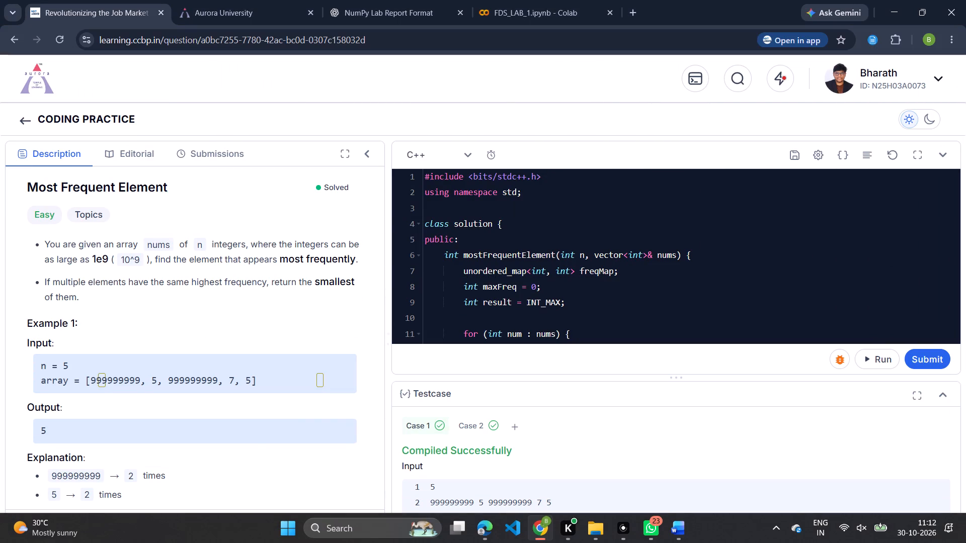
key("alt+Tab")
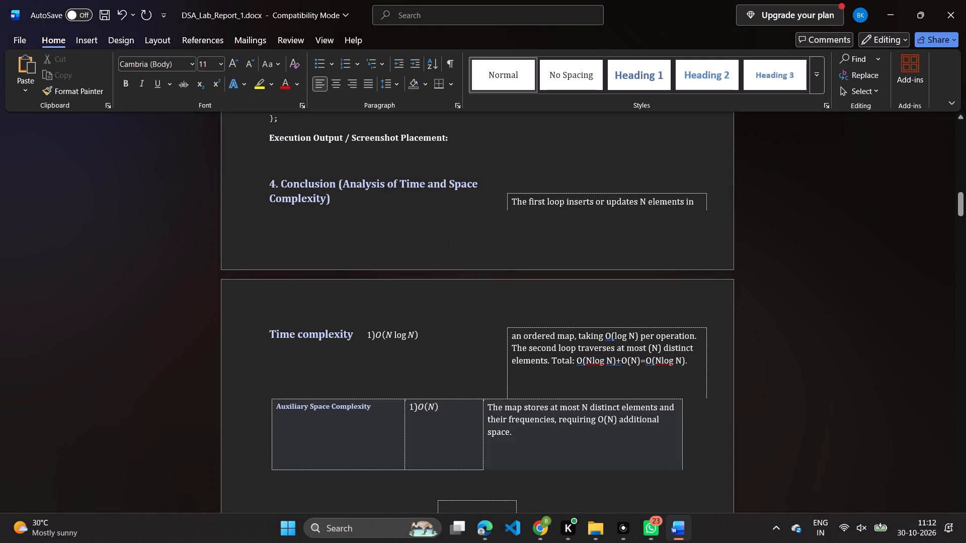
key("ctrl+v")
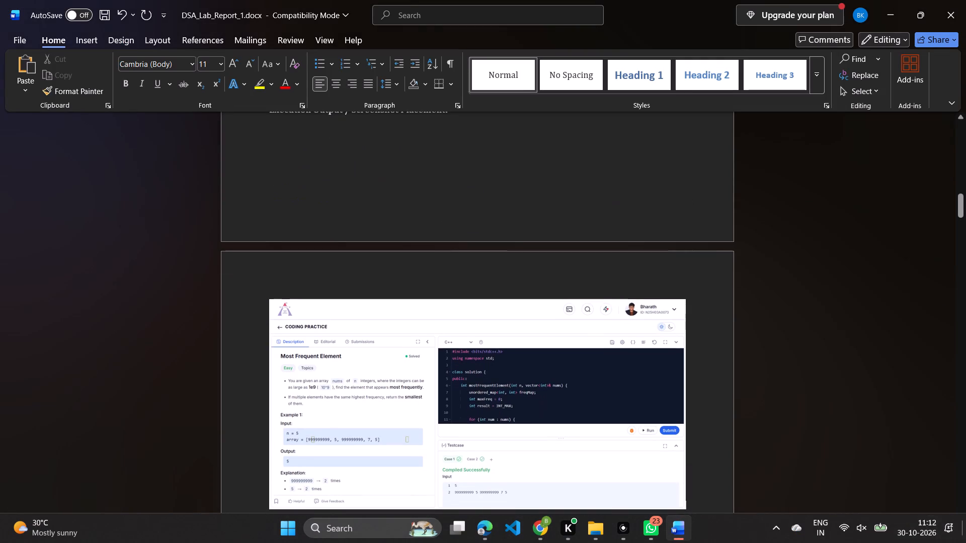
scroll(823, 542, "up", 1)
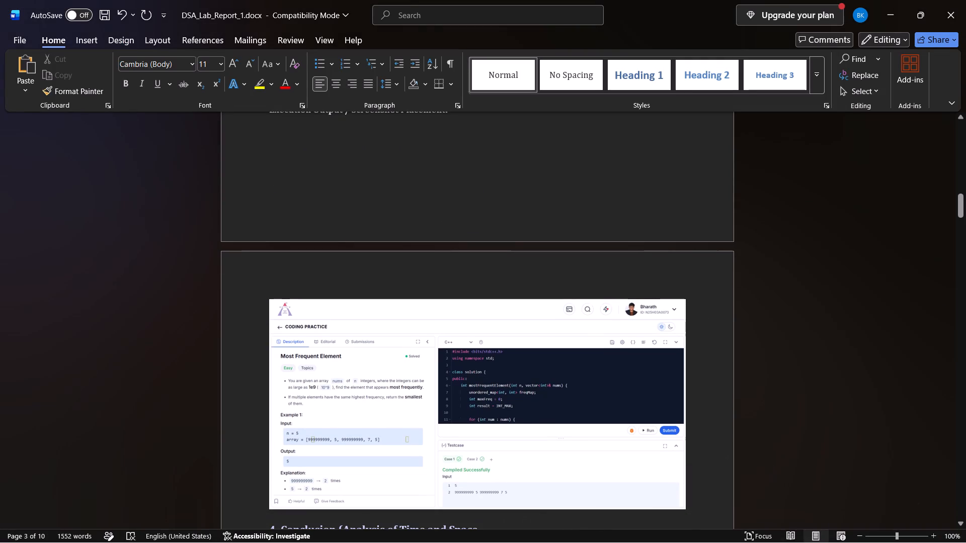
Look over the second question, Shortest Subarray with Sum k, from its problem statement to its execution screenshot.
scroll(612, 353, "down", 1)
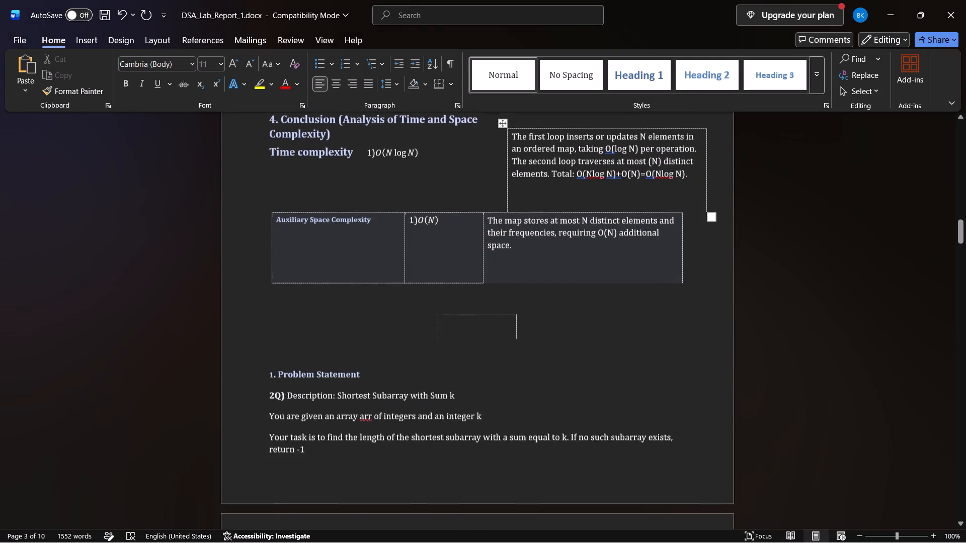
scroll(612, 353, "down", 1)
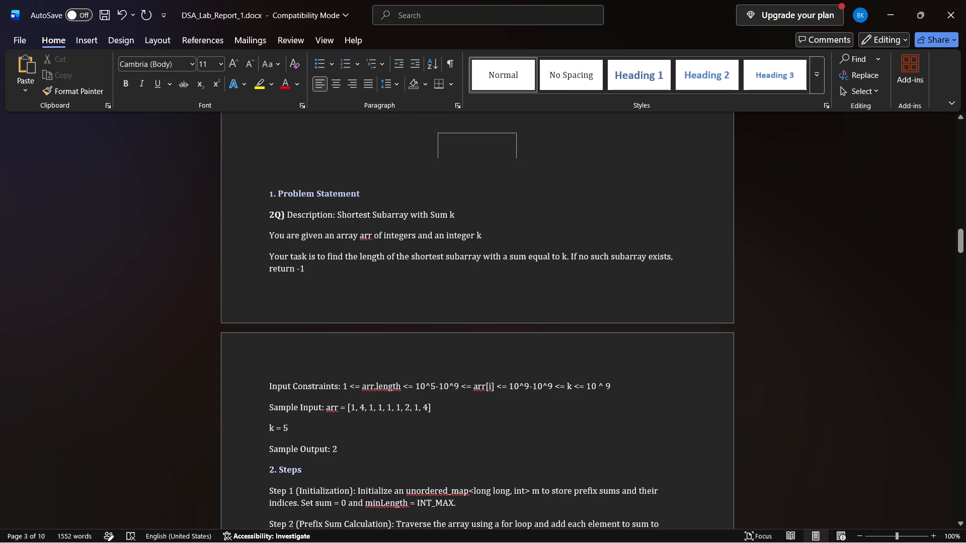
scroll(536, 372, "down", 5)
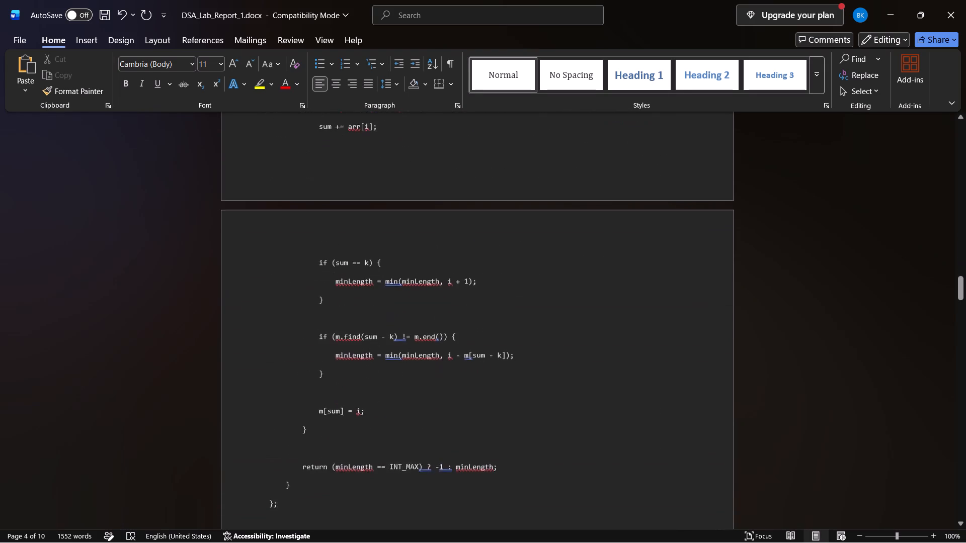
scroll(536, 372, "down", 2)
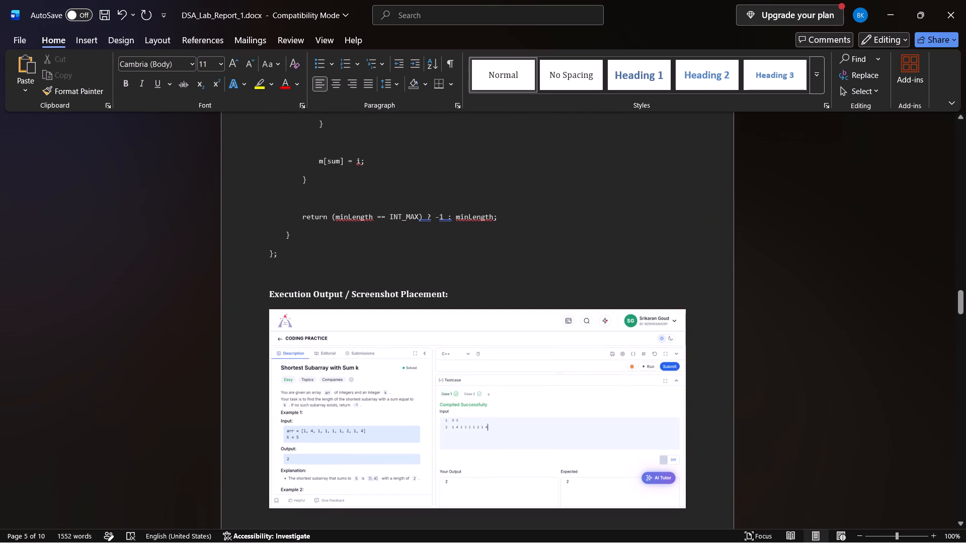
scroll(503, 390, "up", 3)
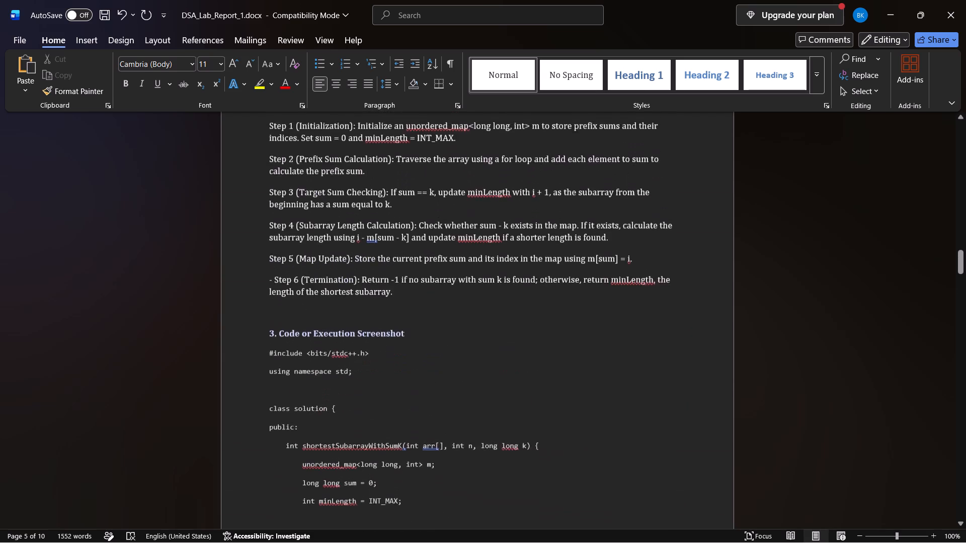
scroll(503, 390, "up", 4)
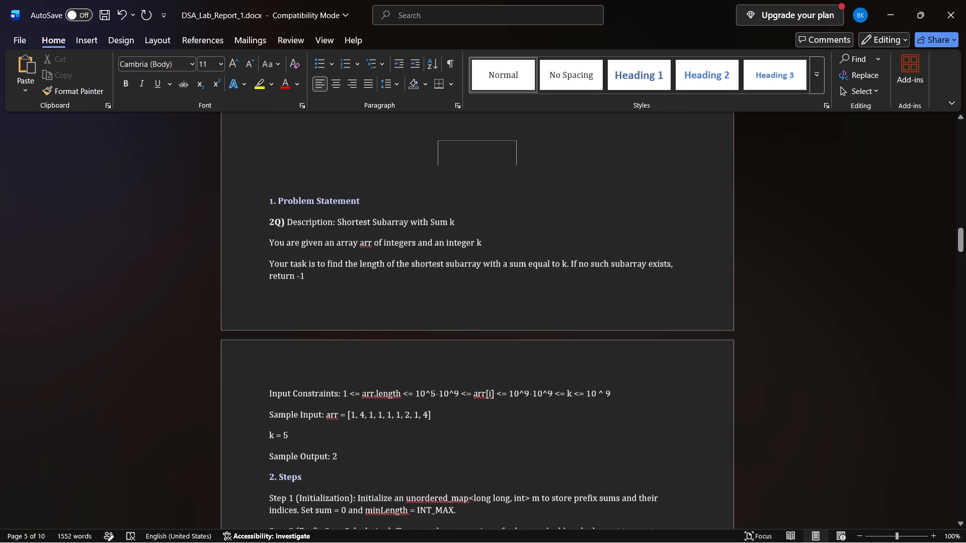
scroll(503, 390, "down", 4)
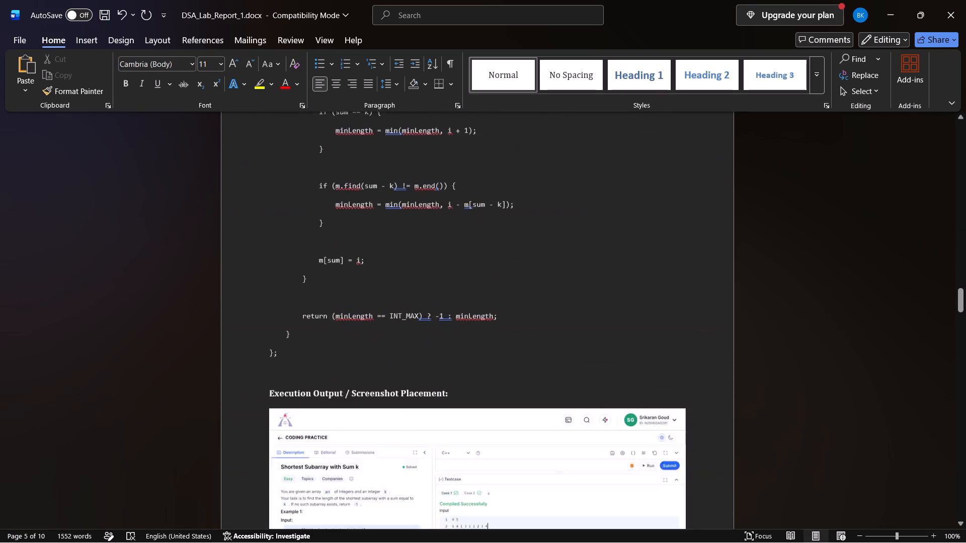
scroll(503, 390, "down", 2)
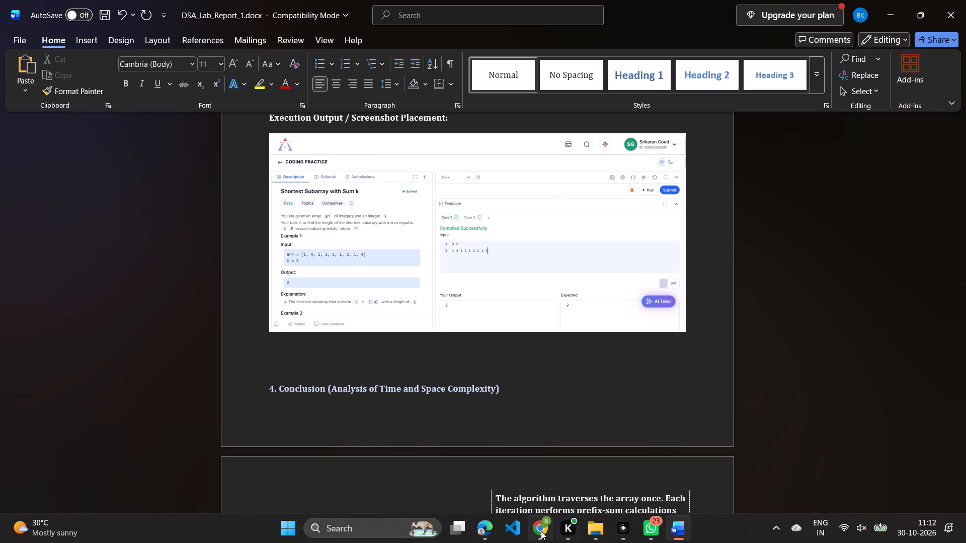
Switch back to Chrome and leave the Most Frequent Element problem, saving its code.
left_click(541, 531)
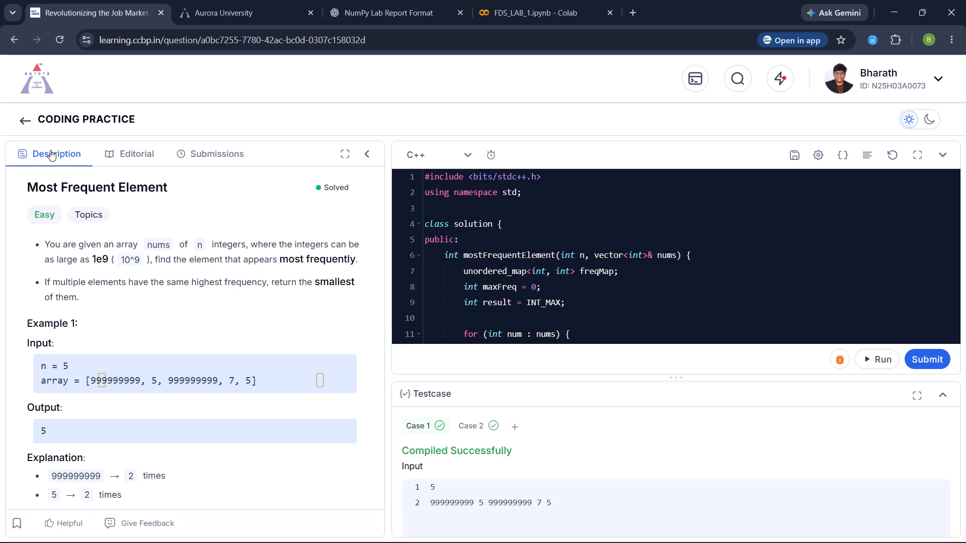
left_click(24, 123)
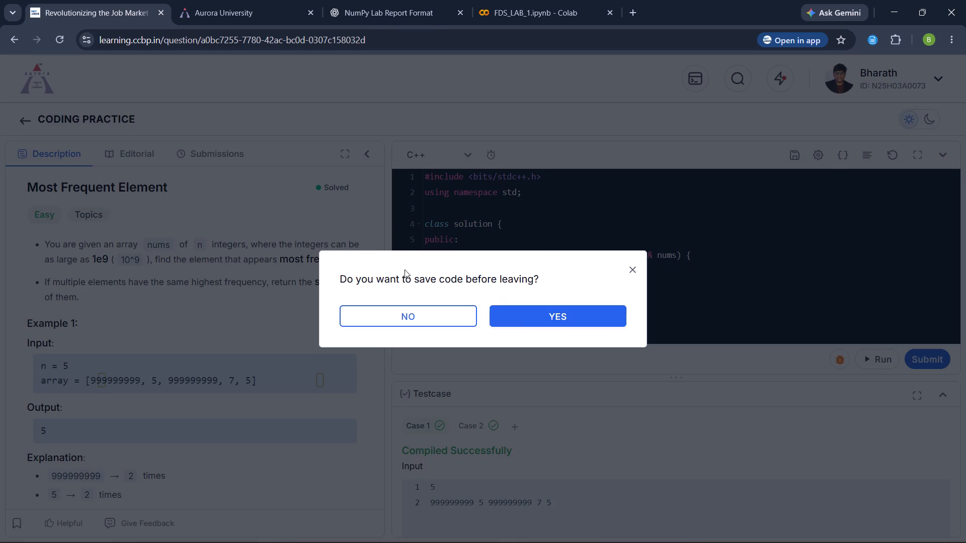
left_click(575, 306)
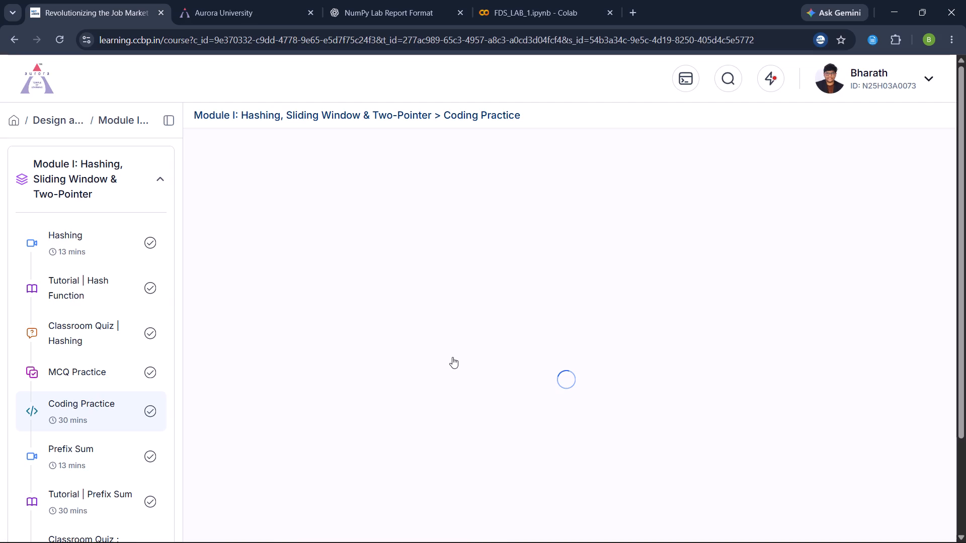
Look through the Hashing and Prefix Sum coding practice lists for the Shortest Subarray with Sum k problem.
scroll(452, 357, "down", 3)
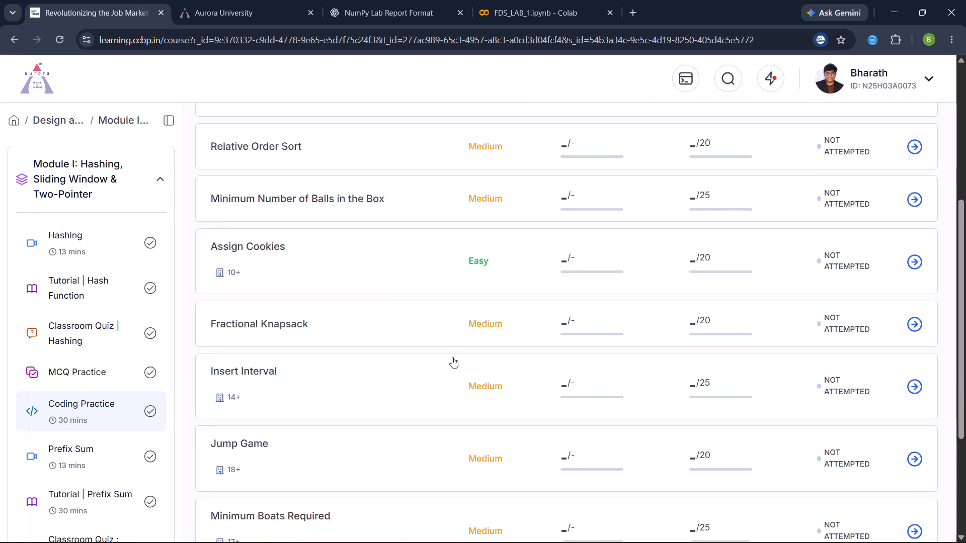
scroll(452, 357, "down", 2)
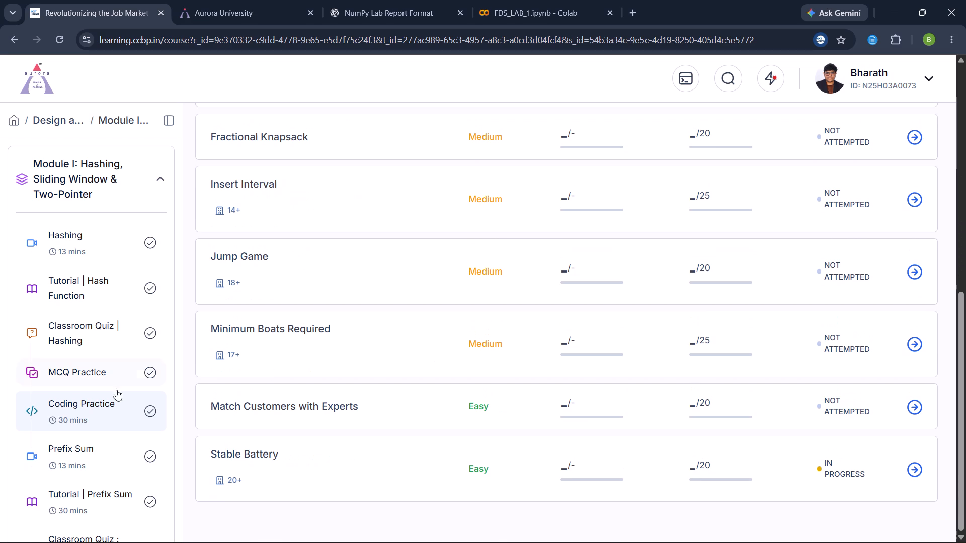
scroll(91, 427, "down", 2)
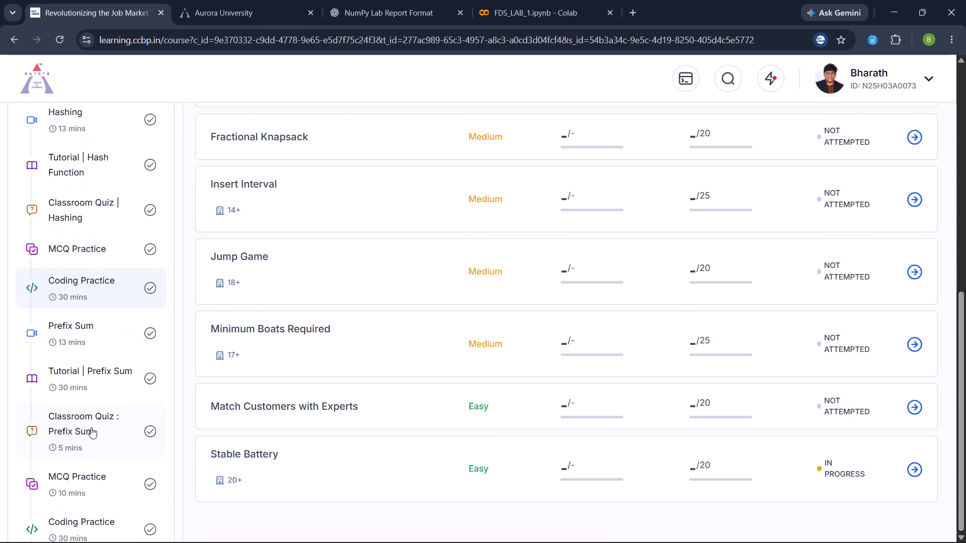
scroll(91, 427, "down", 1)
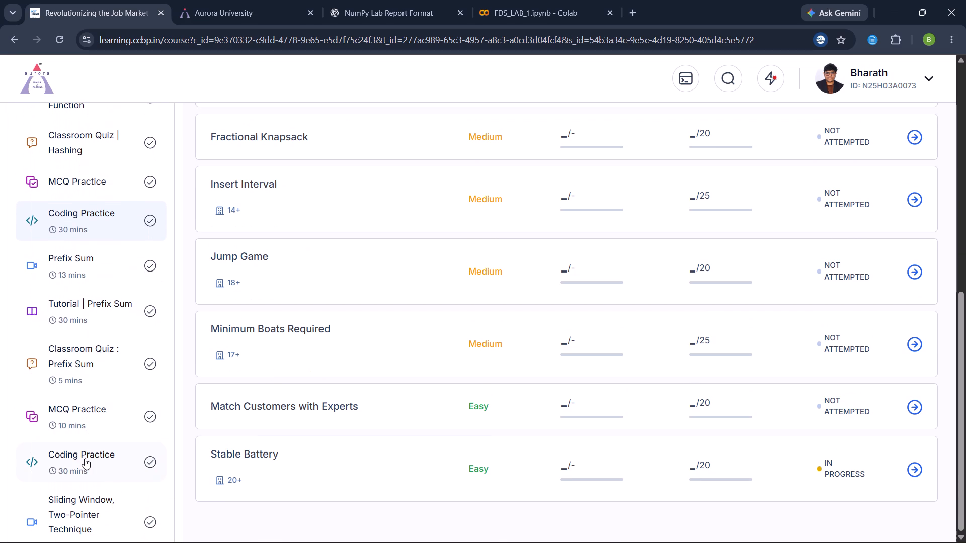
left_click(84, 460)
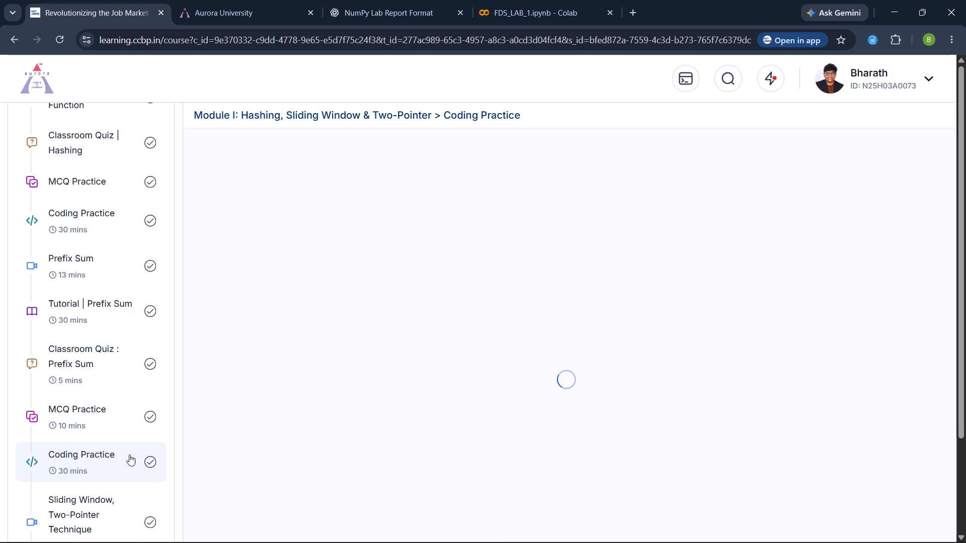
scroll(93, 413, "up", 2)
scroll(93, 413, "down", 1)
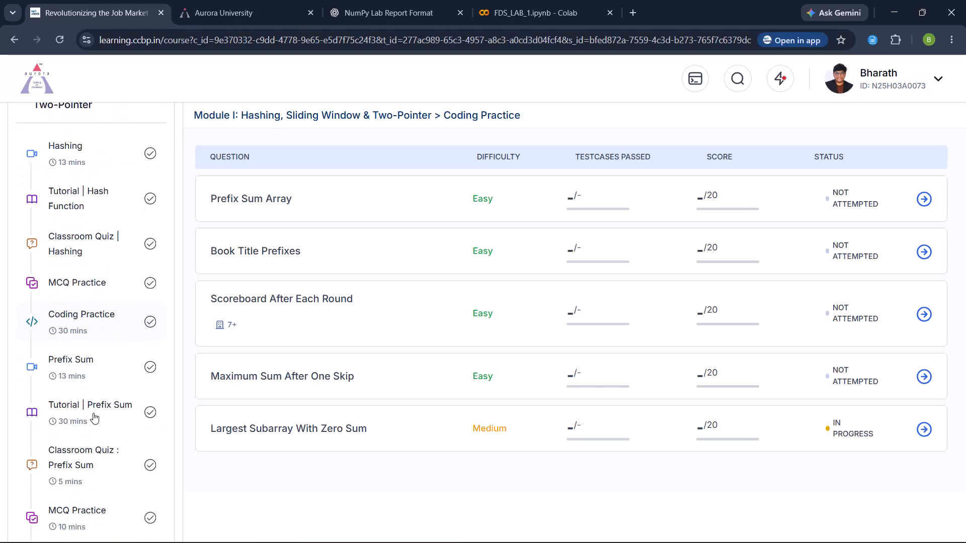
scroll(93, 413, "down", 1)
Recheck the full Hashing coding practice list for the Shortest Subarray with Sum k problem.
left_click(69, 319)
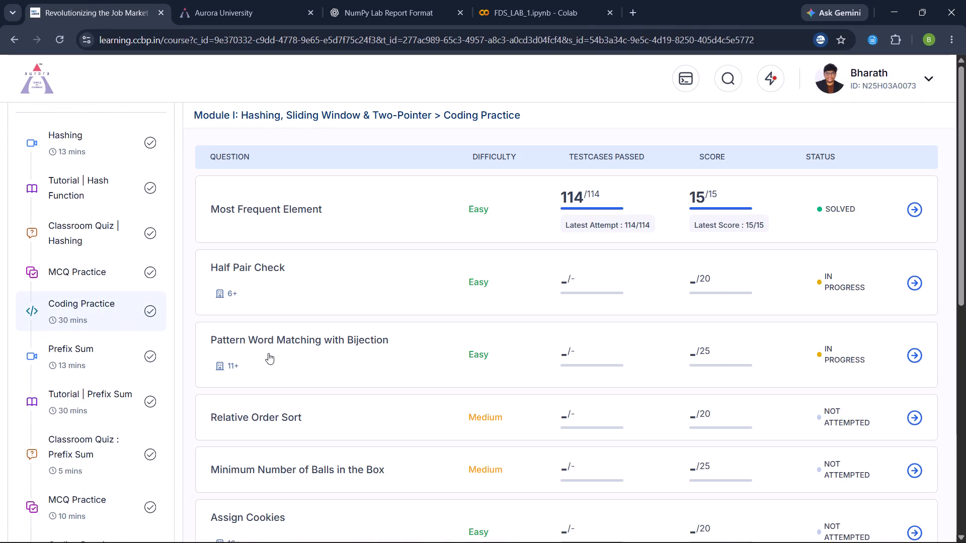
scroll(268, 353, "down", 6)
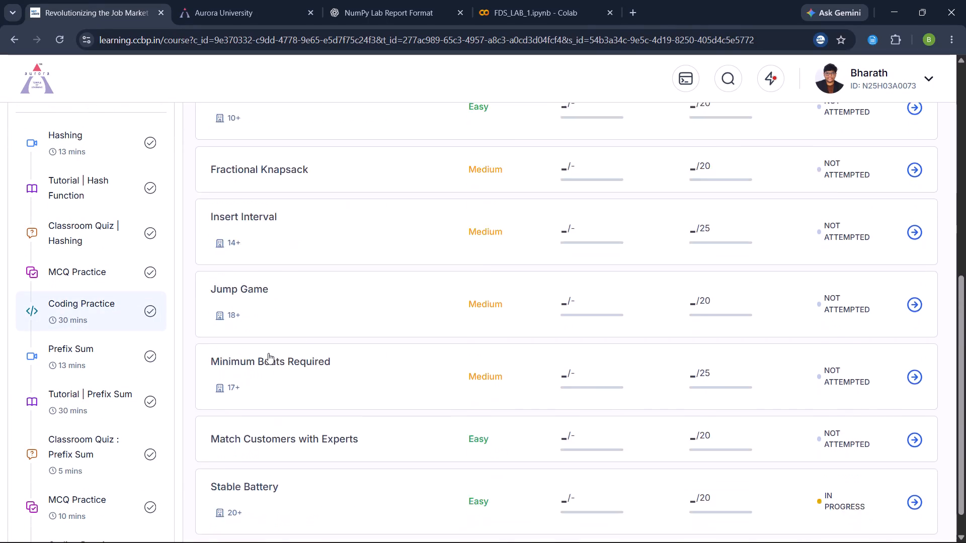
scroll(268, 353, "down", 1)
scroll(123, 452, "down", 1)
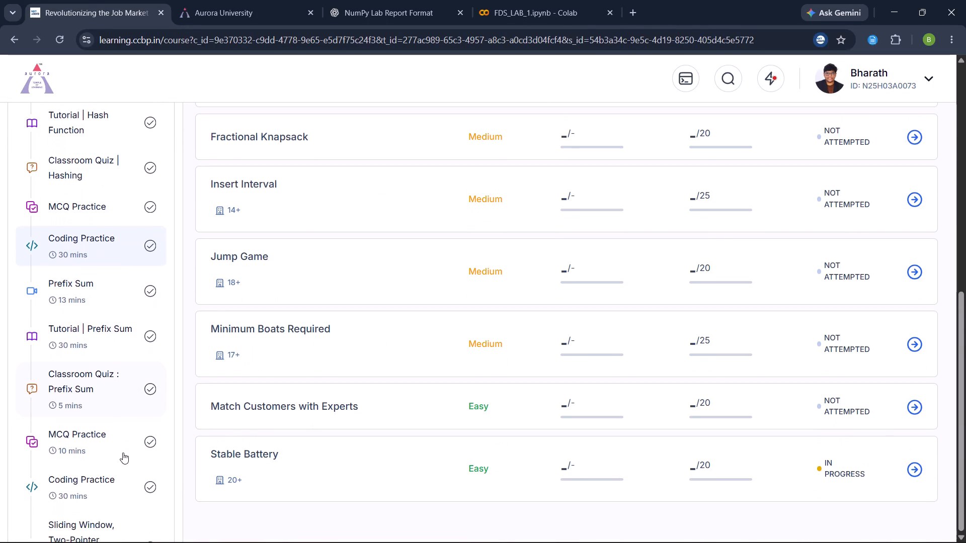
Check the Prefix Sum list again and the Sliding Window and Two-Pointer coding practice list for Shortest Subarray with Sum k.
scroll(123, 452, "down", 2)
left_click(110, 427)
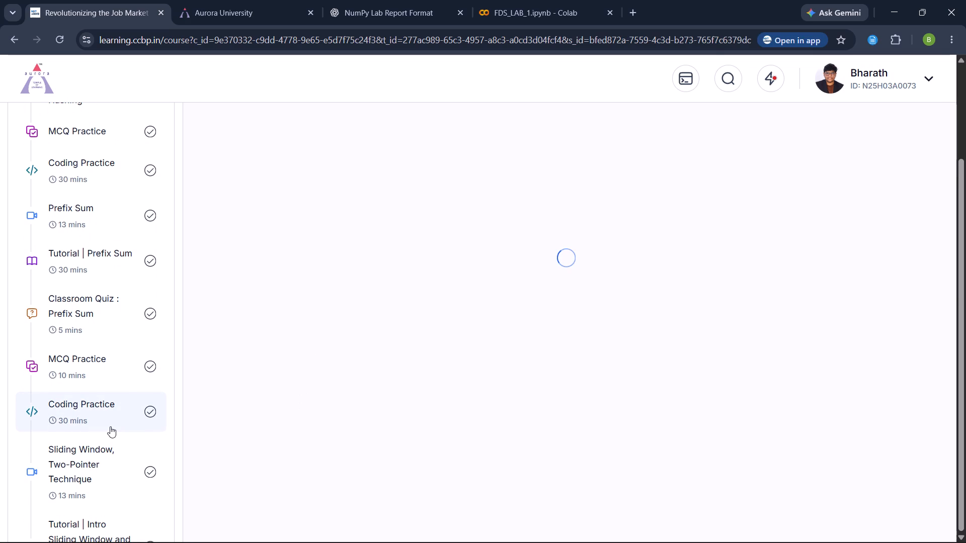
scroll(110, 426, "down", 4)
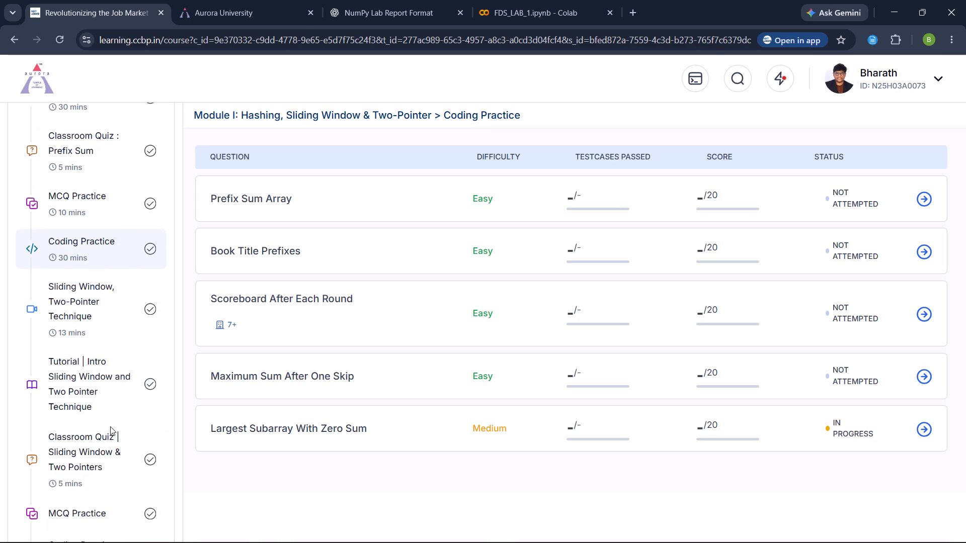
scroll(110, 426, "down", 2)
left_click(103, 446)
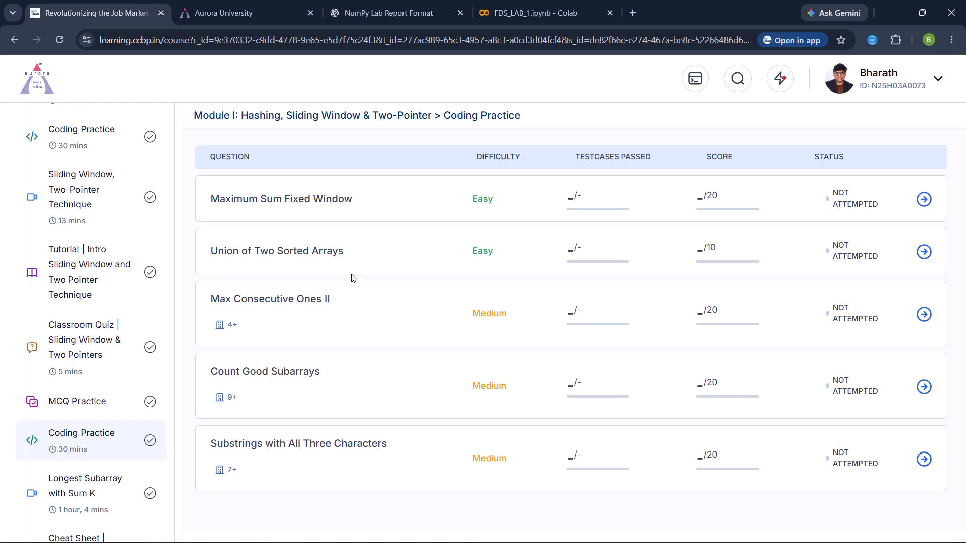
scroll(314, 333, "down", 1)
Open the Shortest Subarray with Sum k problem from the coding practice in the Longest Subarray with Sum K topic.
scroll(134, 434, "down", 4)
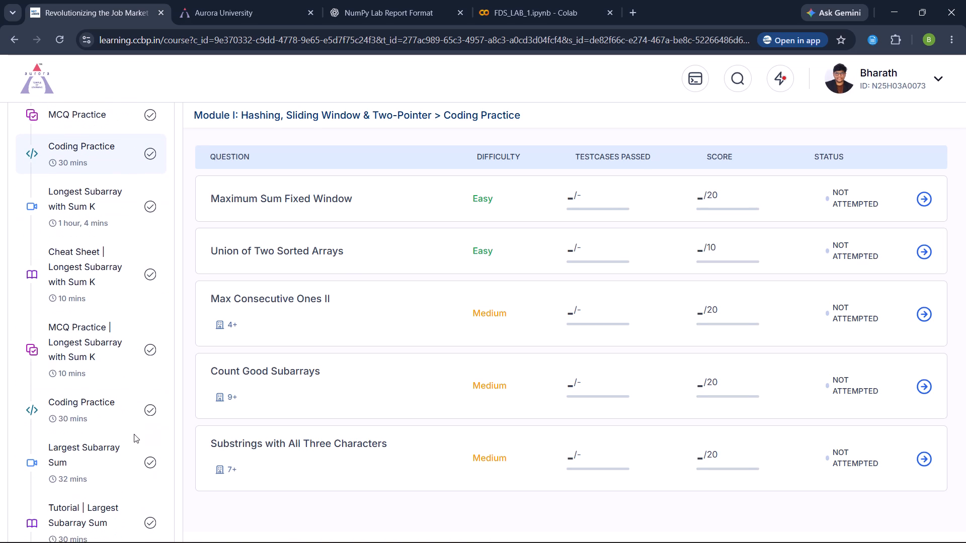
left_click(123, 422)
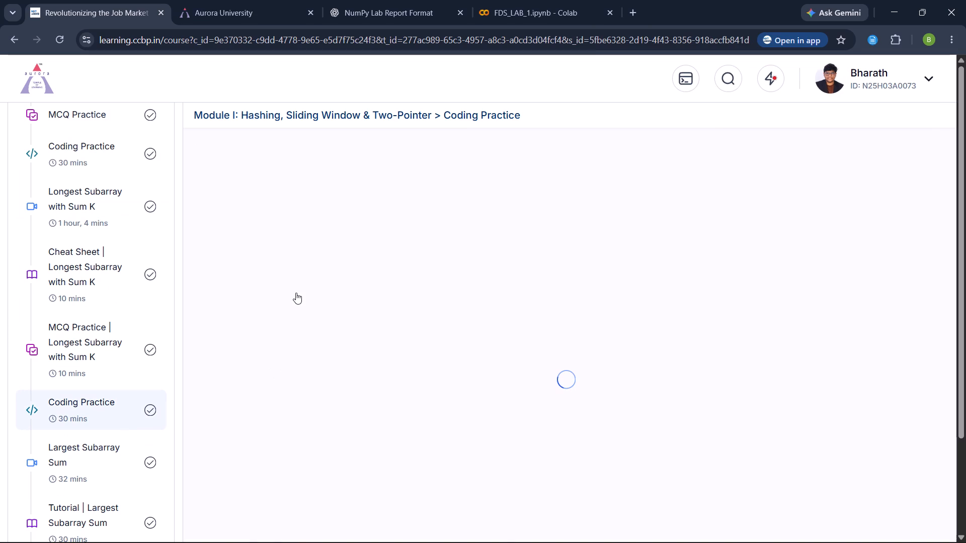
left_click(329, 292)
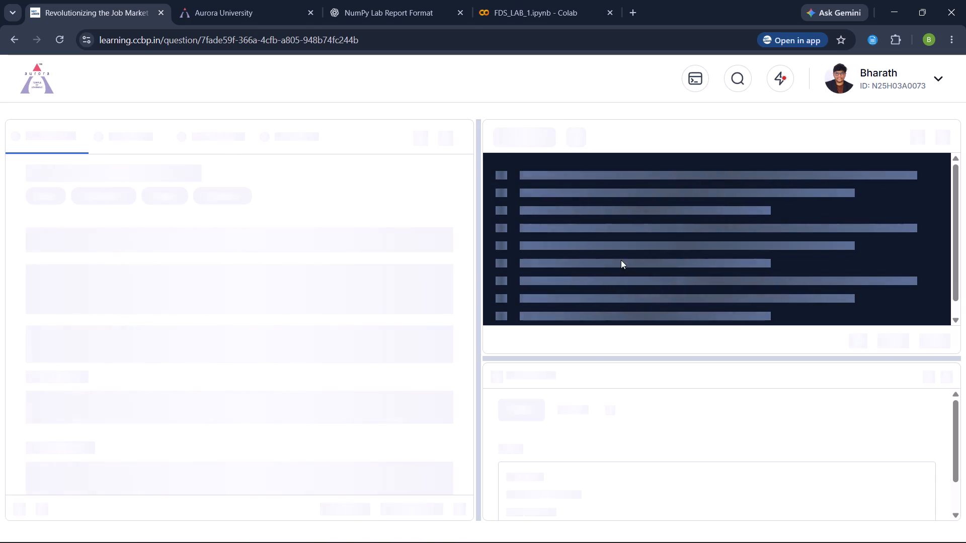
Switch to Word and locate the second question's C++ solution under its Code or Execution Screenshot heading.
left_click(679, 532)
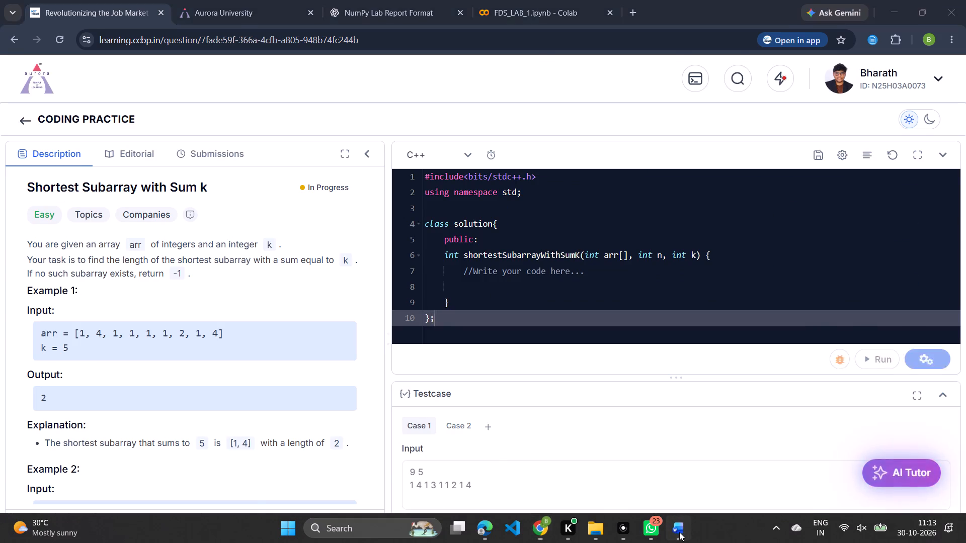
scroll(597, 393, "up", 1)
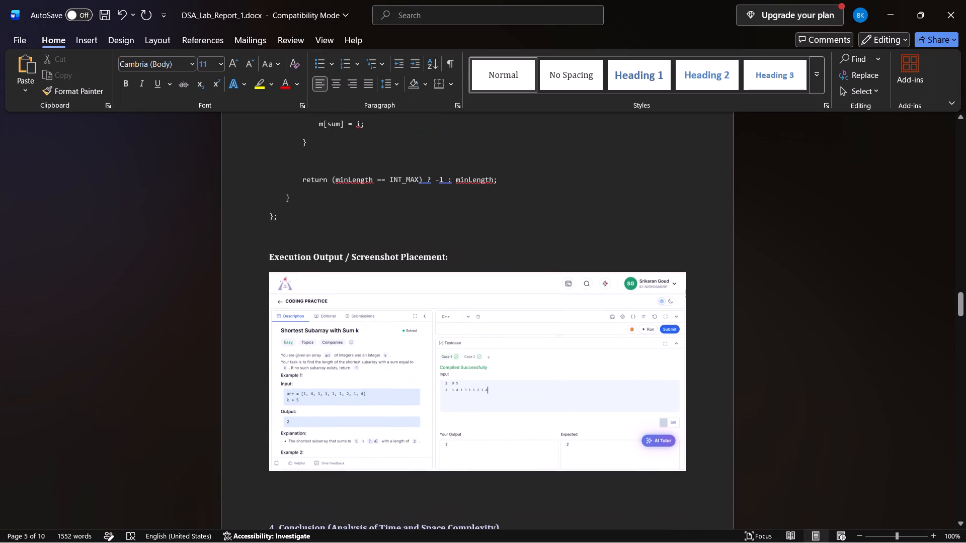
scroll(597, 393, "up", 3)
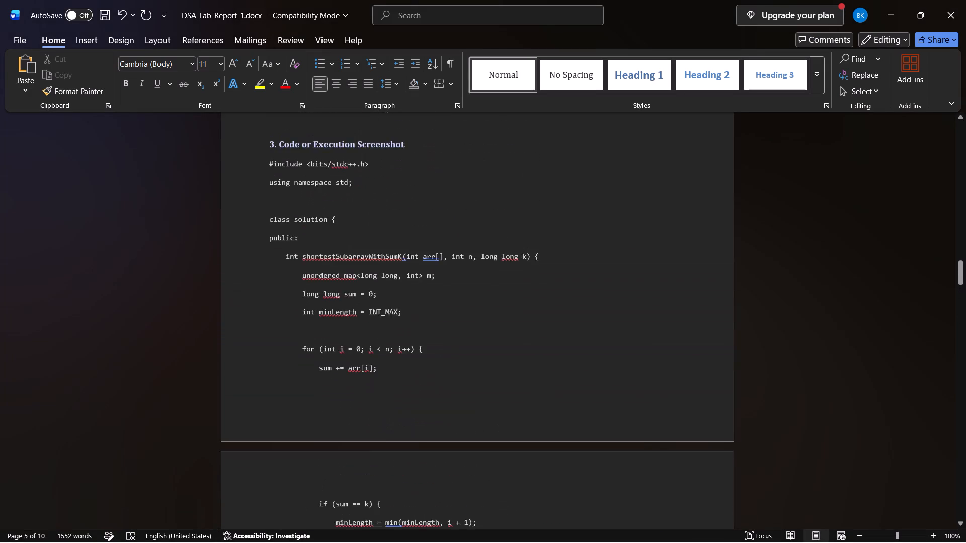
scroll(597, 393, "up", 1)
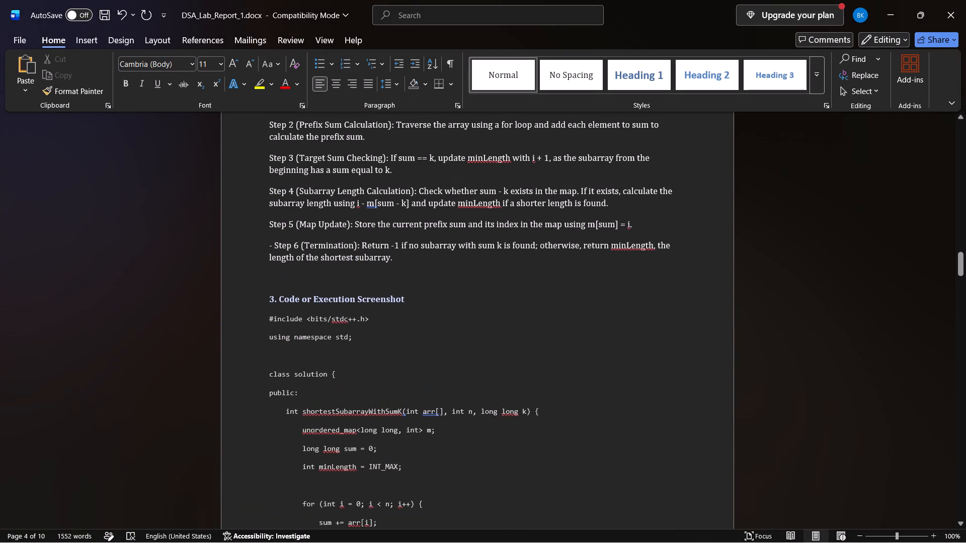
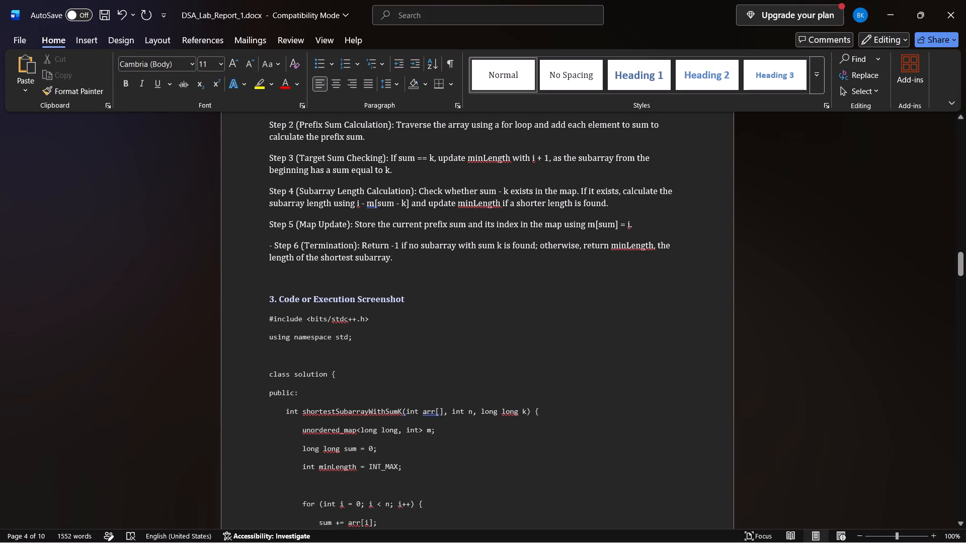
Review the first question's execution screenshot and conclusion, and the second question's problem statement and steps in the report.
scroll(273, 320, "up", 2)
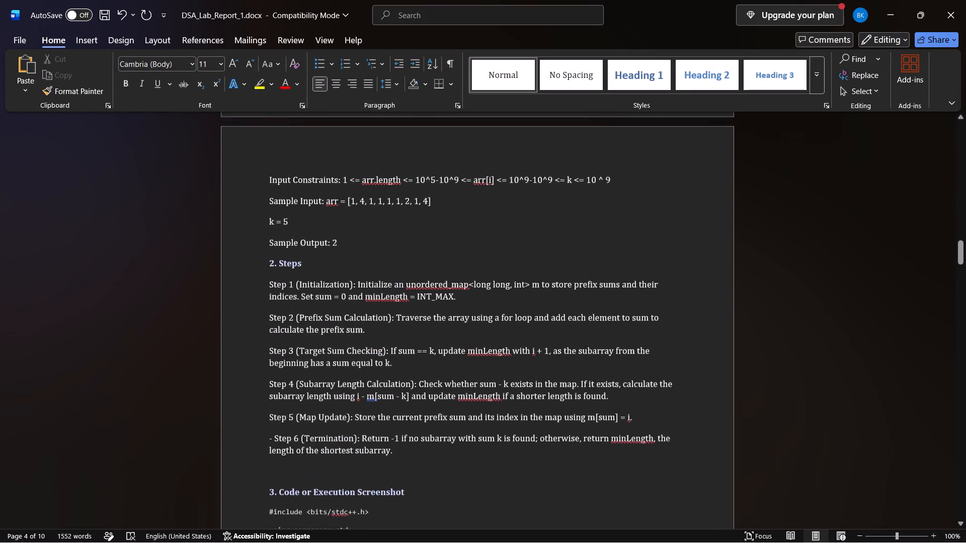
scroll(273, 320, "up", 2)
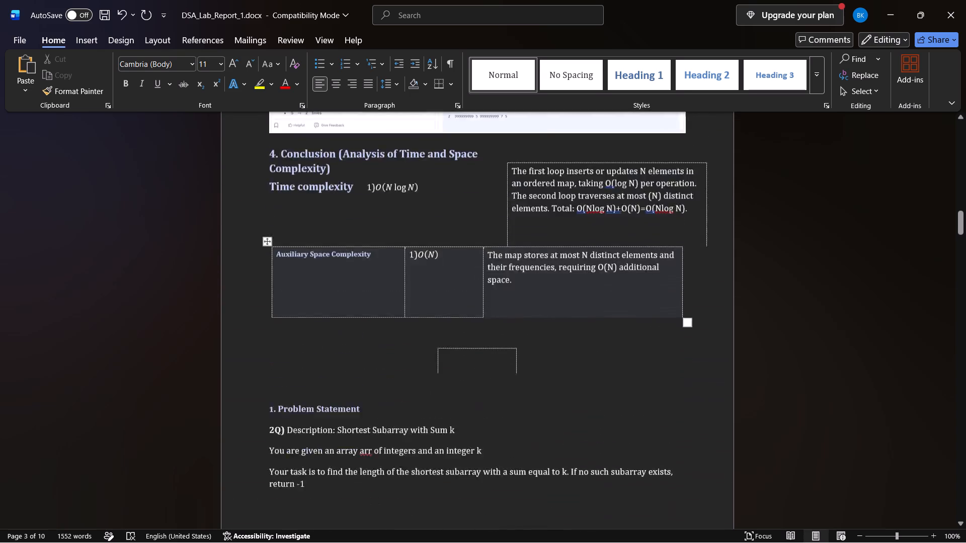
scroll(273, 320, "up", 1)
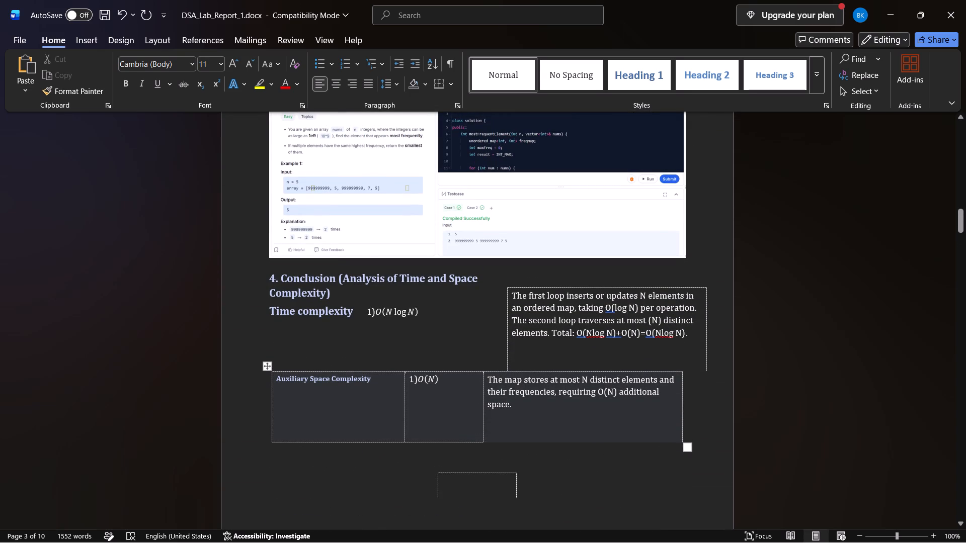
scroll(273, 320, "up", 2)
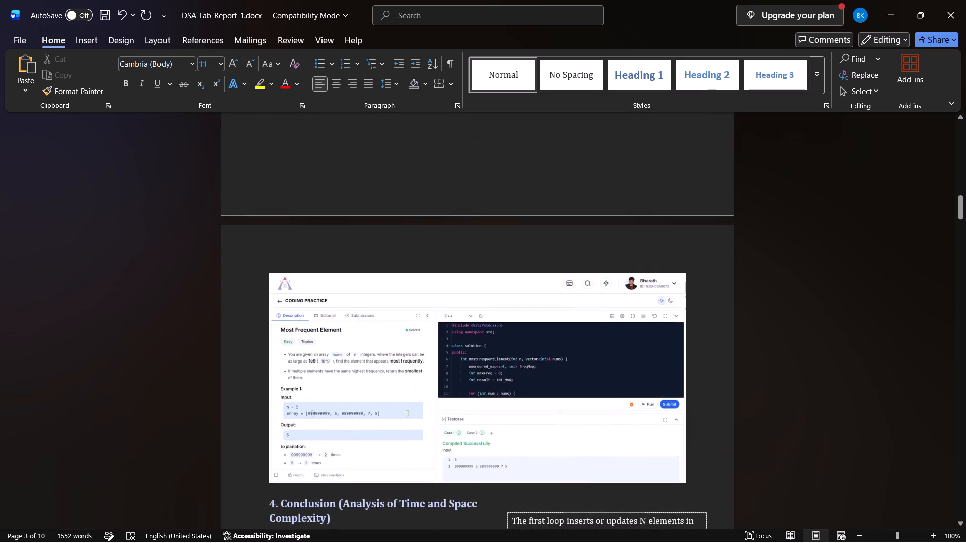
scroll(273, 320, "up", 1)
scroll(273, 320, "down", 2)
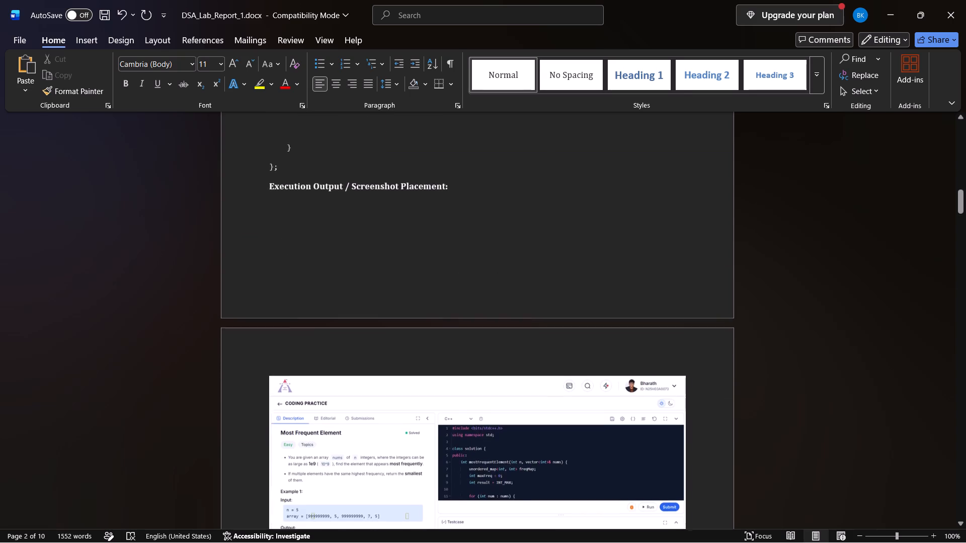
scroll(273, 320, "down", 2)
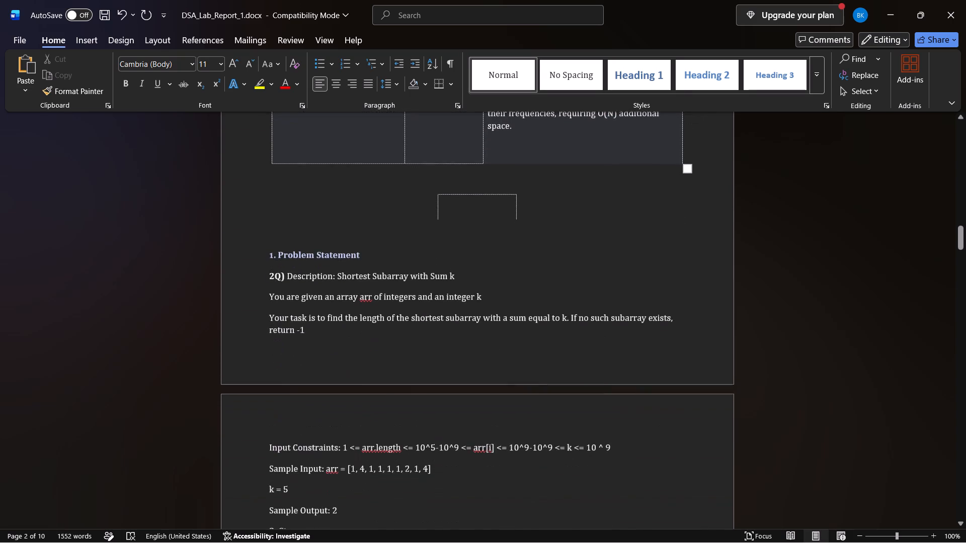
scroll(273, 320, "down", 3)
scroll(273, 320, "up", 1)
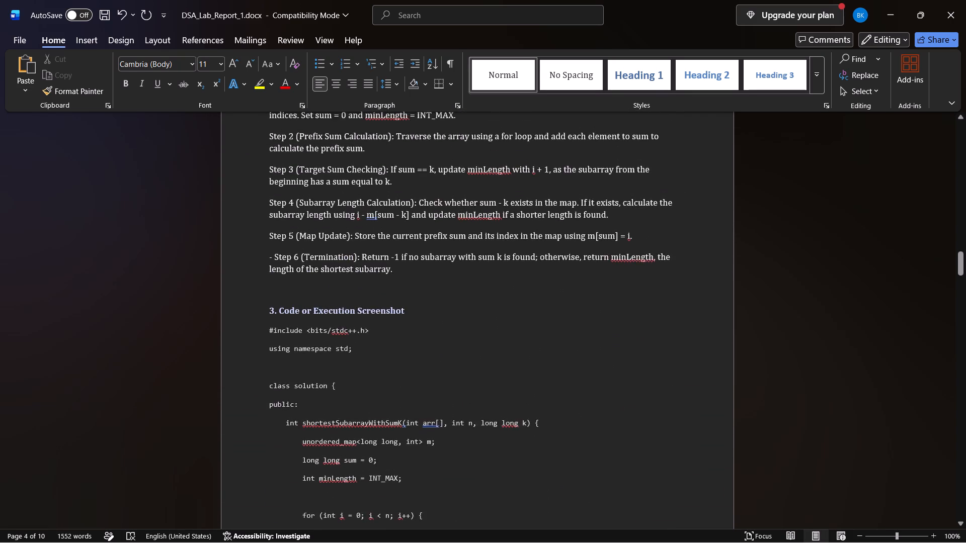
scroll(273, 320, "up", 2)
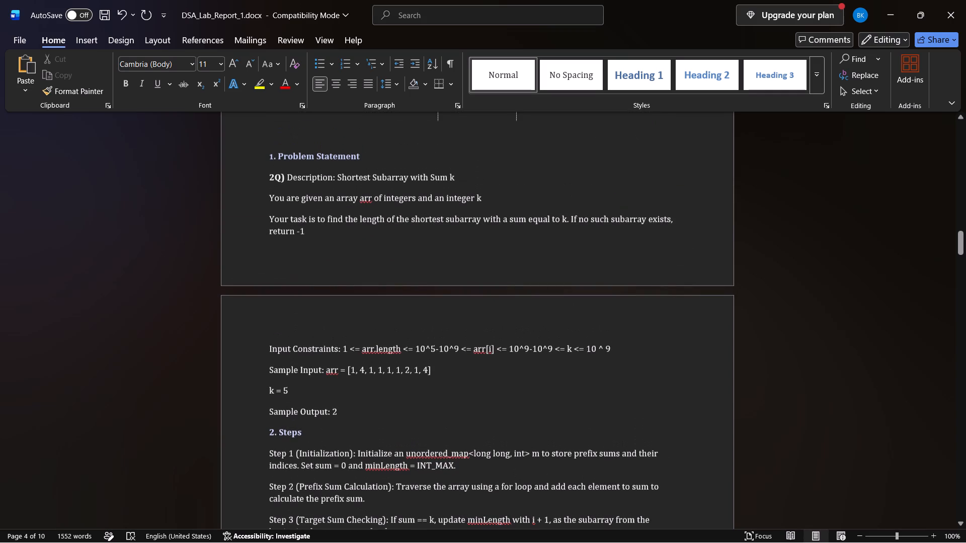
Copy the second question's complete C++ solution, from the #include line through the closing brace of the class.
scroll(273, 320, "down", 2)
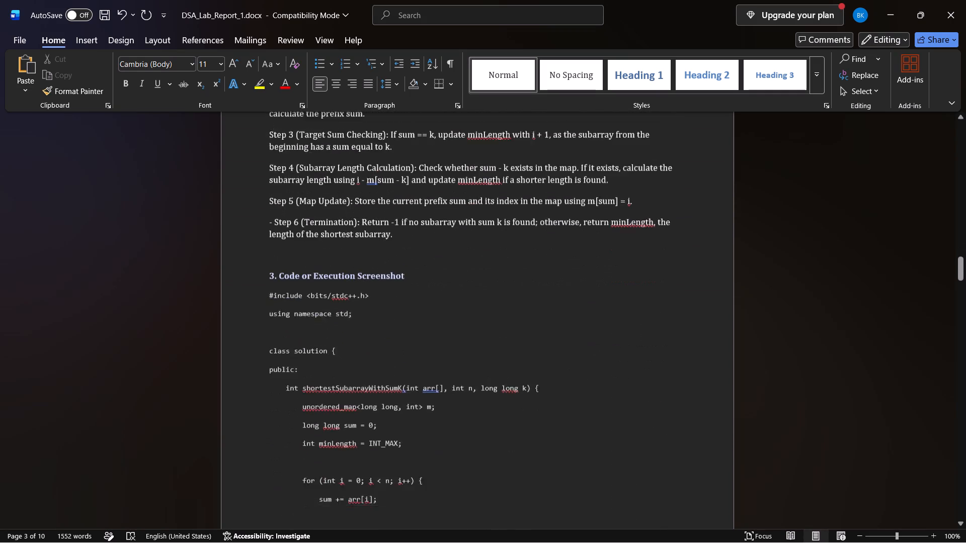
scroll(273, 320, "down", 1)
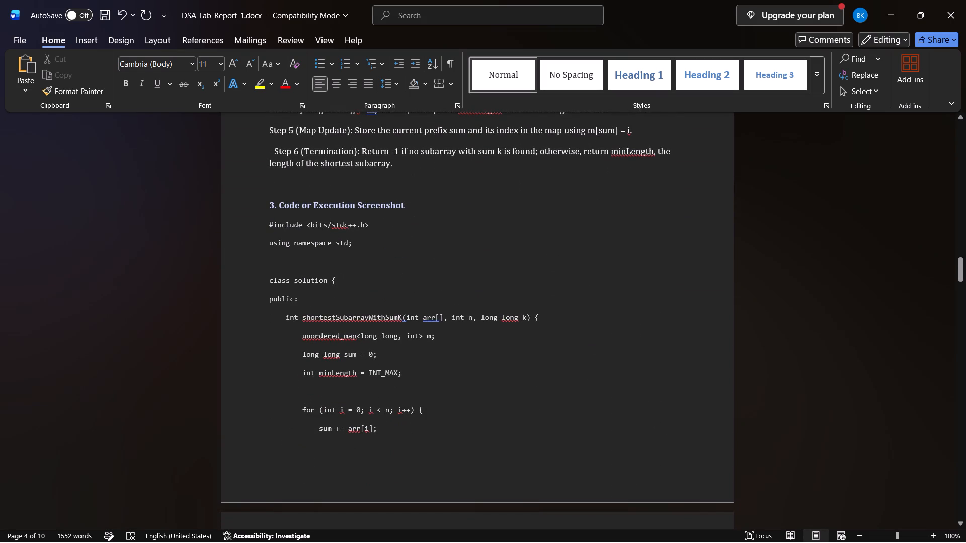
left_click_drag(267, 223, 420, 531)
scroll(386, 431, "up", 1)
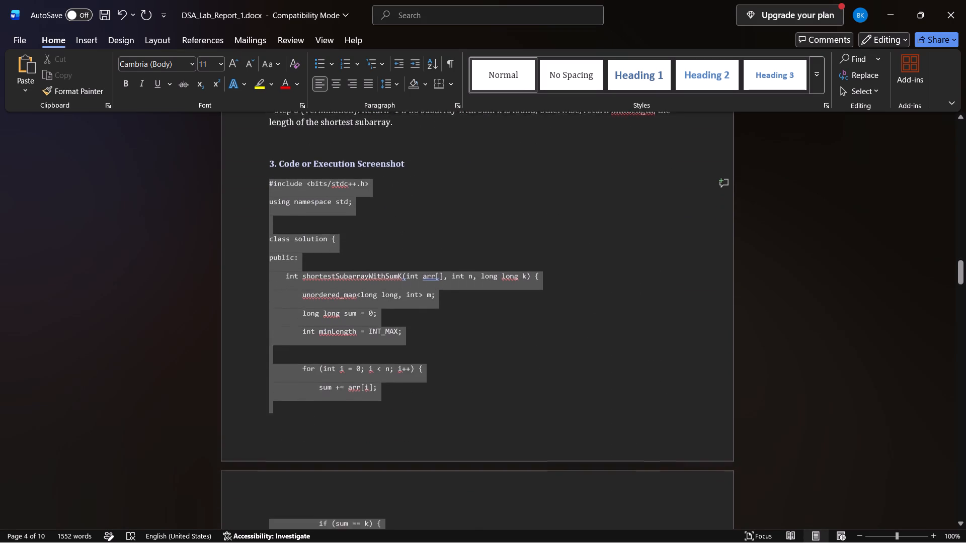
left_click_drag(420, 531, 419, 529)
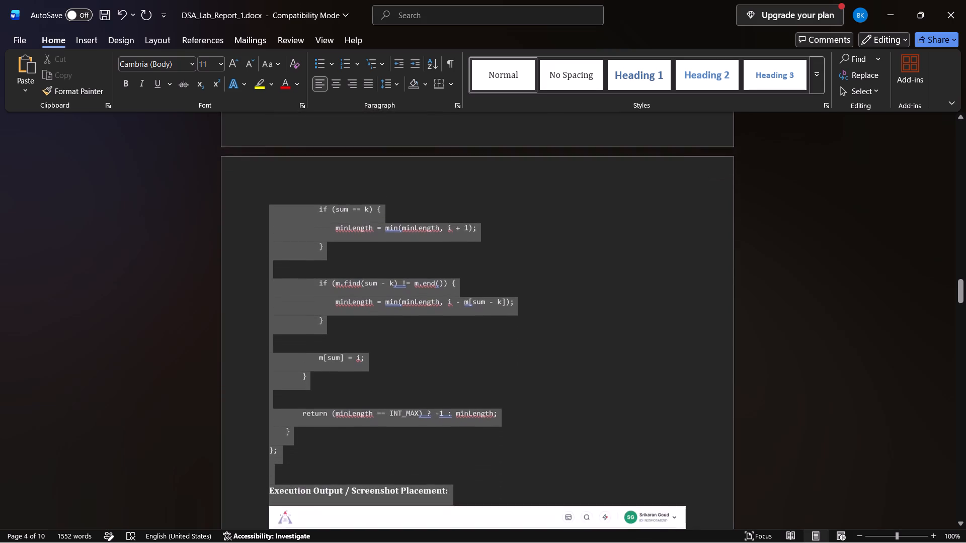
left_click_drag(419, 529, 357, 372)
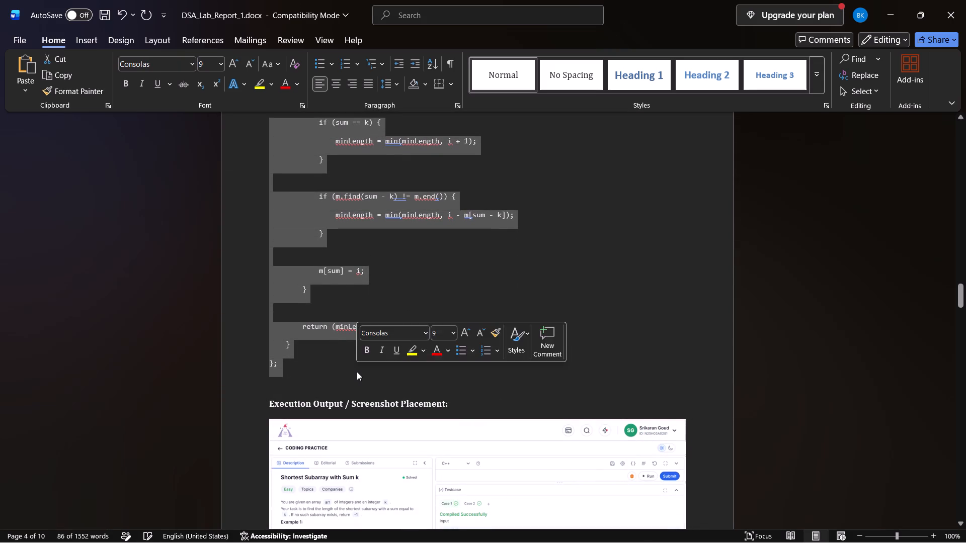
key("ctrl+c")
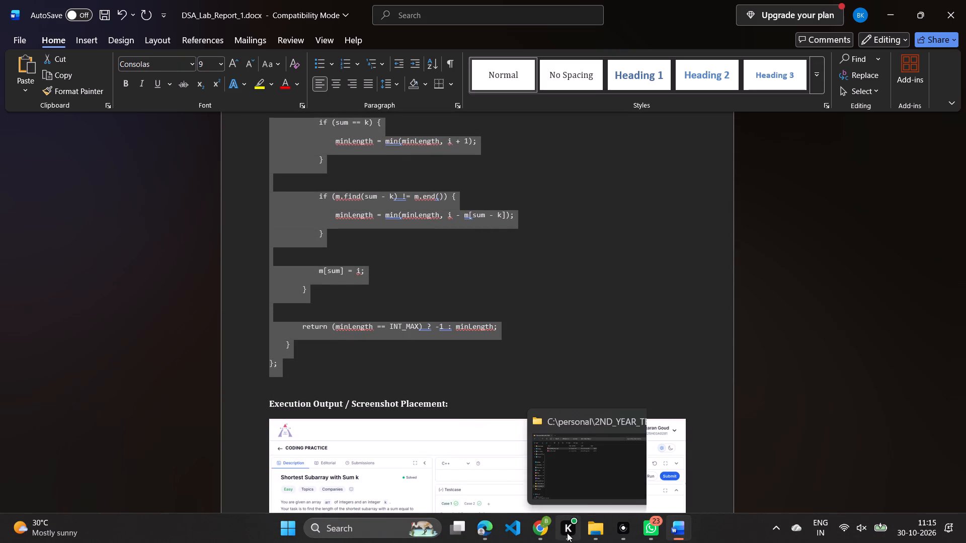
Switch to Chrome and replace the starter code for Shortest Subarray with Sum k with the copied solution.
left_click(541, 528)
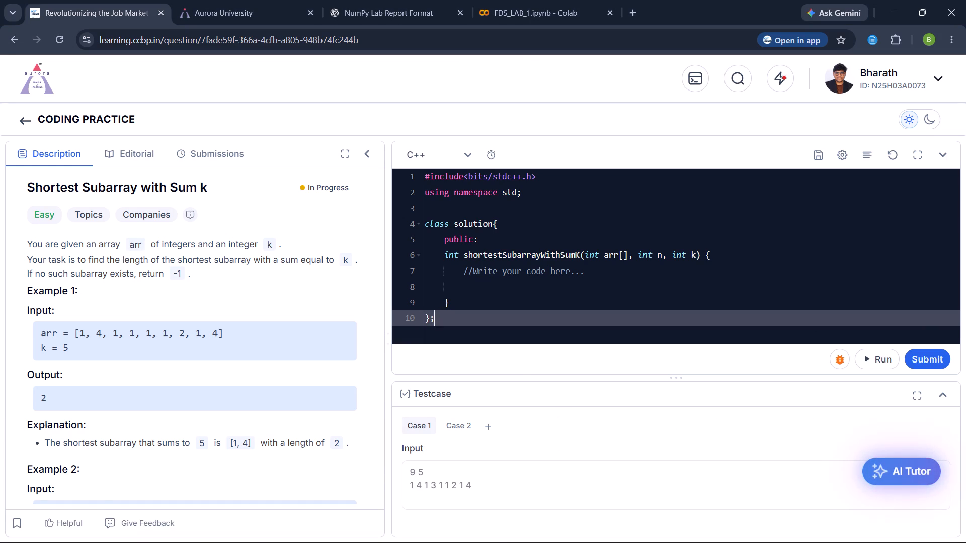
key("ctrl+a")
key("BackSpace")
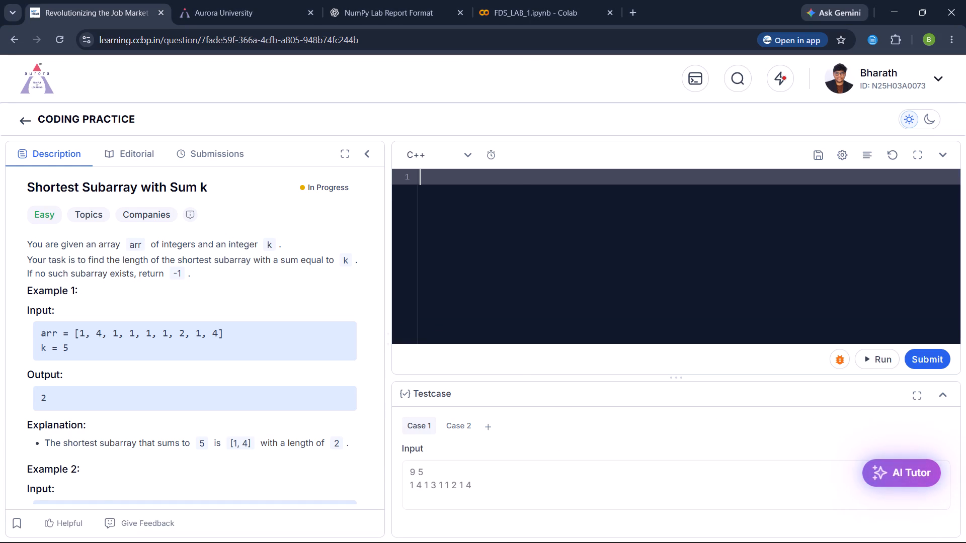
key("ctrl+v")
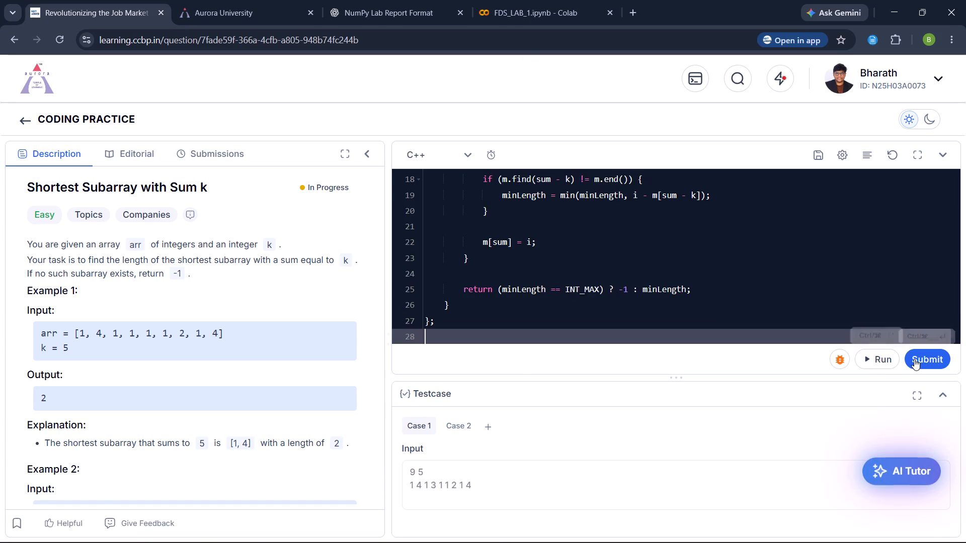
Submit the Shortest Subarray with Sum k solution and run it against the sample test cases.
left_click(914, 359)
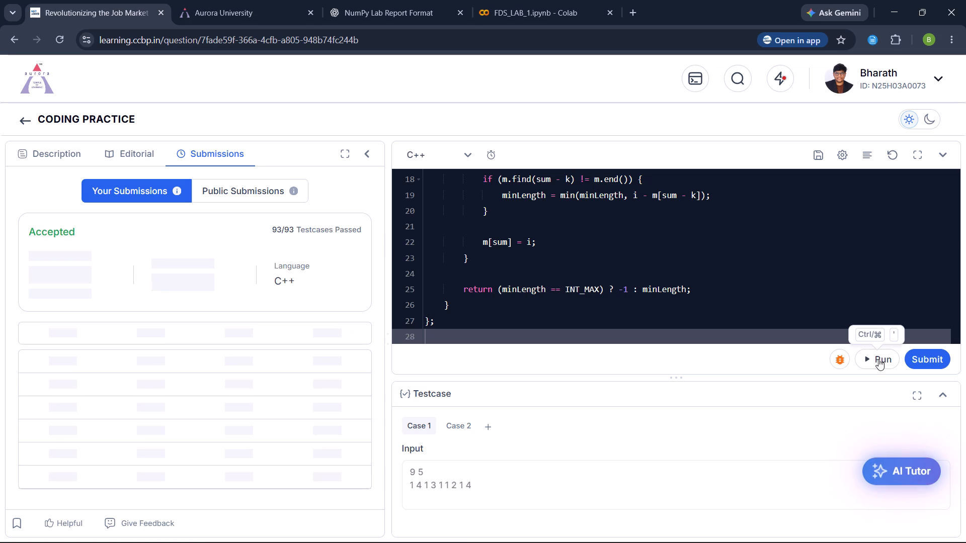
left_click(878, 359)
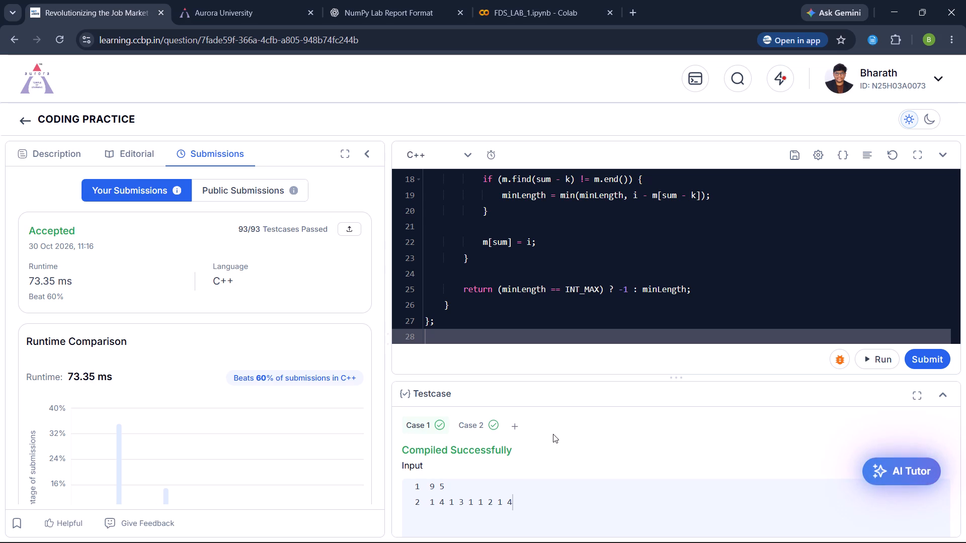
Capture a screenshot of the whole coding practice page below the browser's address bar, including the account header and results.
key("Print")
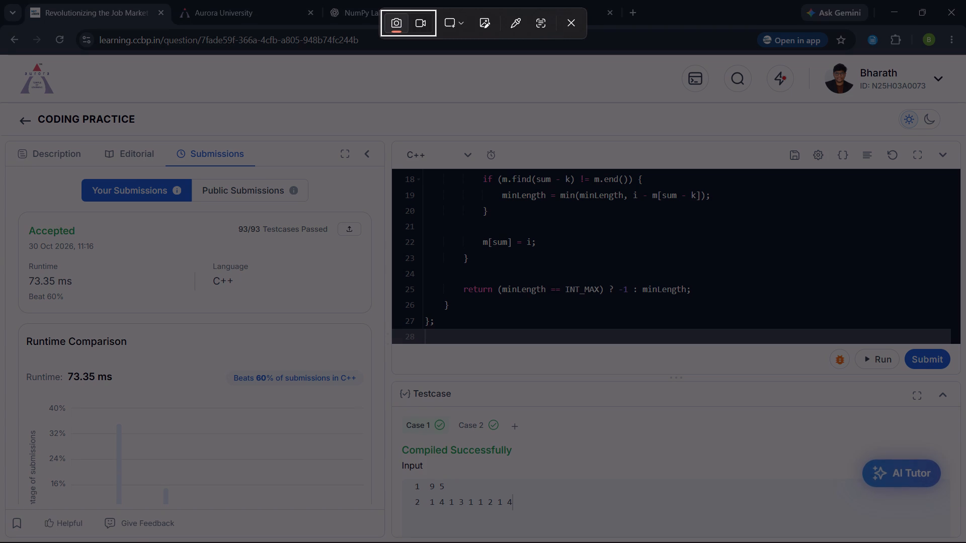
left_click_drag(1, 56, 965, 542)
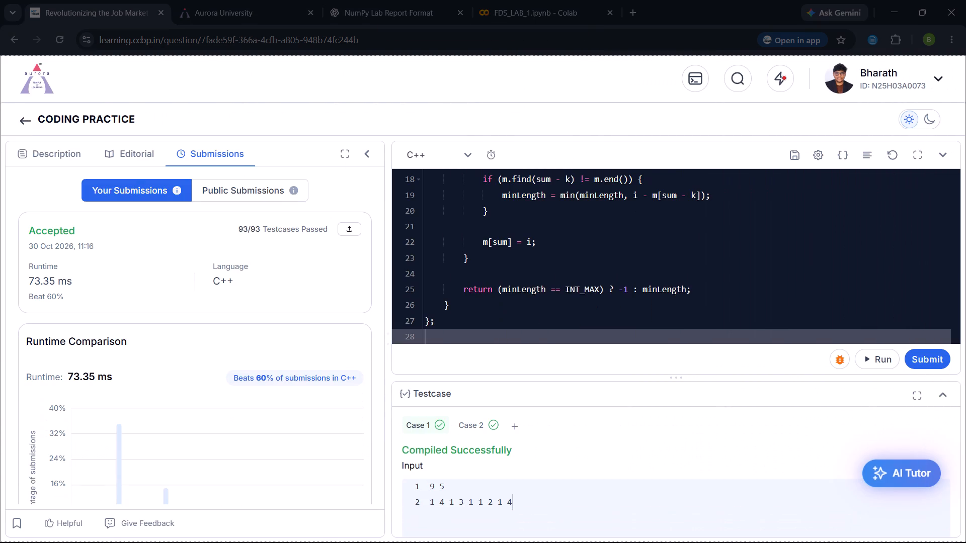
left_click_drag(965, 542, 965, 542)
Switch to Word and replace the picture under the second question's Execution Output / Screenshot Placement heading with the new capture.
key("alt+Tab")
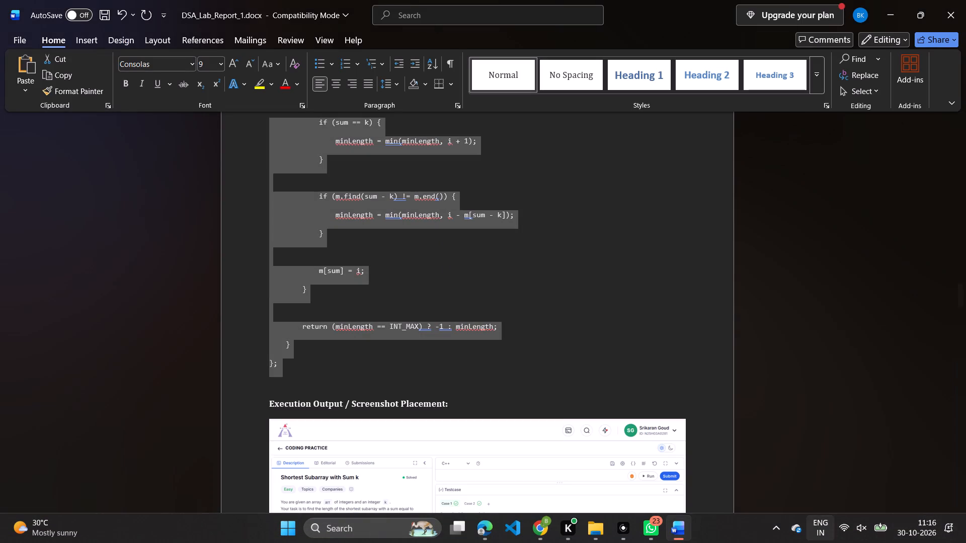
scroll(562, 388, "down", 1)
left_click(545, 374)
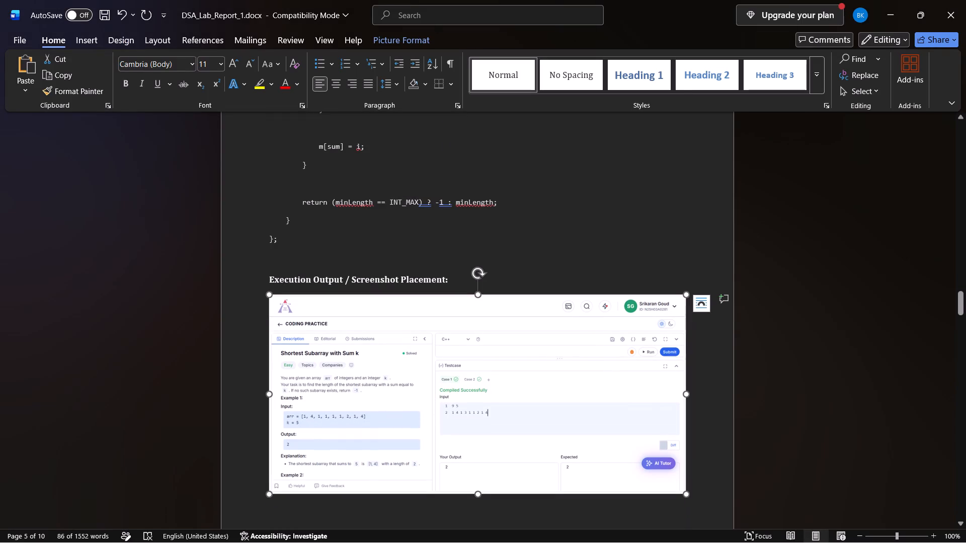
key("Delete")
key("ctrl+v")
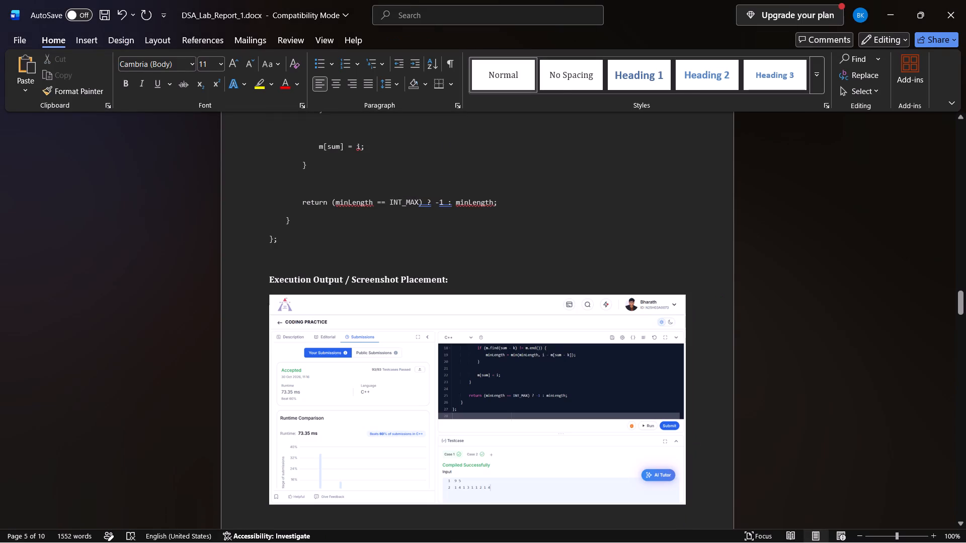
Examine the second question's conclusion and the Max Pair Sum in Subarrays section's problem statement, steps and code.
scroll(558, 352, "down", 2)
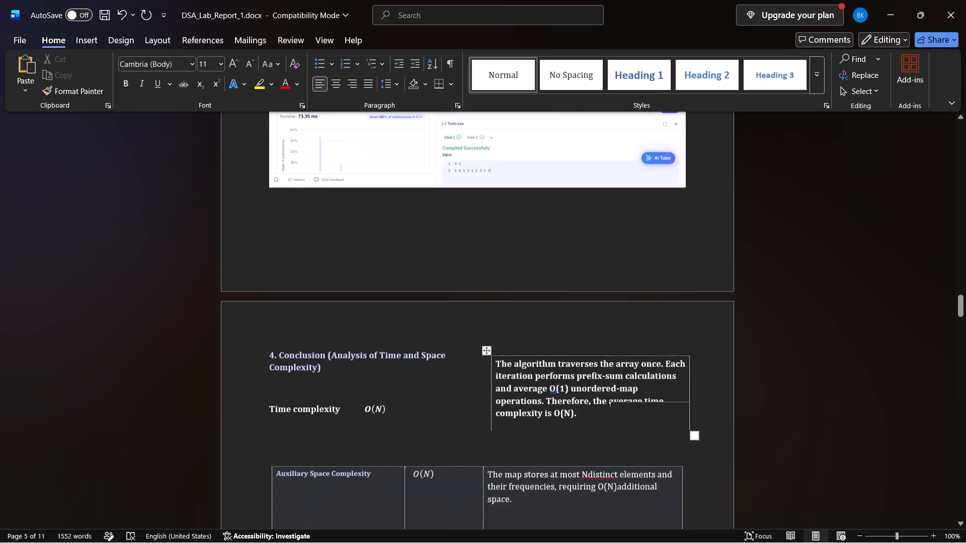
scroll(558, 352, "down", 3)
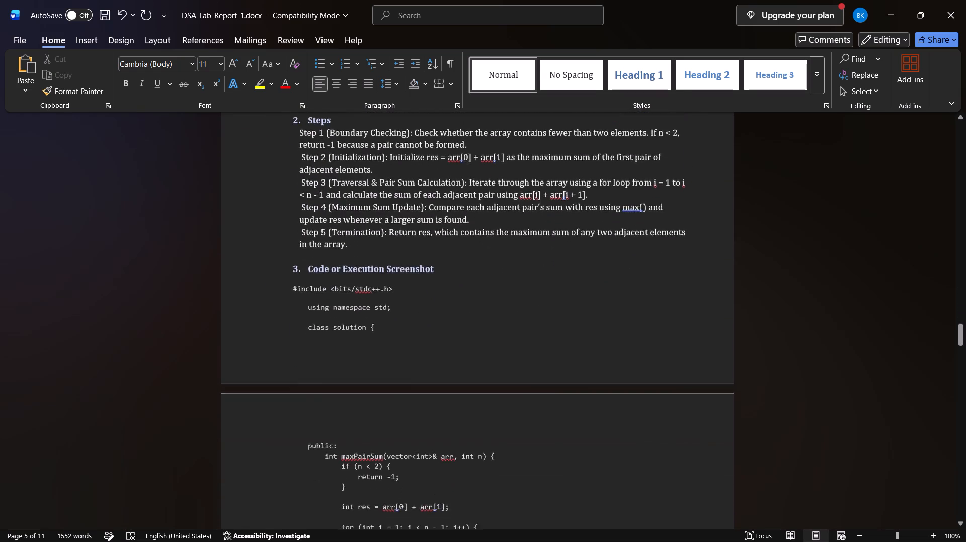
scroll(558, 352, "down", 2)
scroll(558, 352, "up", 1)
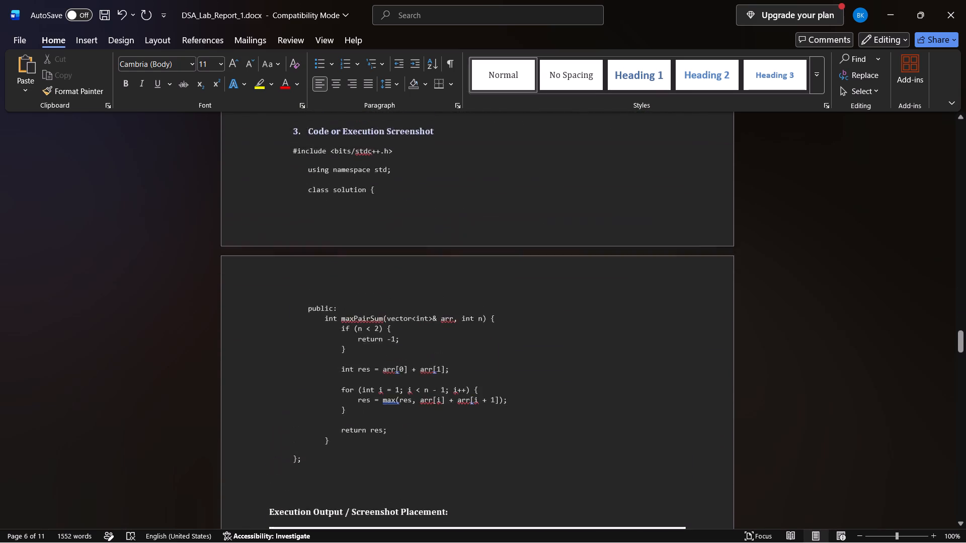
scroll(558, 352, "up", 3)
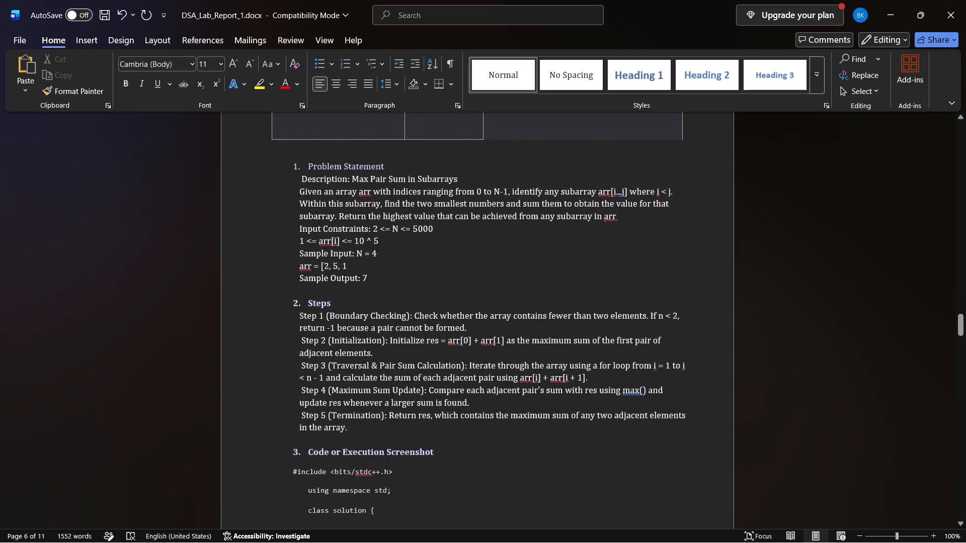
scroll(558, 352, "up", 1)
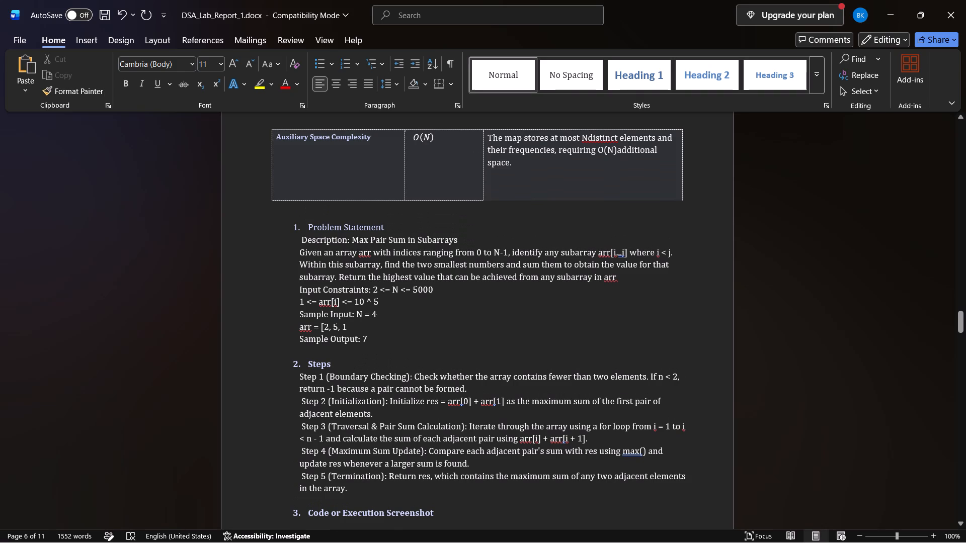
scroll(558, 352, "up", 1)
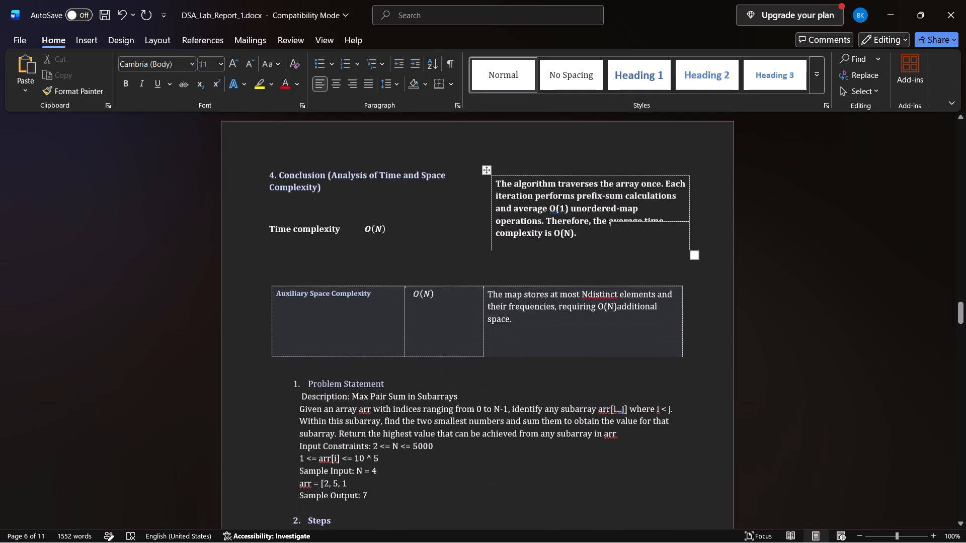
scroll(558, 352, "down", 1)
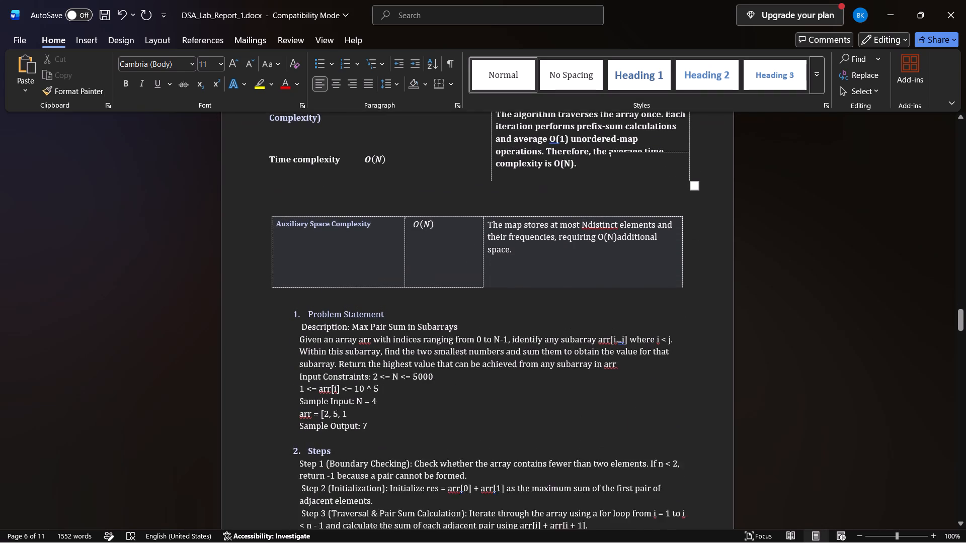
scroll(558, 352, "down", 1)
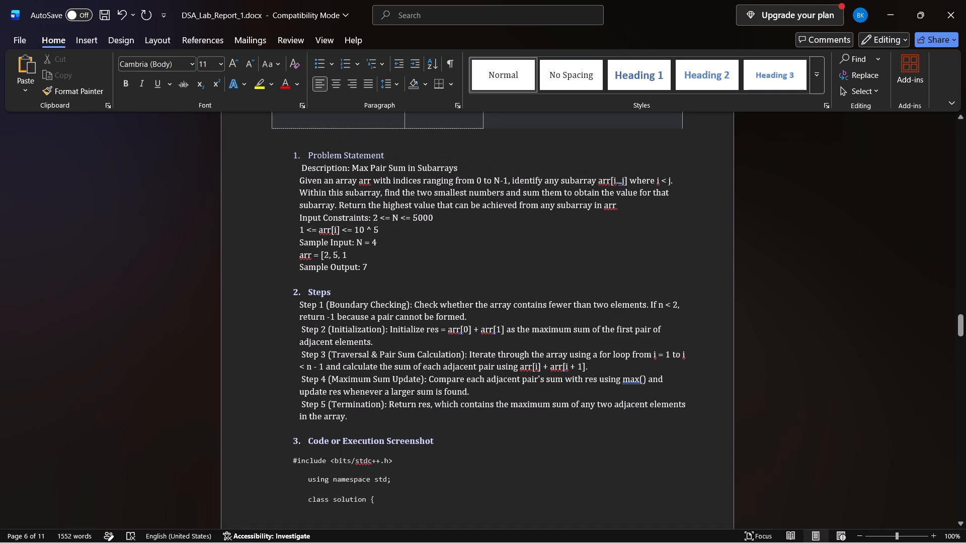
scroll(558, 352, "down", 1)
scroll(558, 352, "up", 4)
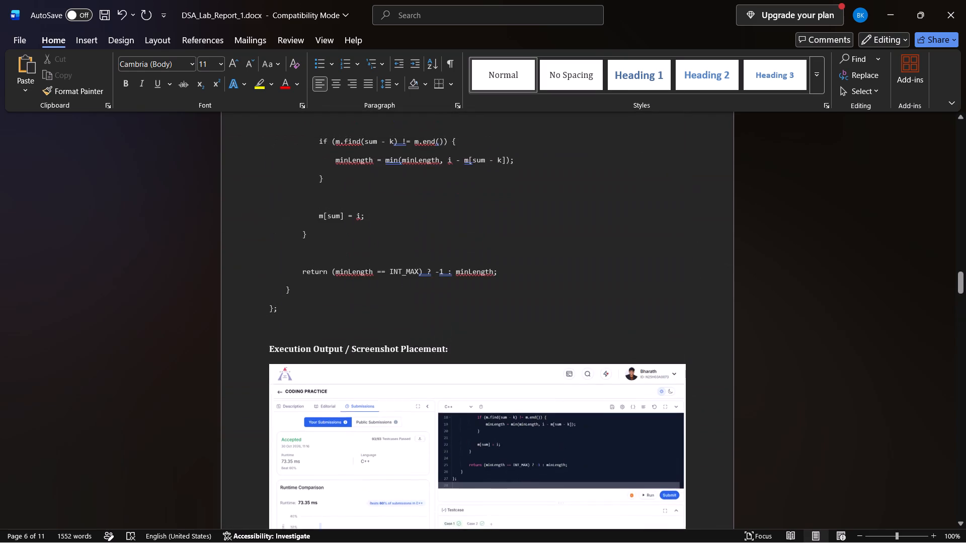
scroll(558, 352, "down", 2)
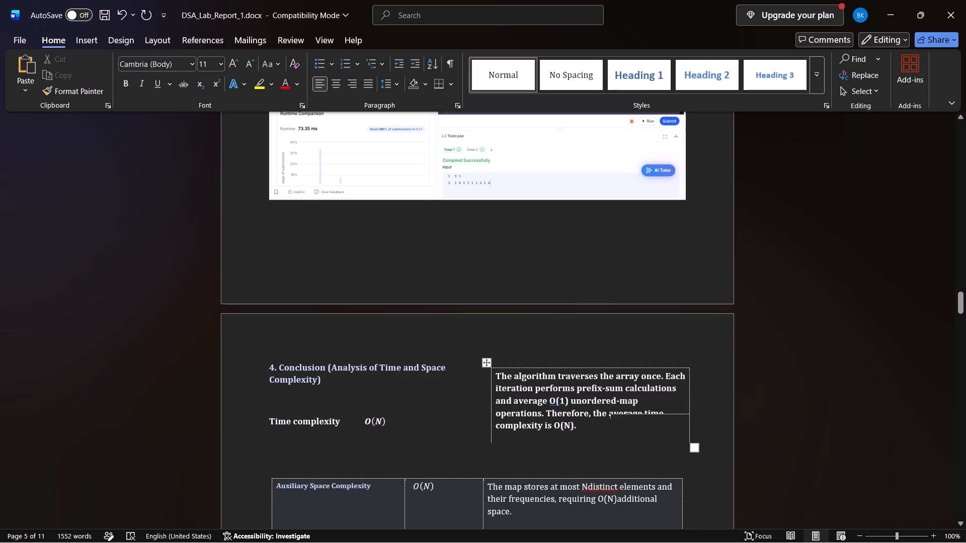
scroll(558, 352, "down", 1)
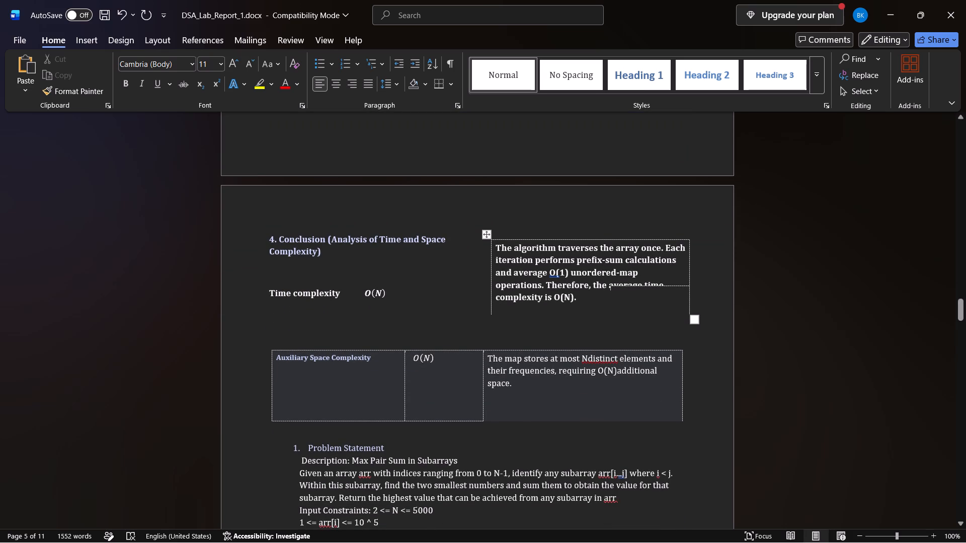
Examine the report from the second question's conclusion through Max Pair Sum in Subarrays to the Match Customers with Experts problem statement.
scroll(558, 352, "down", 1)
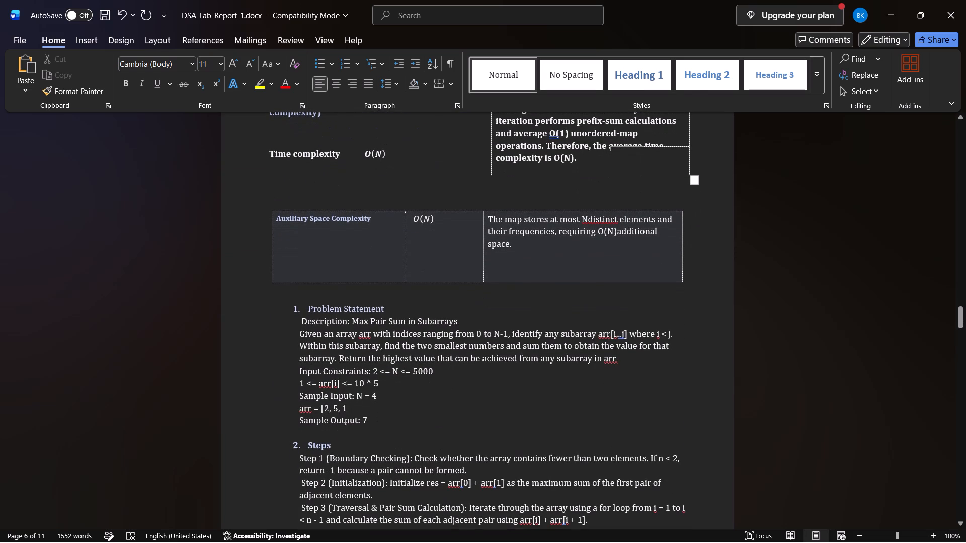
scroll(558, 352, "down", 4)
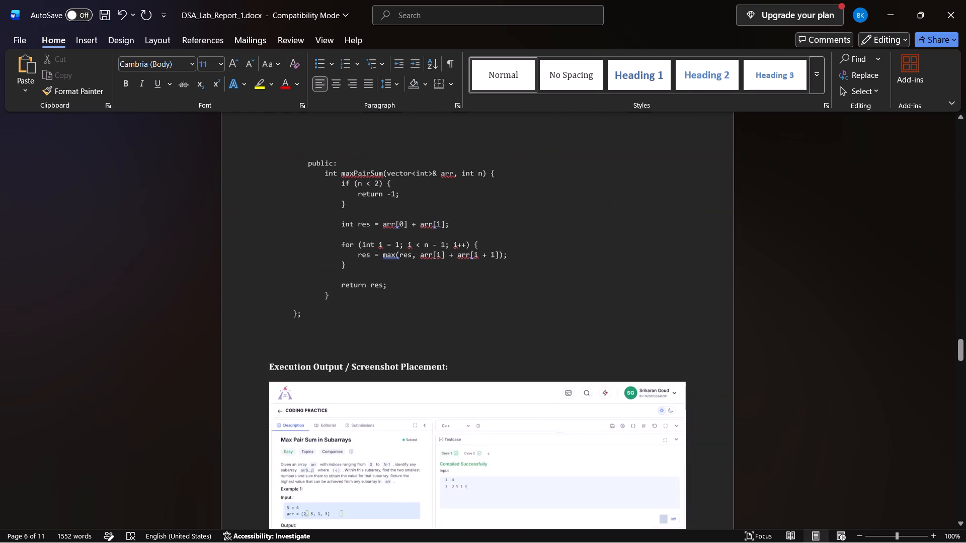
scroll(558, 352, "down", 1)
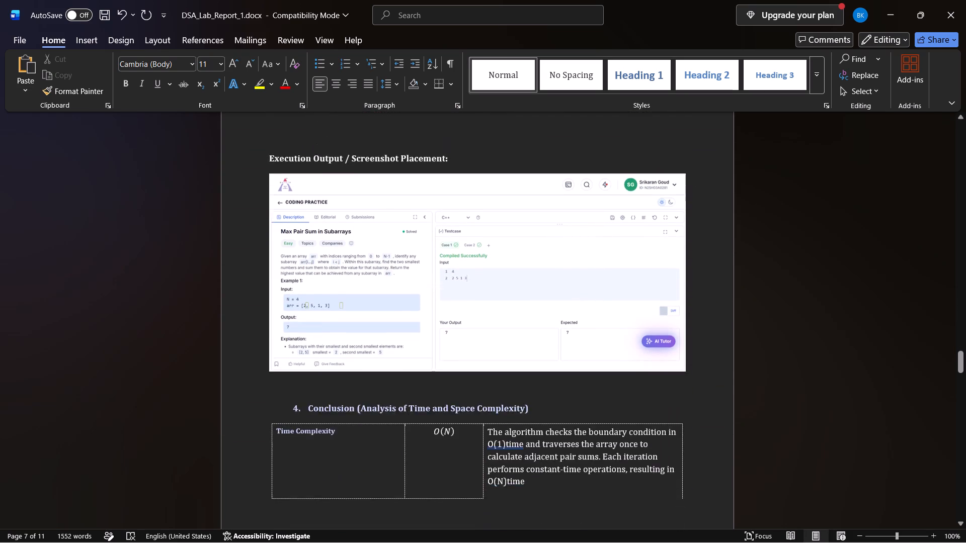
scroll(558, 352, "down", 2)
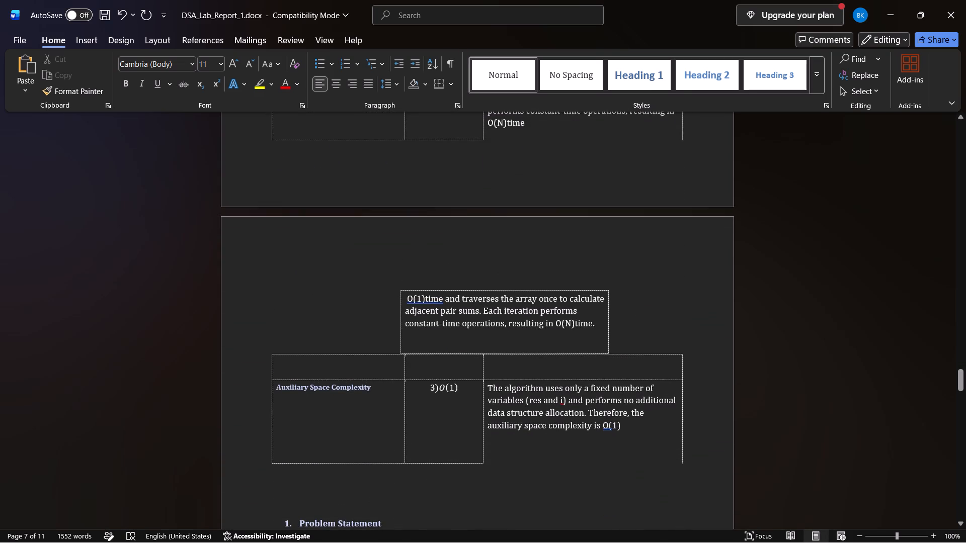
scroll(558, 352, "down", 1)
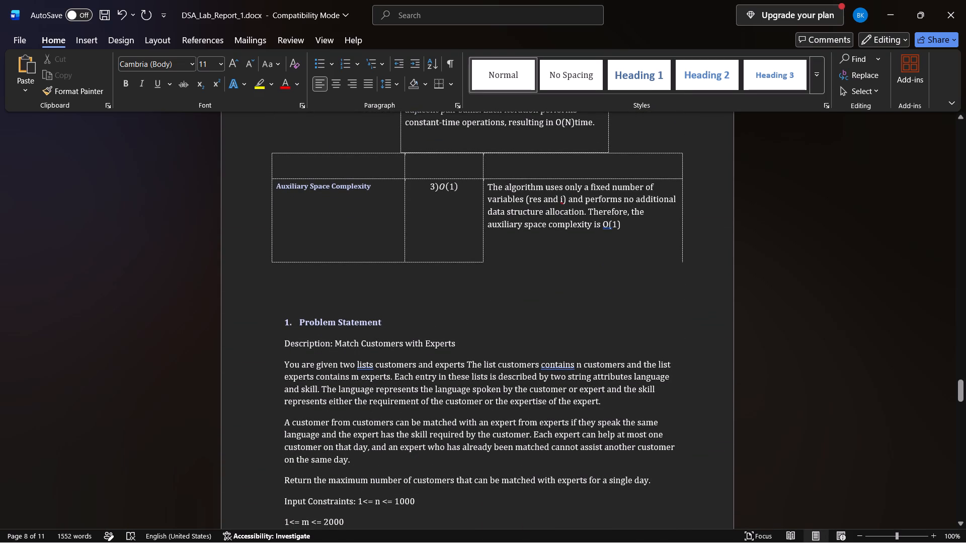
scroll(558, 352, "down", 1)
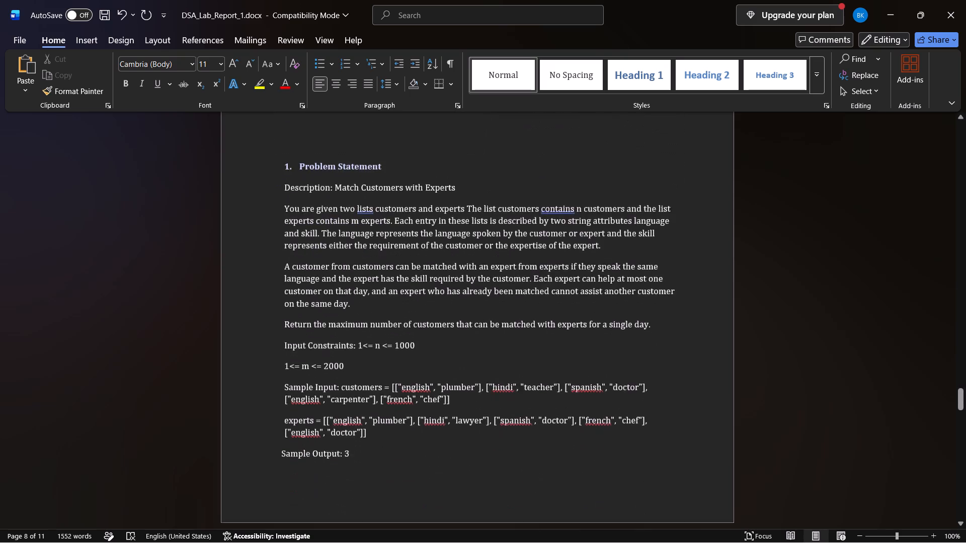
scroll(558, 352, "down", 2)
scroll(558, 352, "up", 3)
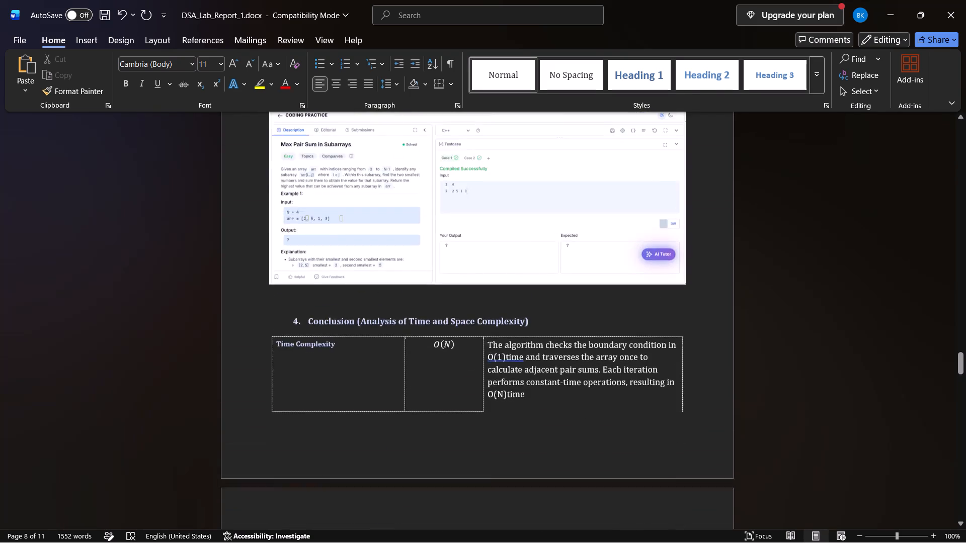
scroll(558, 352, "up", 5)
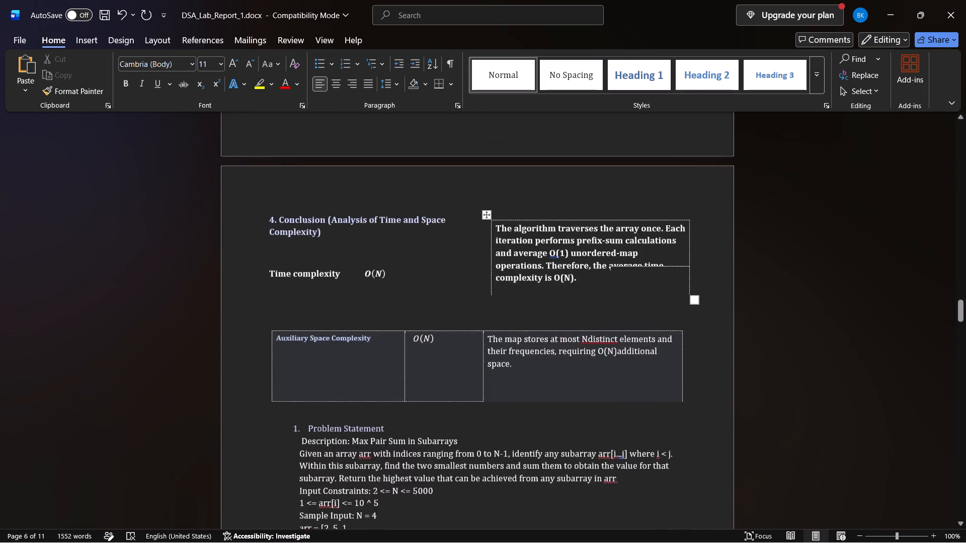
scroll(558, 352, "up", 1)
scroll(558, 352, "down", 1)
scroll(558, 352, "up", 1)
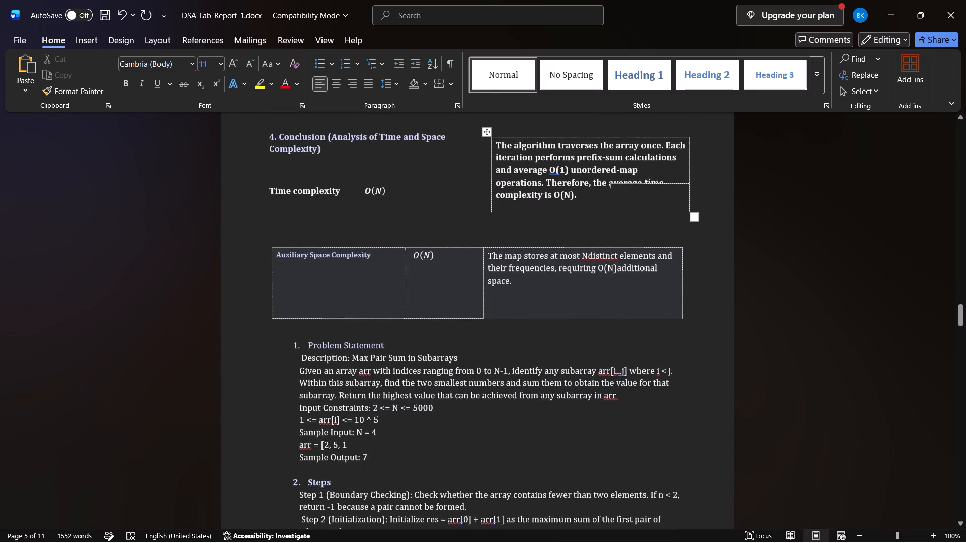
scroll(558, 352, "up", 1)
scroll(558, 352, "down", 1)
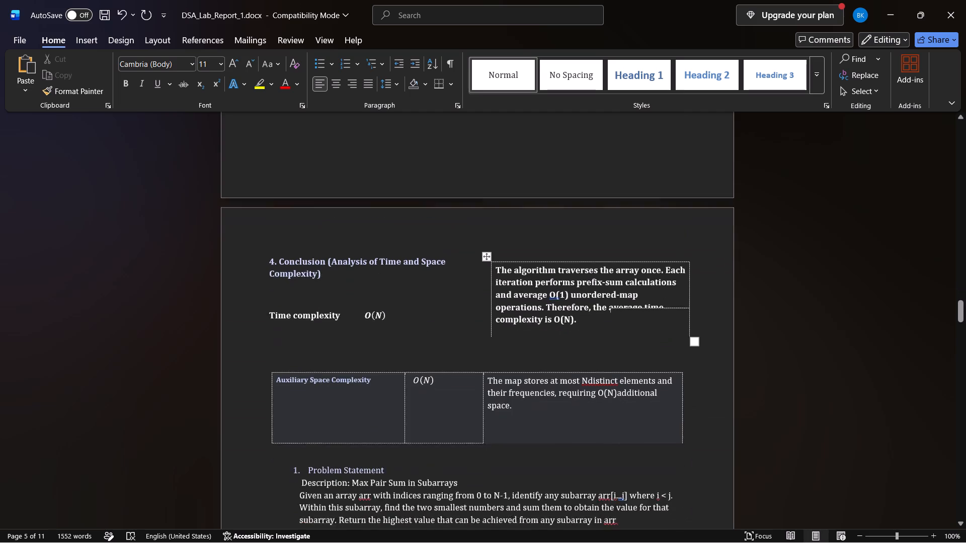
Copy the complete C++ code under Code or Execution Screenshot in the Max Pair Sum in Subarrays section.
scroll(558, 352, "down", 2)
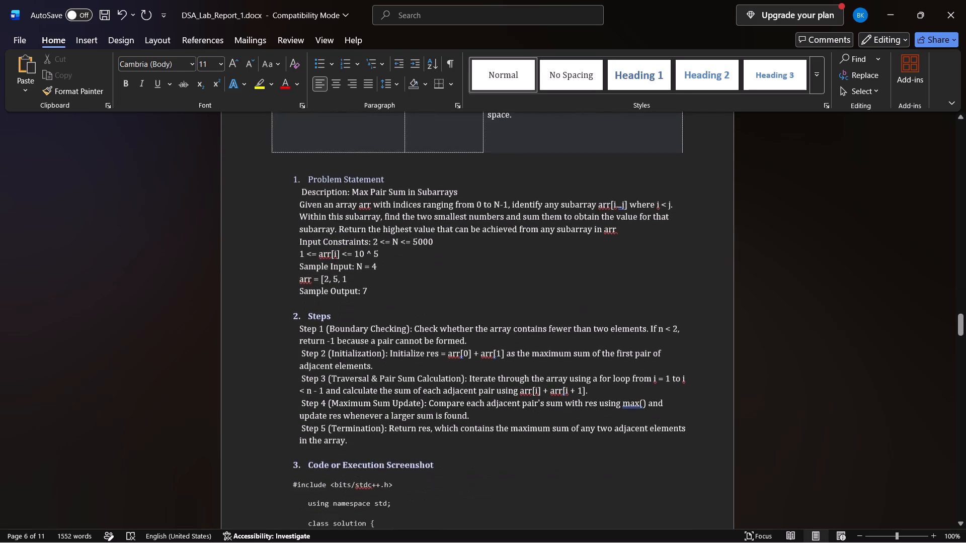
scroll(530, 343, "down", 1)
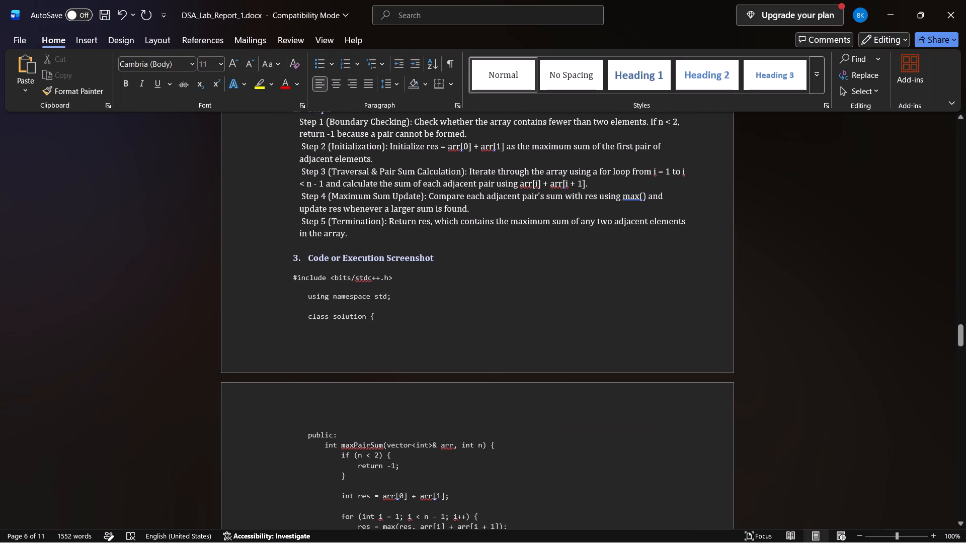
left_click_drag(291, 281, 354, 542)
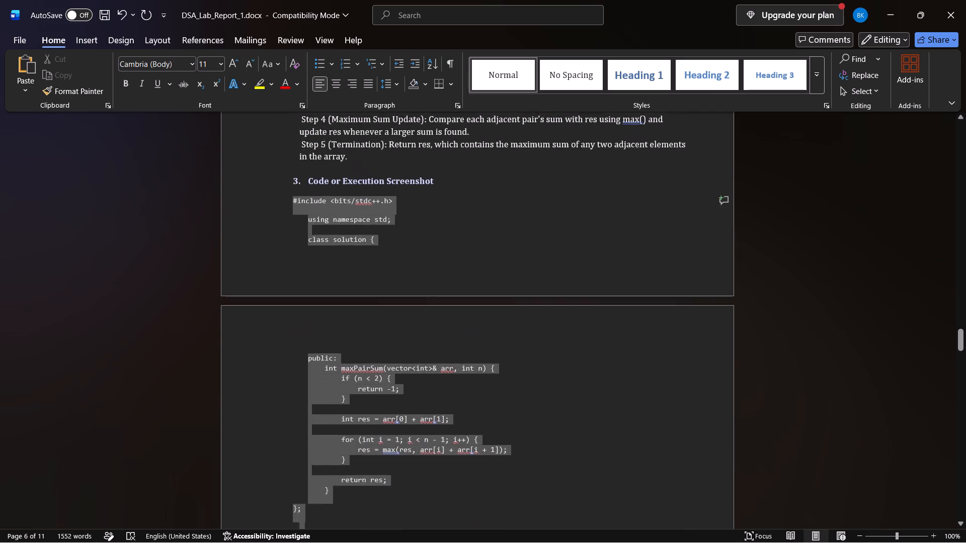
left_click_drag(354, 542, 423, 310)
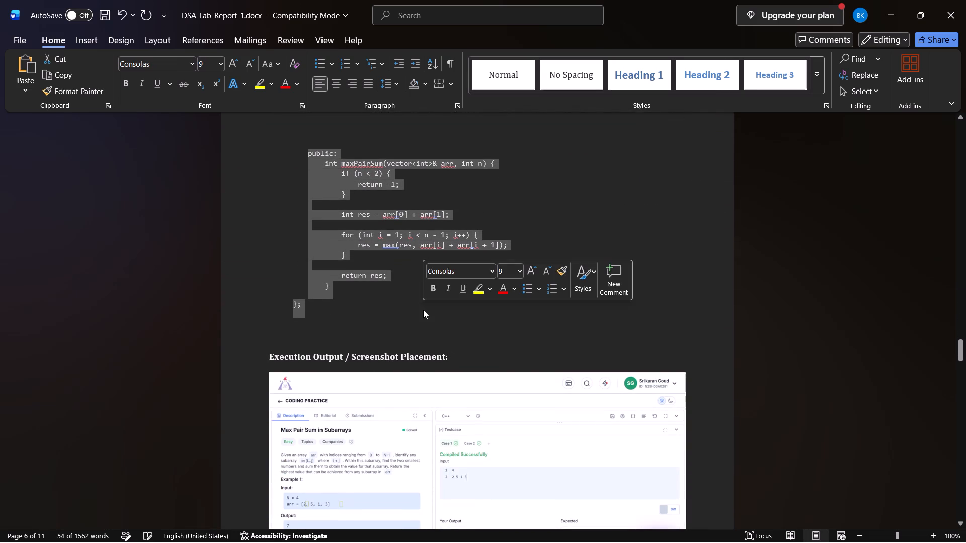
key("ctrl+c")
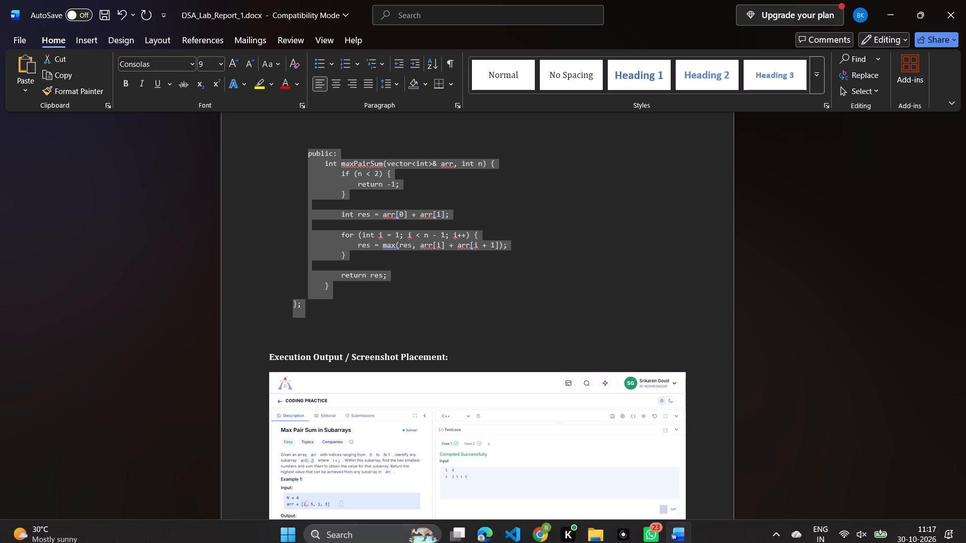
Switch to Chrome and open the Max Pair Sum in Subarrays question from the Coding Practice set that follows the Largest Subarray Sum lessons.
left_click(533, 532)
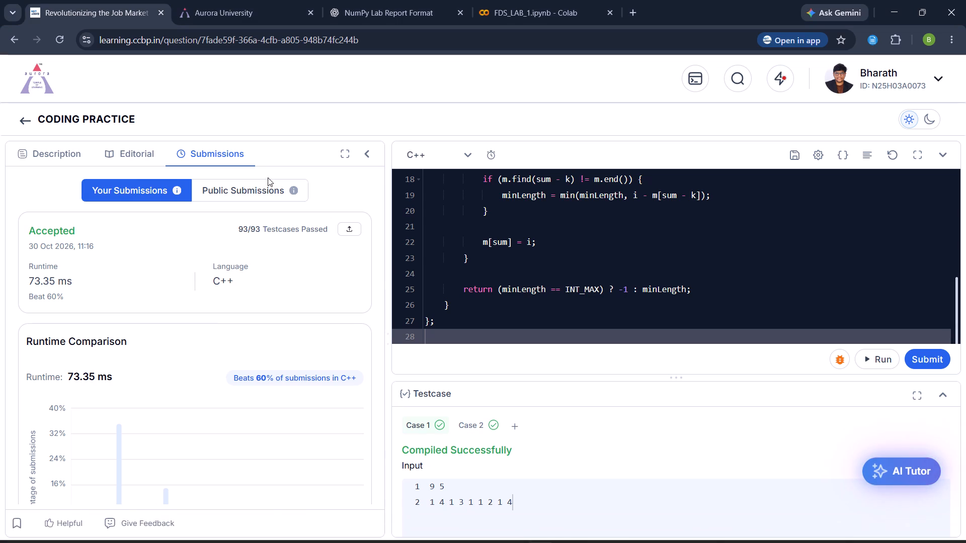
left_click(21, 125)
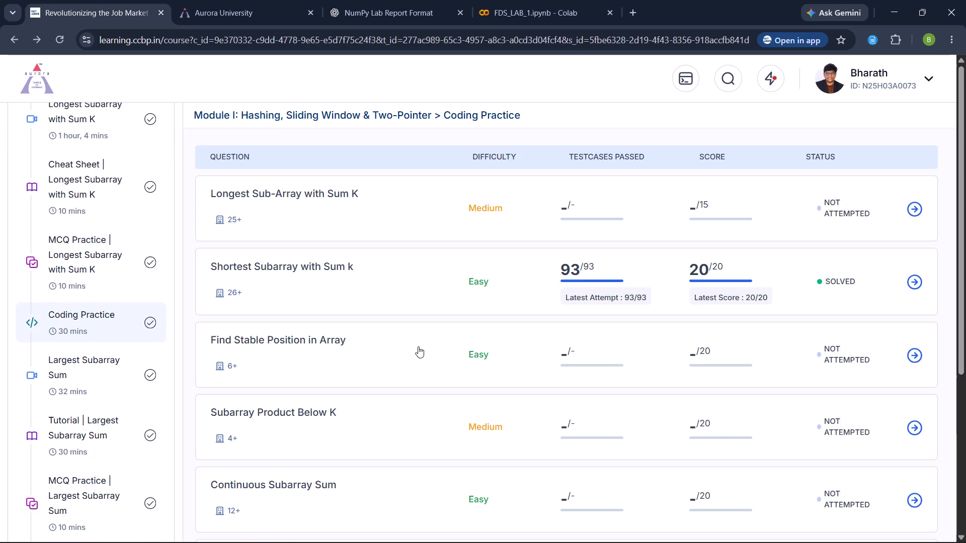
scroll(418, 346, "down", 2)
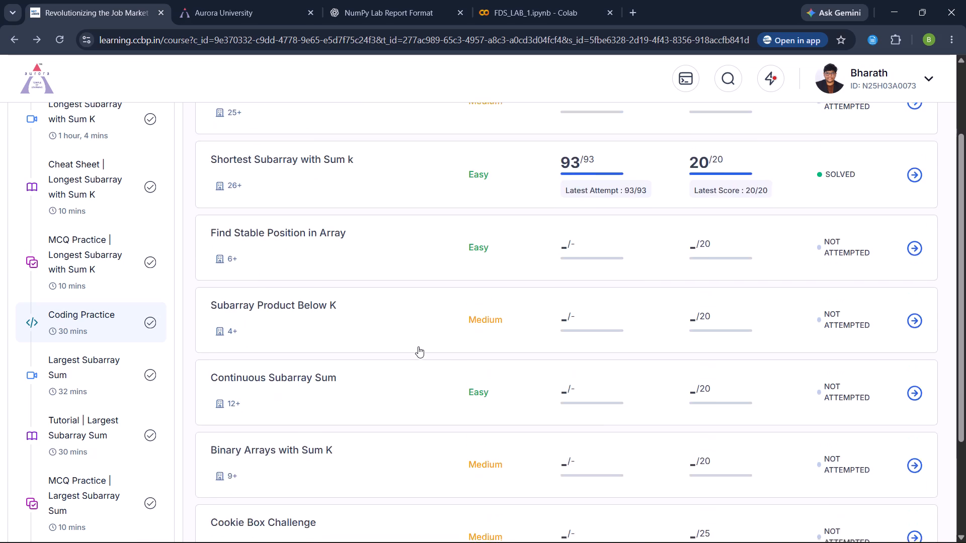
scroll(418, 346, "down", 2)
scroll(418, 346, "up", 1)
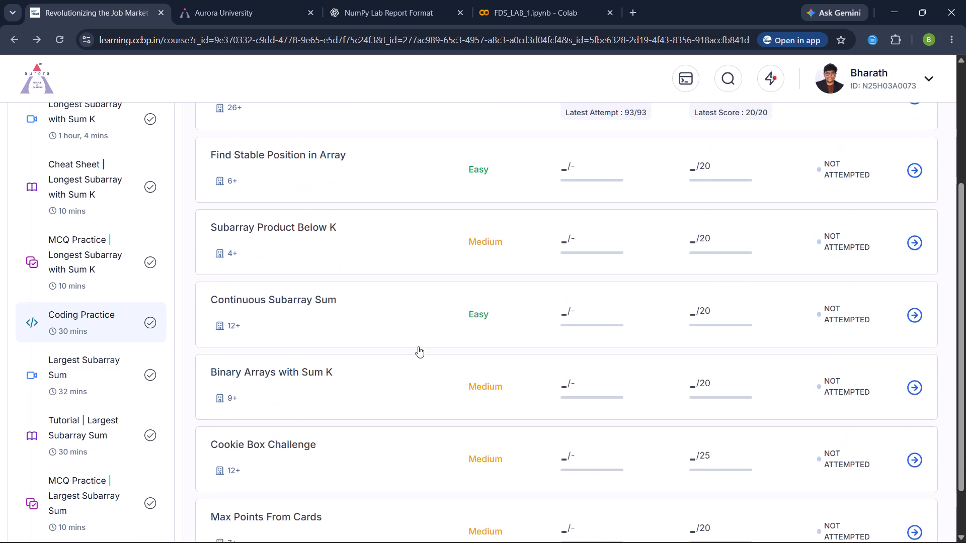
scroll(418, 346, "up", 3)
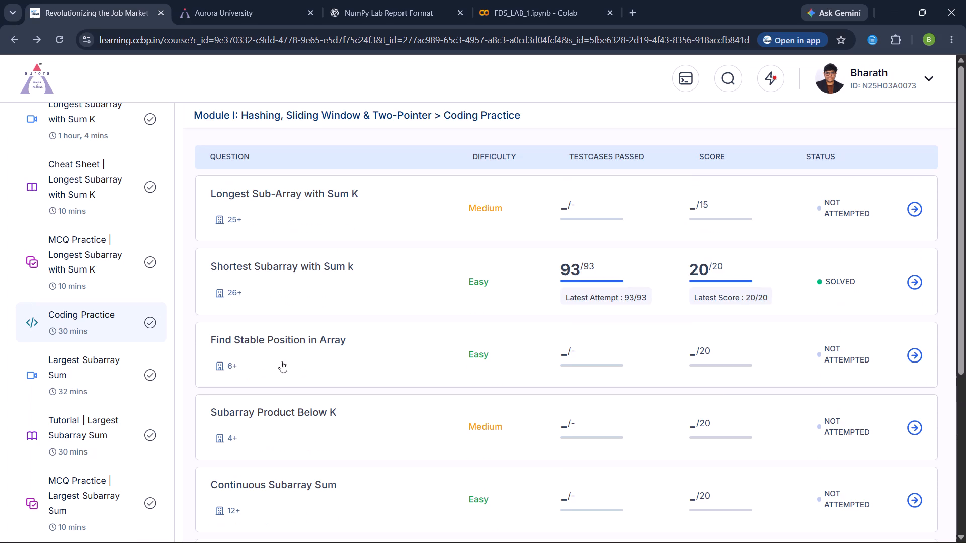
scroll(83, 399, "down", 2)
left_click(88, 468)
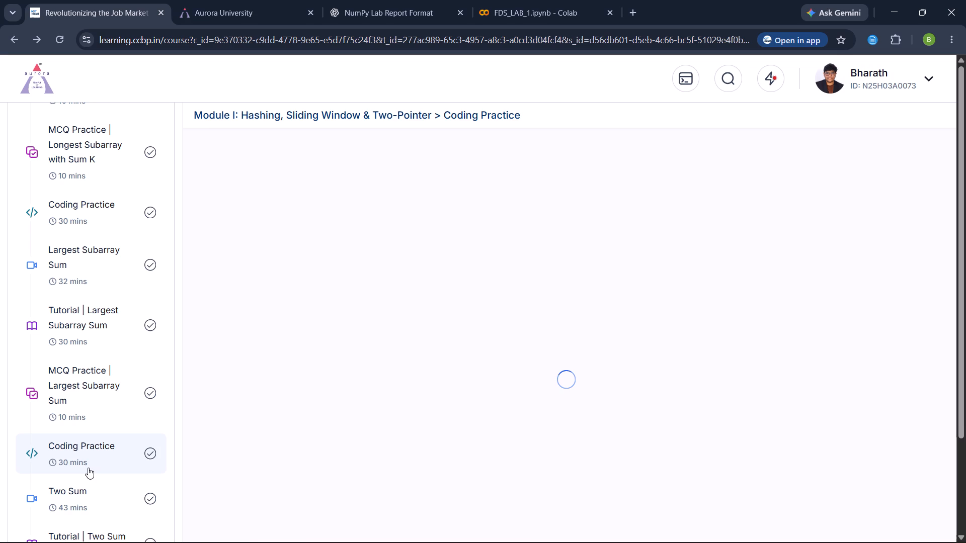
left_click(395, 264)
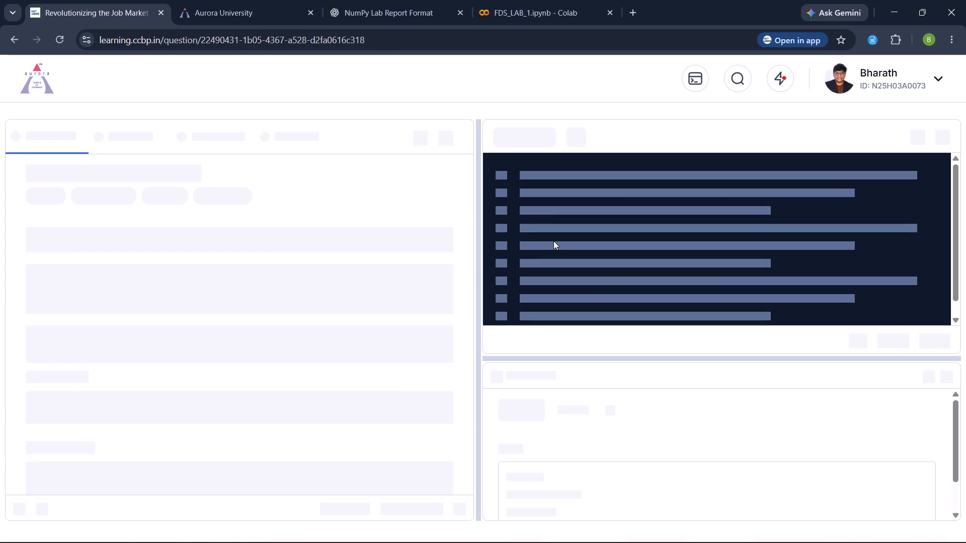
Replace all the starter code in the Max Pair Sum in Subarrays editor with the copied maxPairSum solution.
key("ctrl+a")
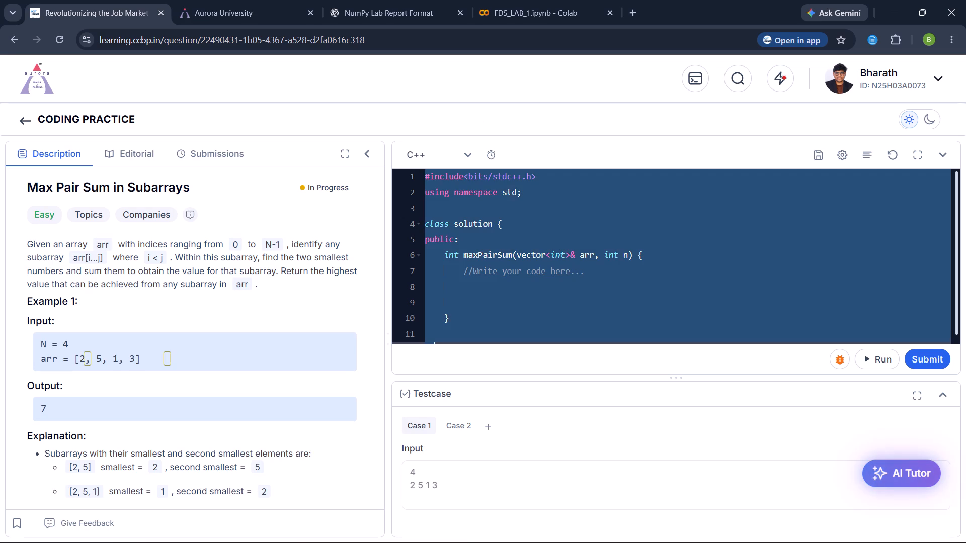
key("BackSpace")
key("ctrl+v")
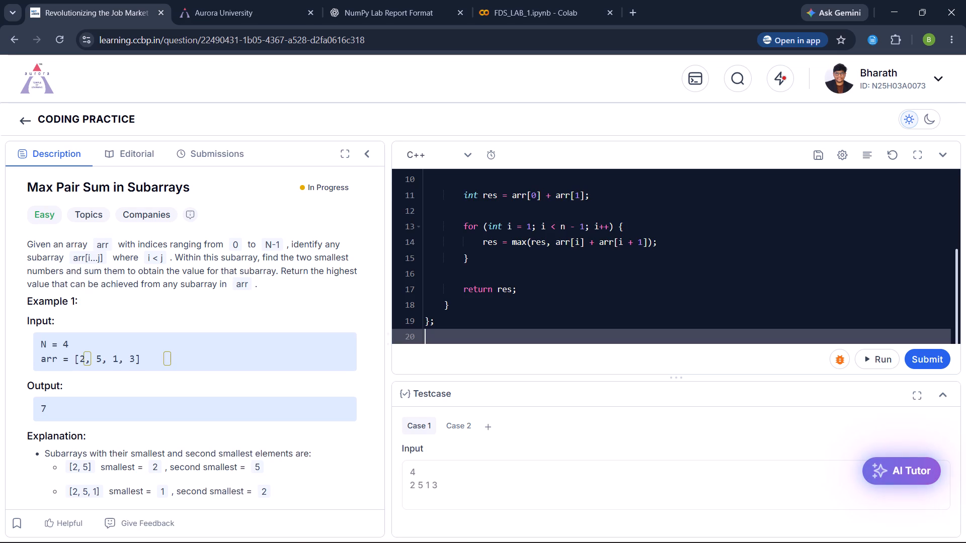
Submit the Max Pair Sum in Subarrays solution and run it against the sample test cases.
left_click(918, 360)
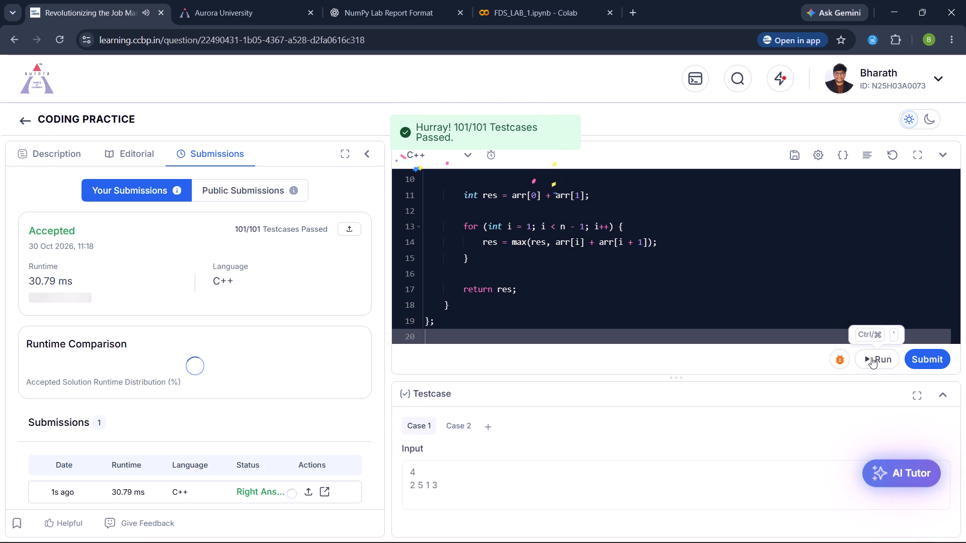
left_click(871, 357)
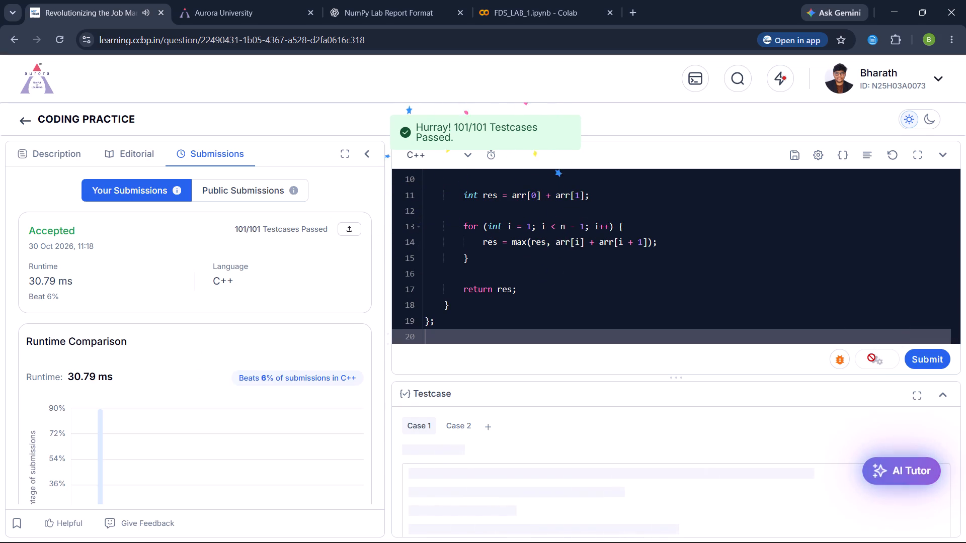
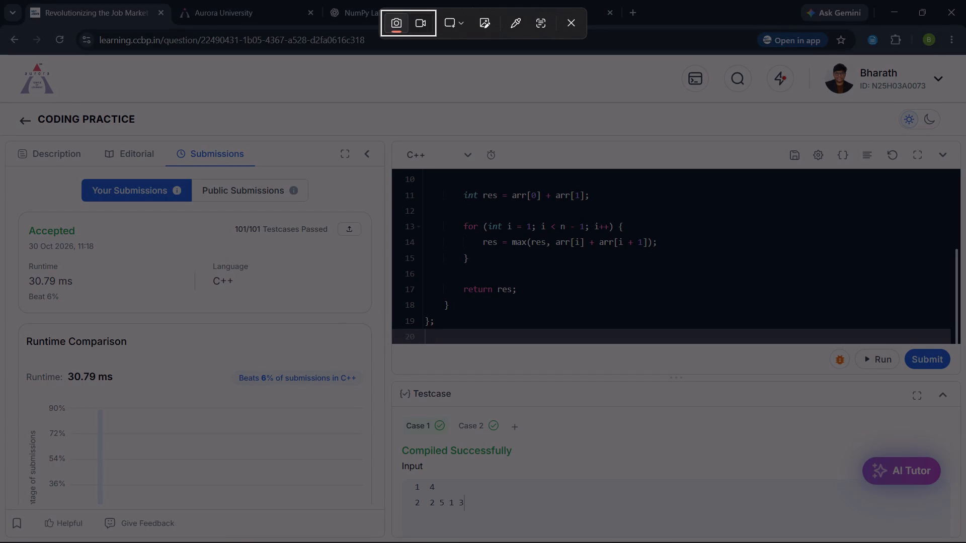
Capture the Max Pair Sum in Subarrays submission page, from the portal header to the bottom of the screen and across its full width.
left_click_drag(0, 55, 965, 530)
scroll(225, 143, "right", 2)
scroll(746, 364, "right", 2)
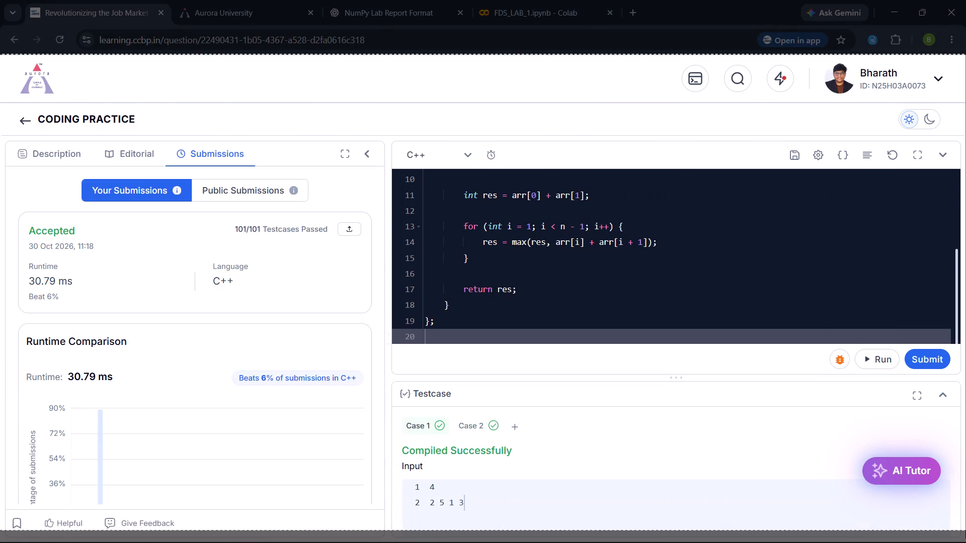
left_click_drag(965, 530, 965, 542)
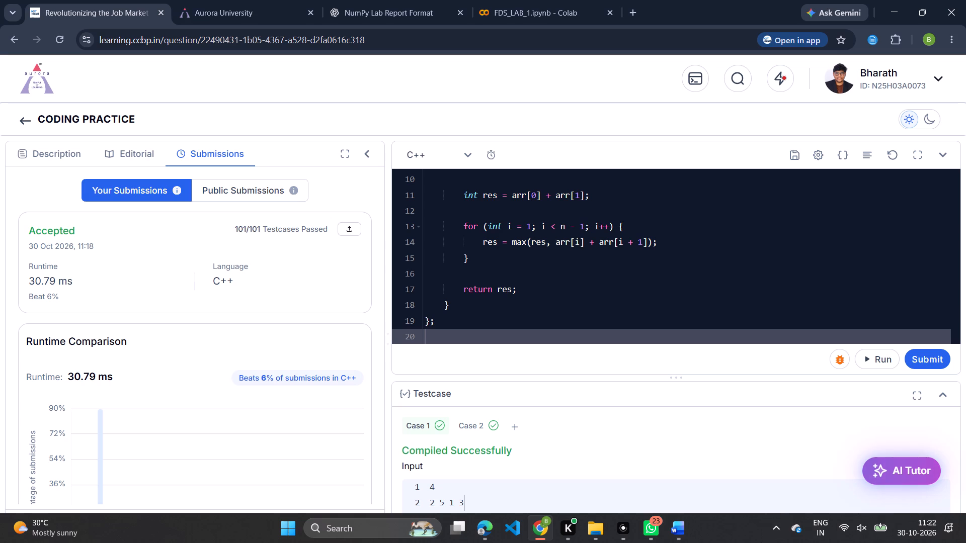
Switch to Word and replace the old image under Execution Output / Screenshot Placement for Max Pair Sum with the new capture.
left_click(673, 534)
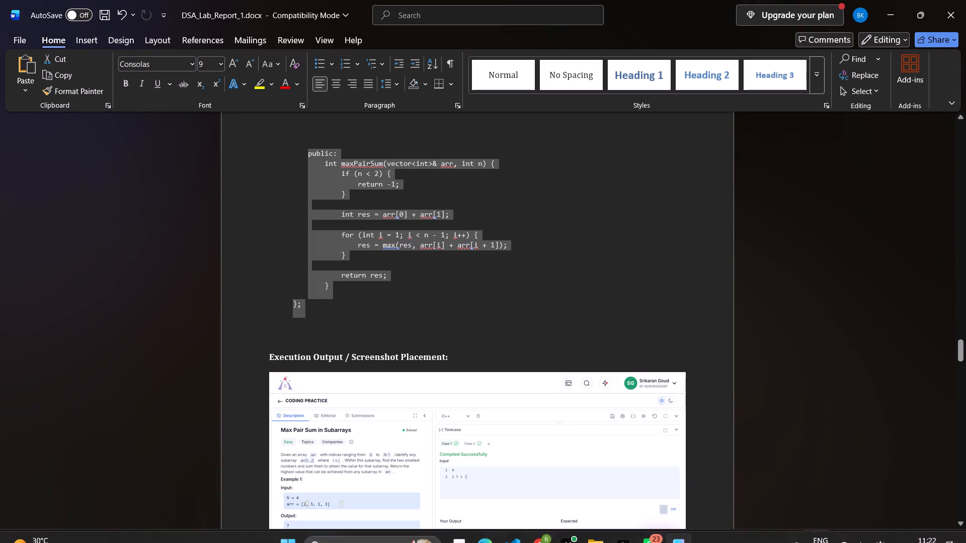
left_click(505, 409)
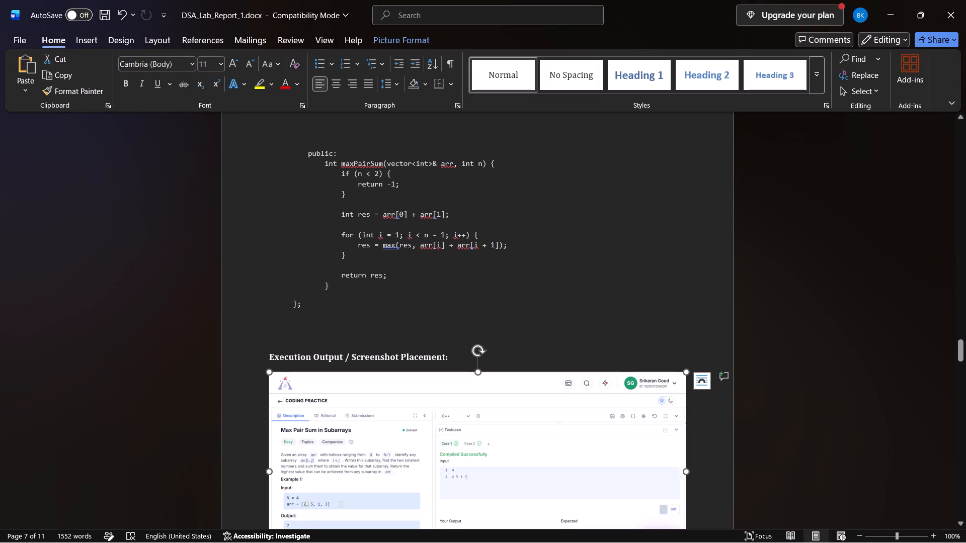
key("Delete")
key("ctrl+v")
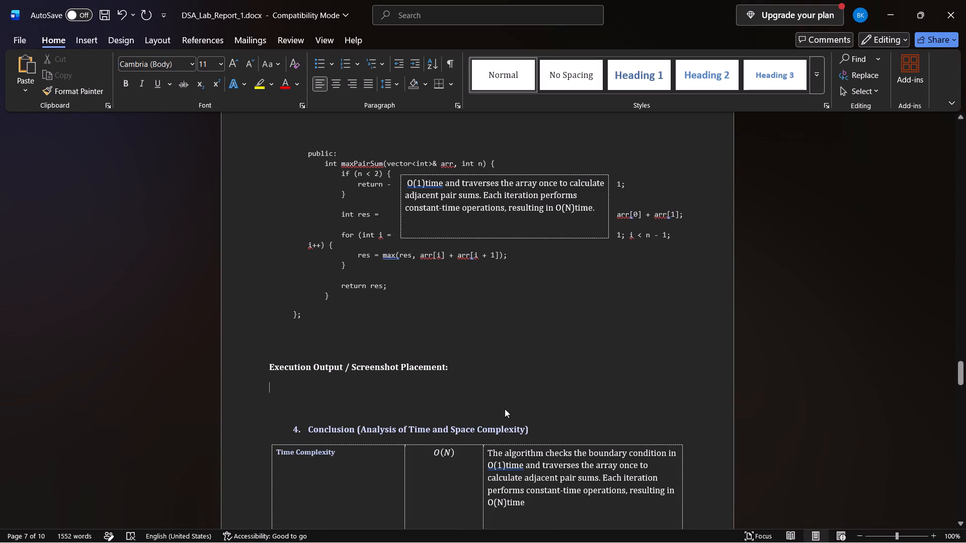
Copy the complete C++ code under Code or Execution Screenshot in the Match Customers with Experts section.
scroll(440, 401, "down", 4)
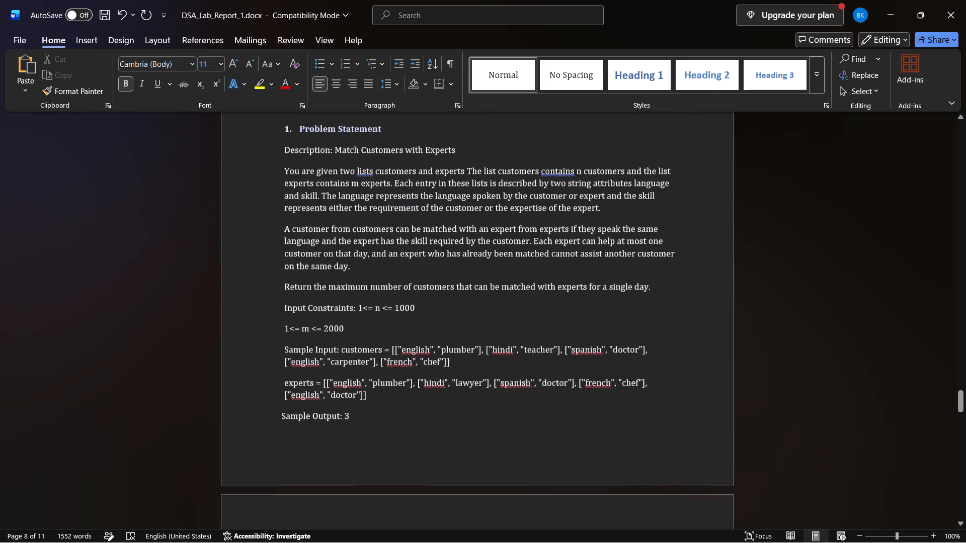
scroll(440, 401, "down", 3)
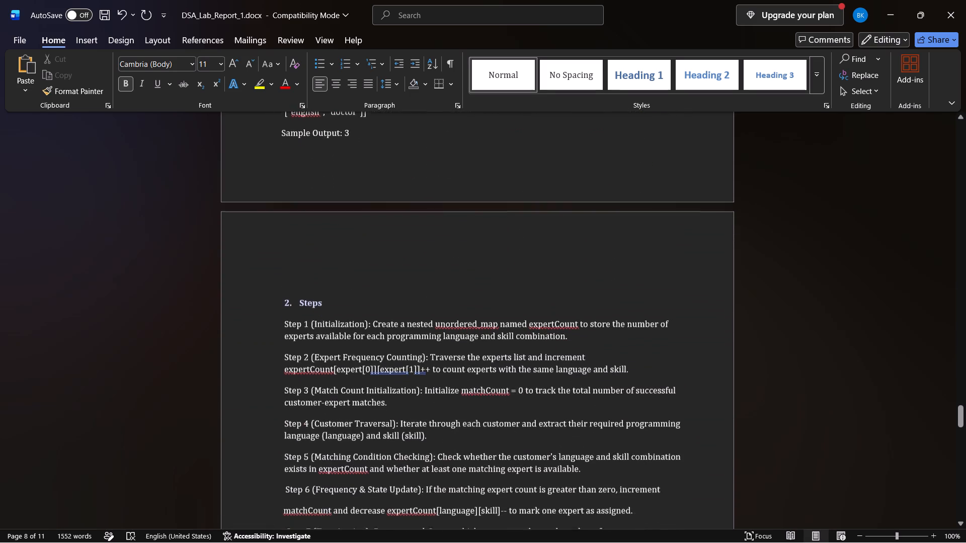
scroll(440, 401, "up", 2)
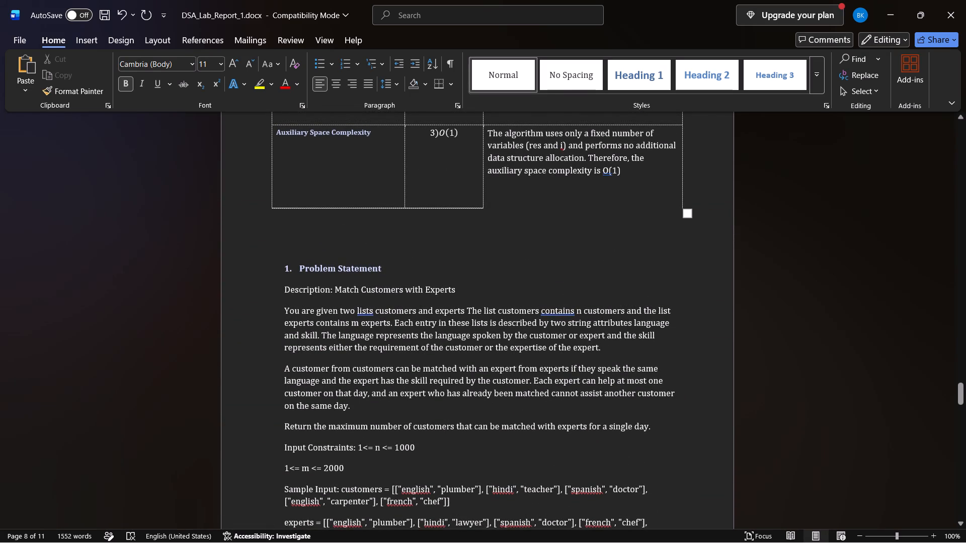
scroll(440, 401, "down", 4)
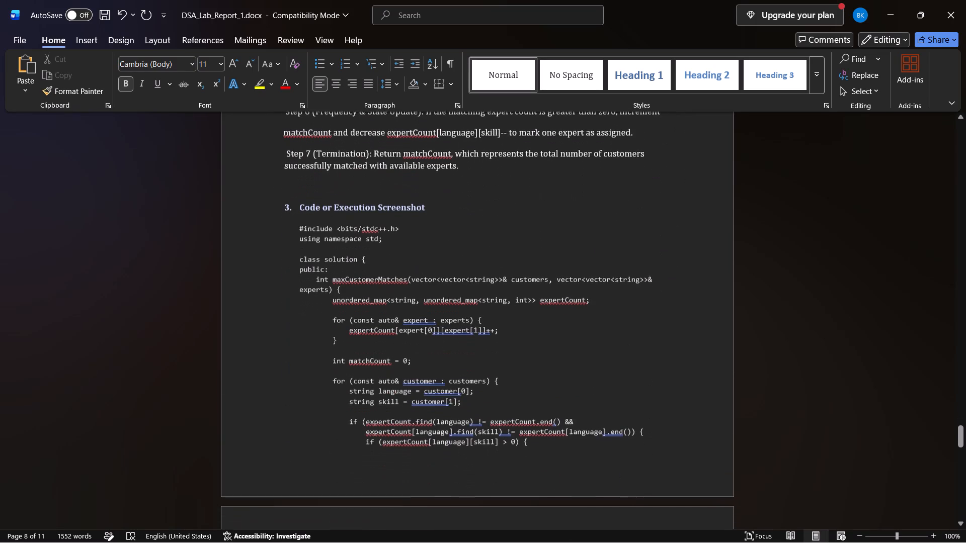
left_click_drag(296, 229, 369, 367)
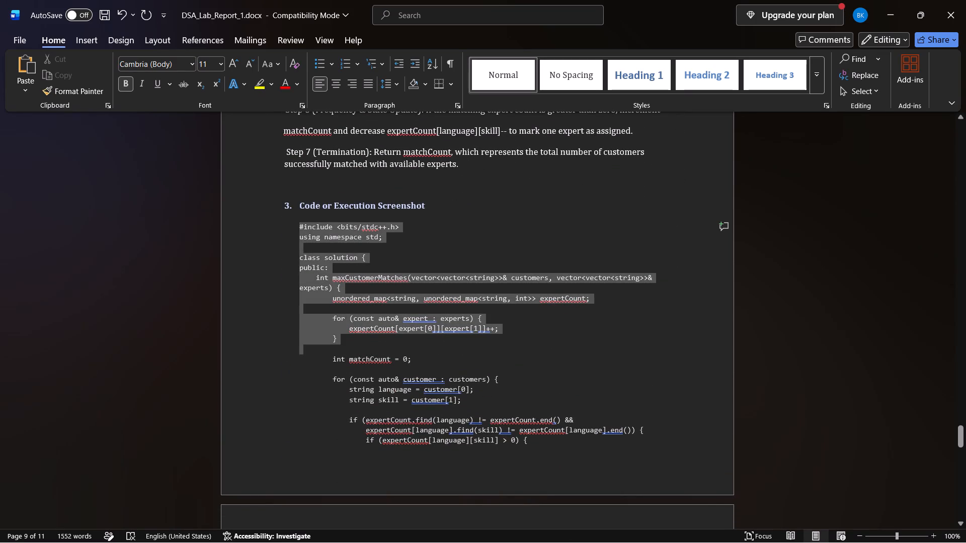
left_click_drag(369, 367, 376, 541)
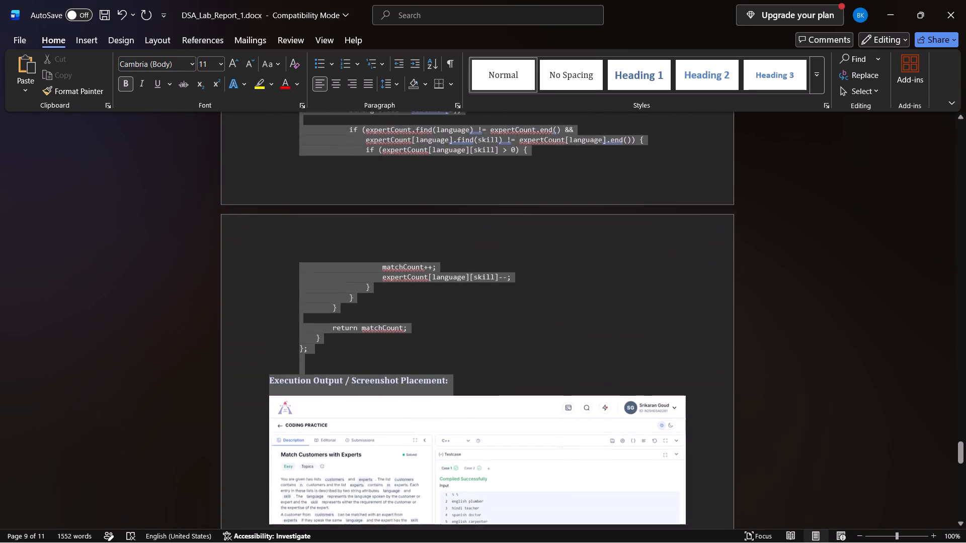
left_click_drag(376, 541, 340, 322)
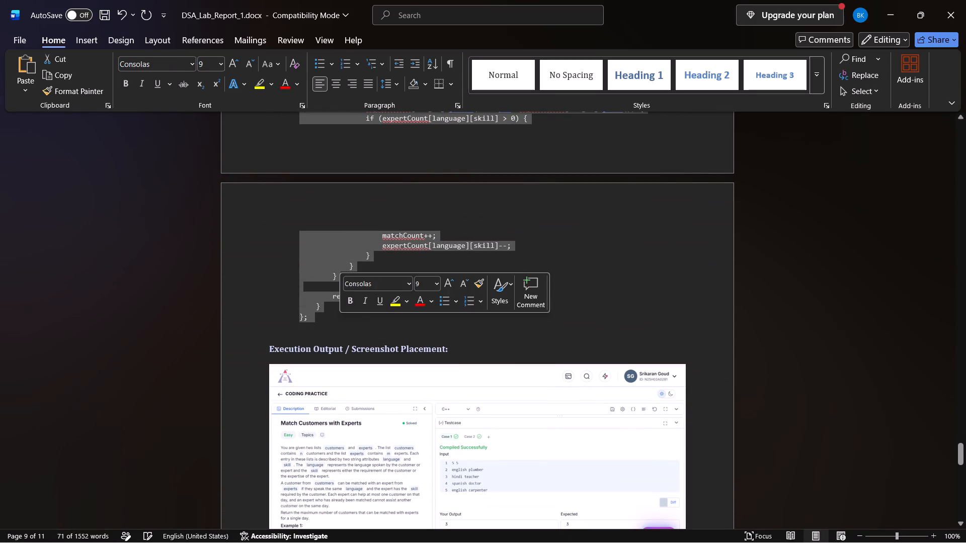
key("ctrl+c")
Switch to Chrome and check the Coding Practice set following the Largest Subarray Sum lessons for Match Customers with Experts.
scroll(340, 322, "down", 1)
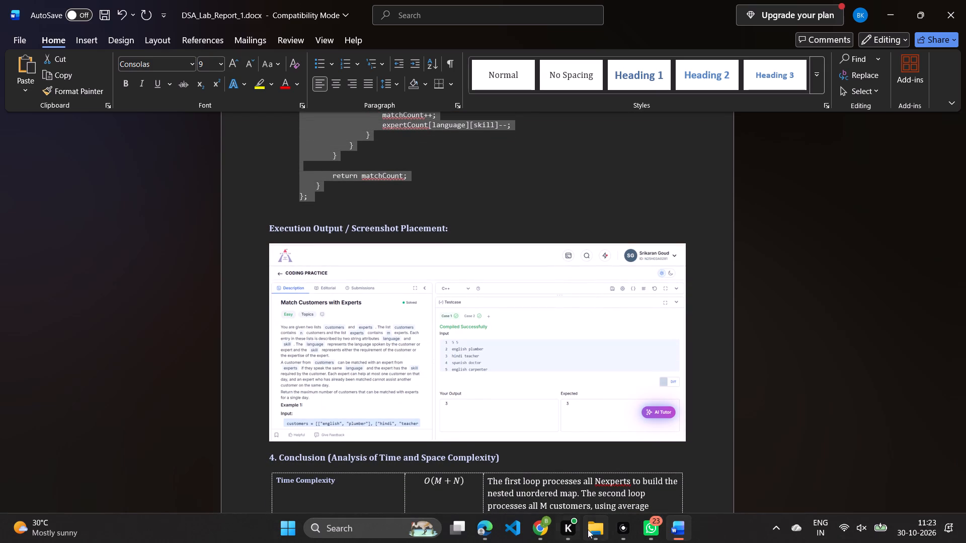
left_click(540, 535)
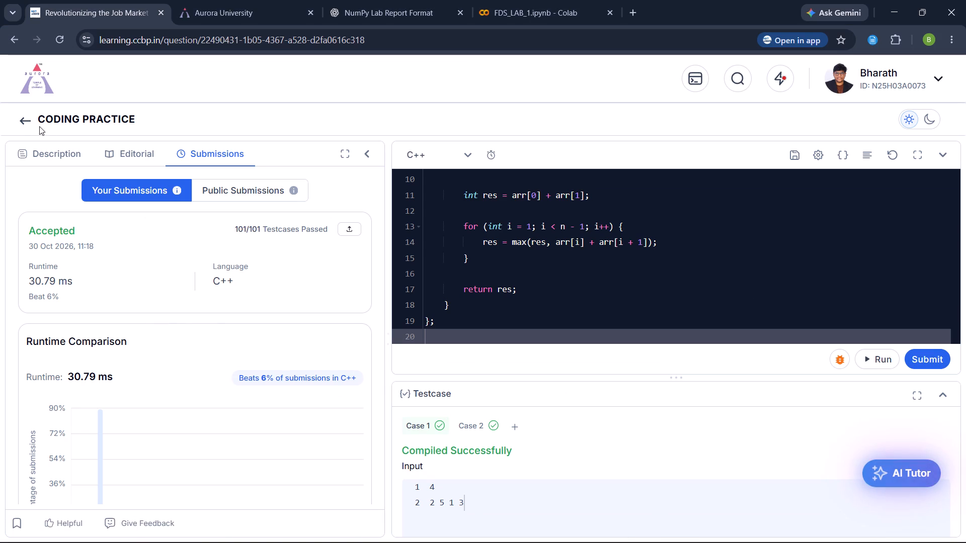
left_click(22, 120)
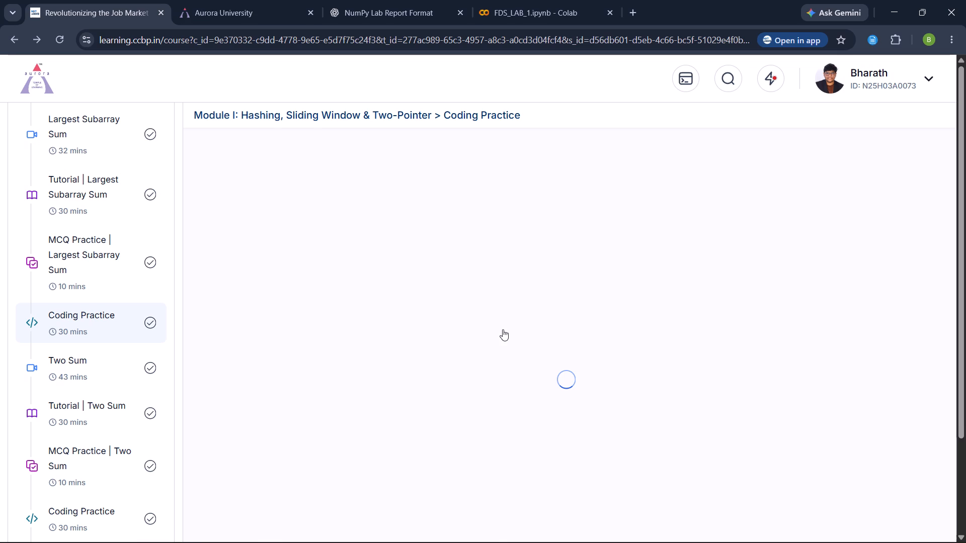
scroll(509, 337, "down", 2)
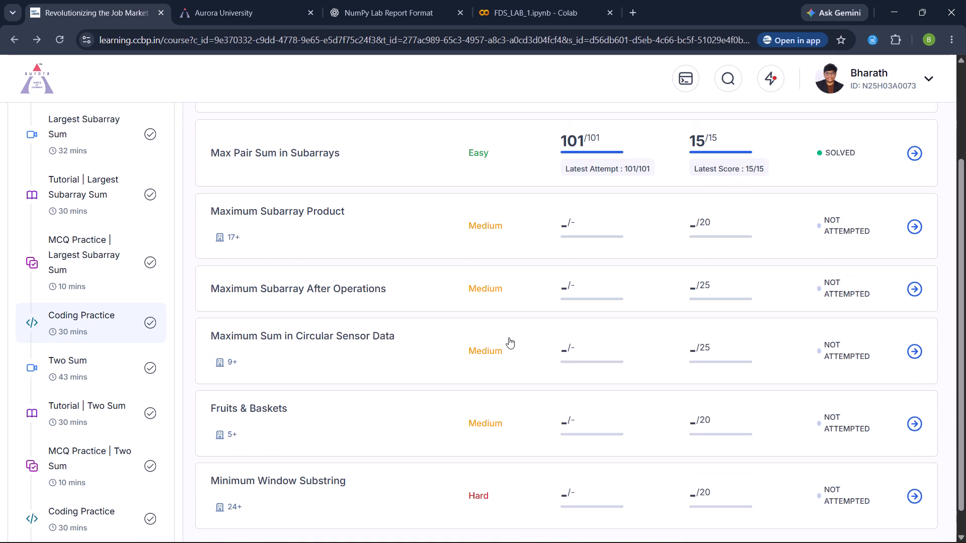
scroll(509, 337, "down", 1)
scroll(67, 396, "down", 1)
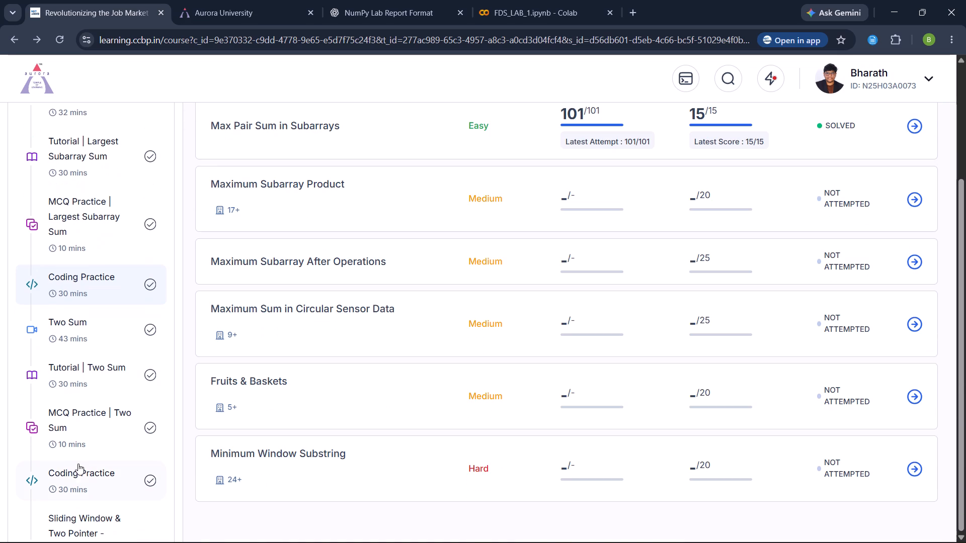
Look through the Coding Practice set following the Two Sum lessons and the remaining Module I entries for Match Customers with Experts.
left_click(76, 467)
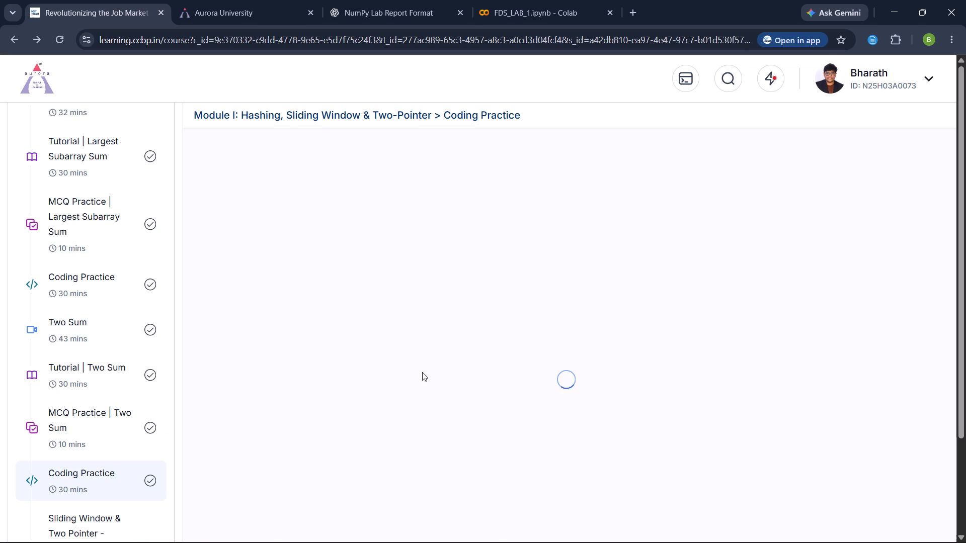
scroll(453, 364, "down", 1)
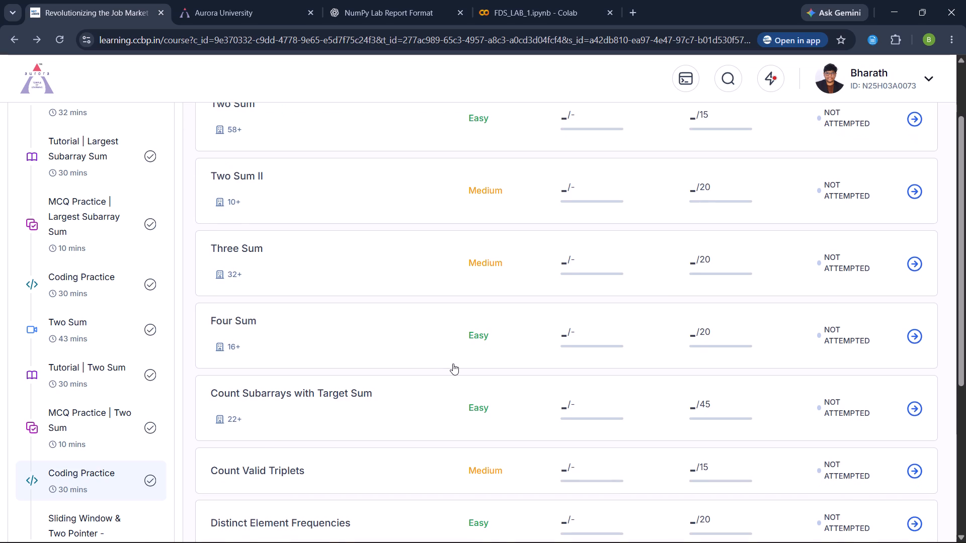
scroll(453, 364, "down", 3)
scroll(453, 364, "up", 2)
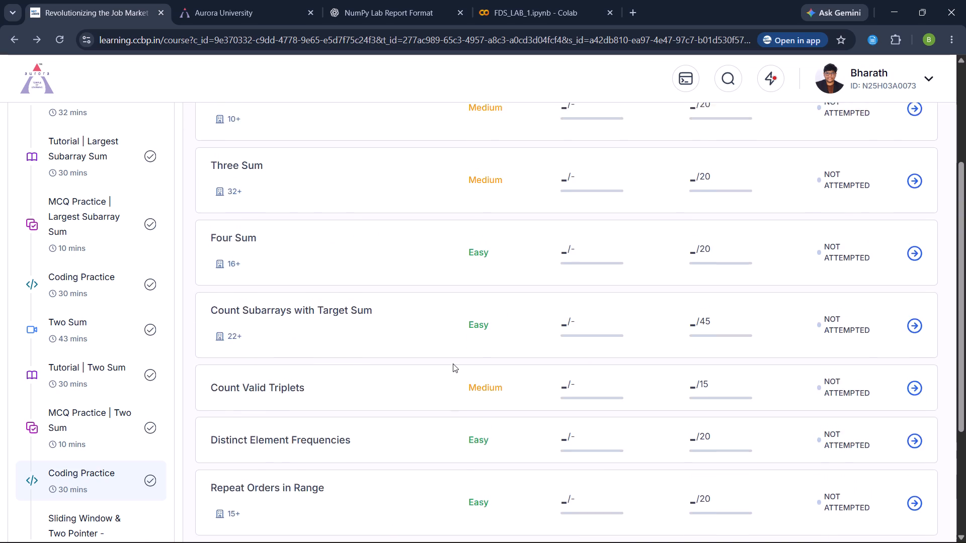
scroll(453, 364, "up", 1)
scroll(453, 364, "down", 4)
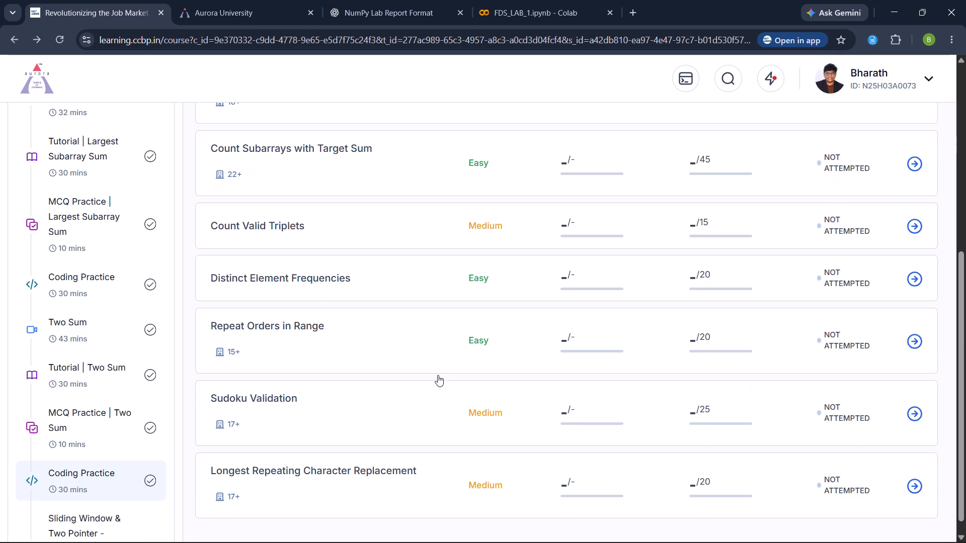
scroll(431, 385, "down", 2)
scroll(131, 412, "down", 1)
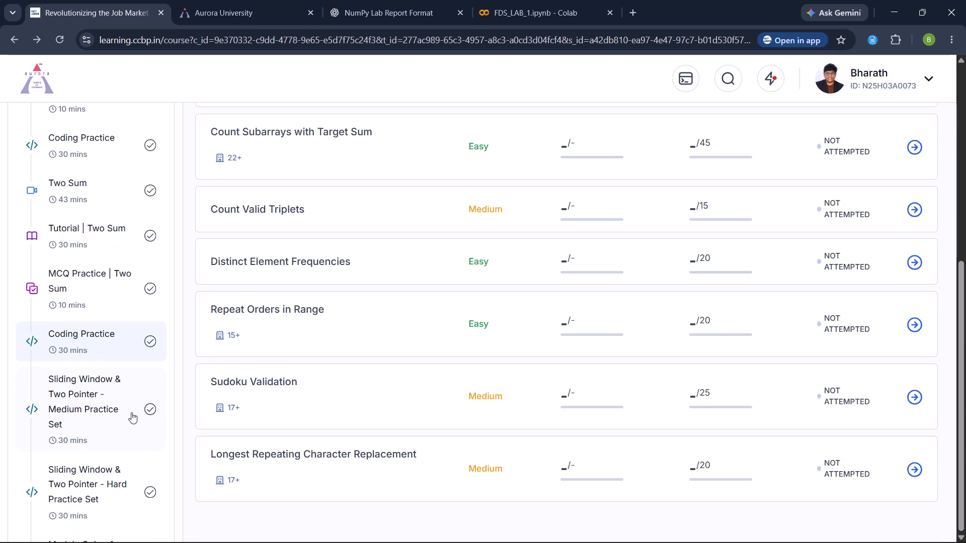
scroll(99, 421, "down", 1)
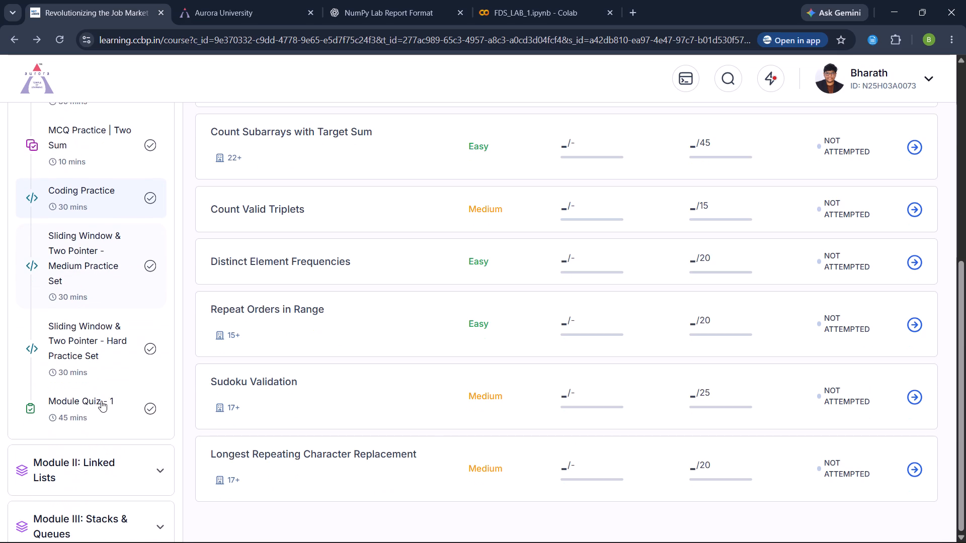
scroll(428, 429, "up", 3)
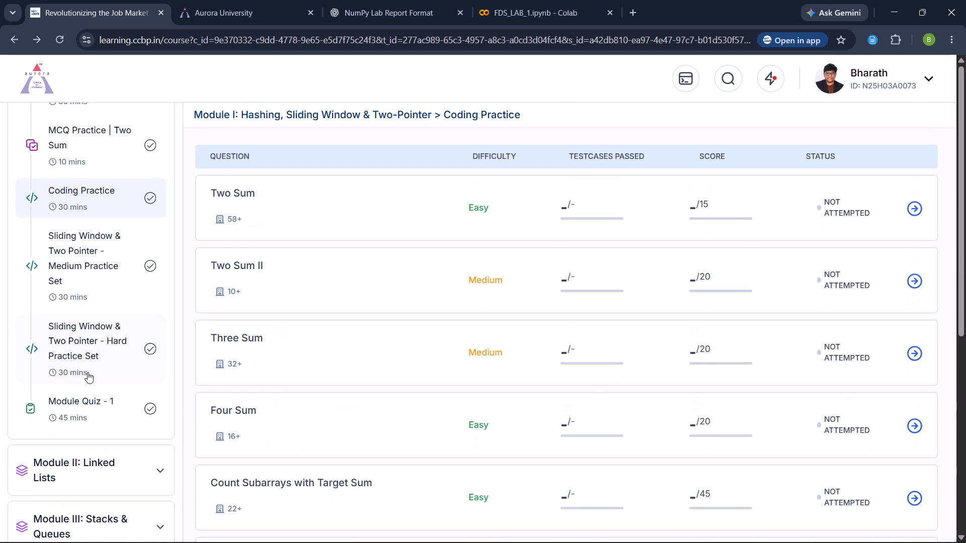
Recheck the question list in the Coding Practice set following the Largest Subarray Sum lessons for Match Customers with Experts.
scroll(88, 372, "up", 2)
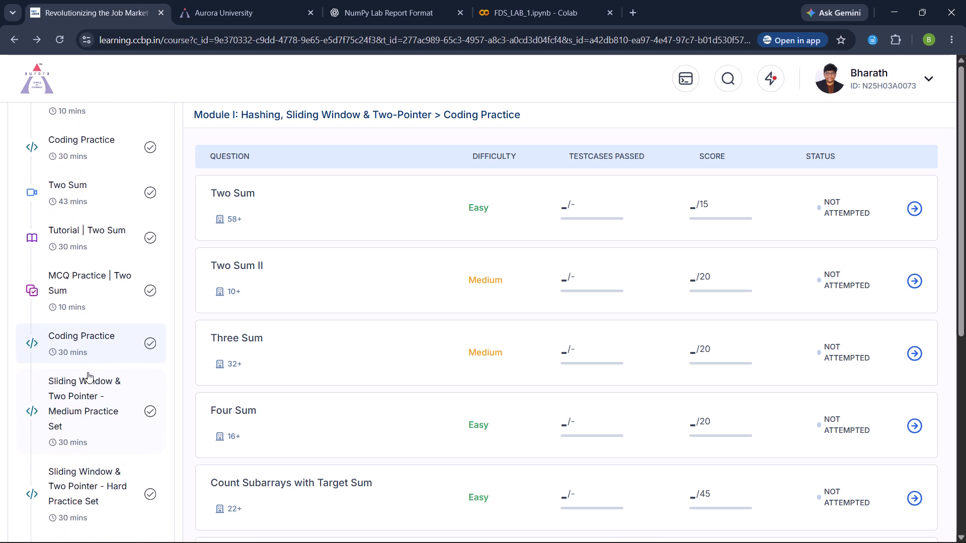
scroll(88, 372, "up", 1)
scroll(100, 269, "up", 1)
left_click(101, 258)
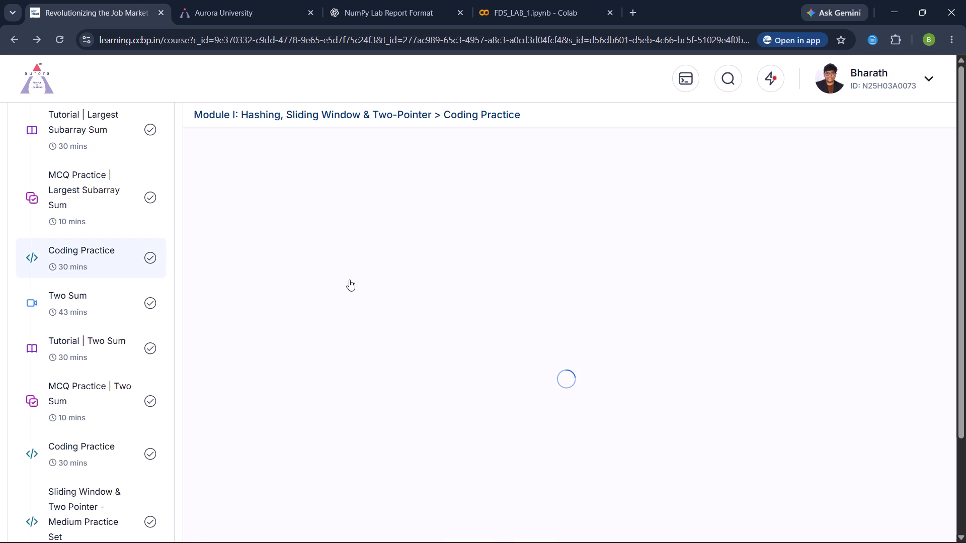
scroll(349, 280, "down", 2)
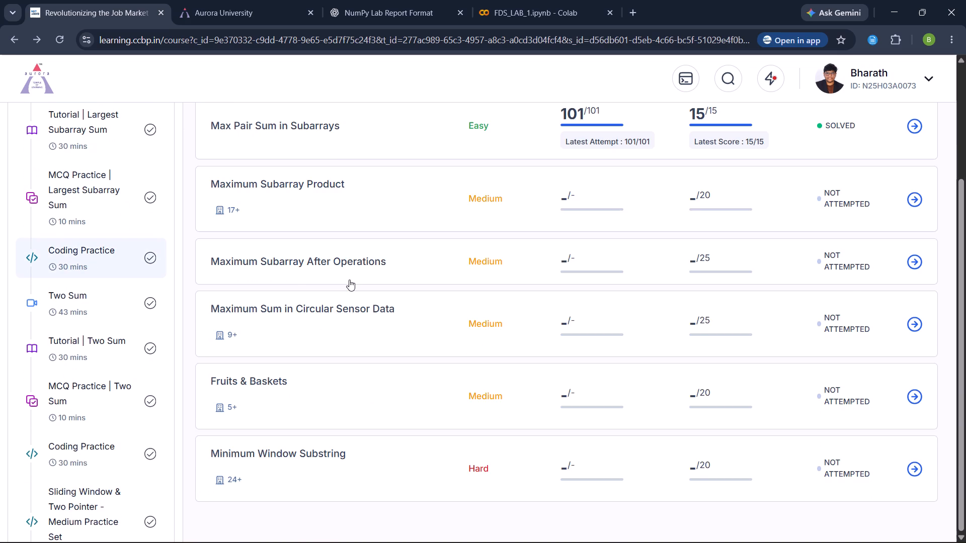
scroll(349, 280, "down", 1)
scroll(349, 280, "up", 1)
scroll(79, 315, "up", 1)
scroll(86, 216, "up", 1)
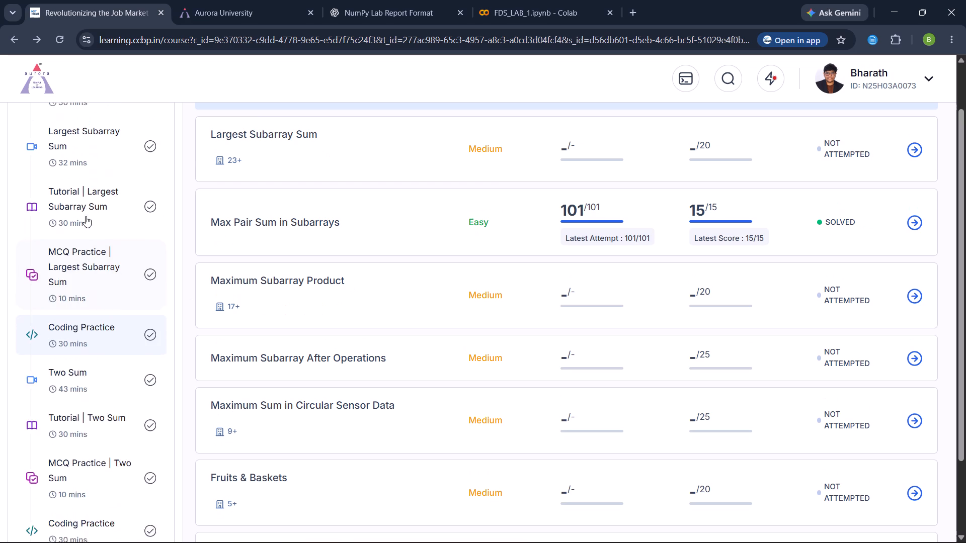
Look through the Coding Practice set following the Longest Subarray with Sum K lessons for Match Customers with Experts.
scroll(86, 216, "up", 2)
left_click(92, 179)
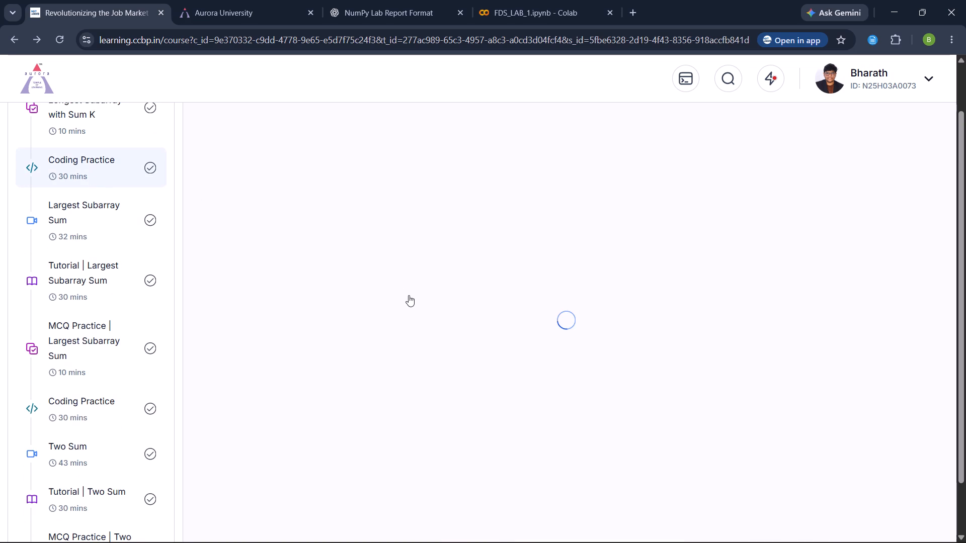
scroll(409, 295, "down", 1)
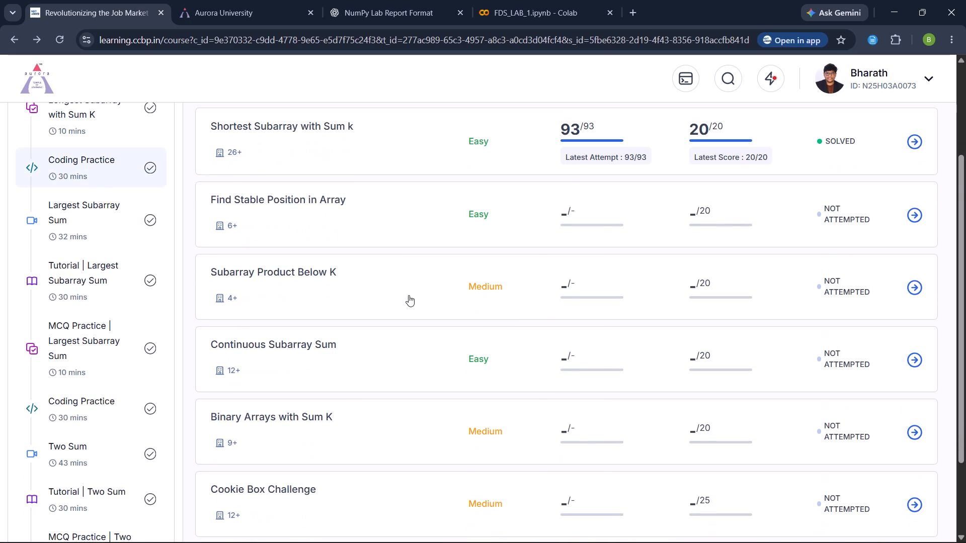
scroll(409, 295, "down", 2)
scroll(409, 295, "up", 5)
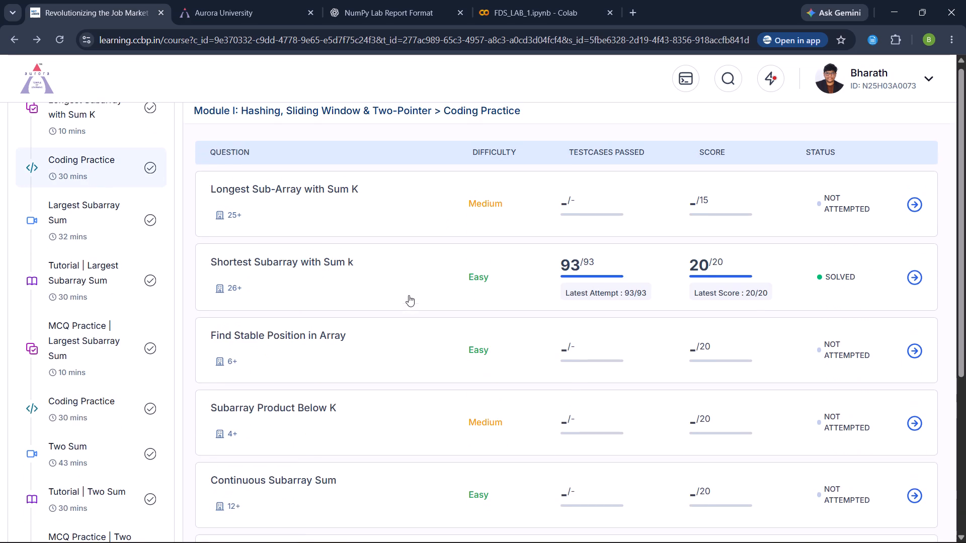
scroll(409, 295, "up", 2)
Check the Coding Practice sets following the Sliding Window and Prefix Sum lessons for Match Customers with Experts.
scroll(99, 230, "up", 2)
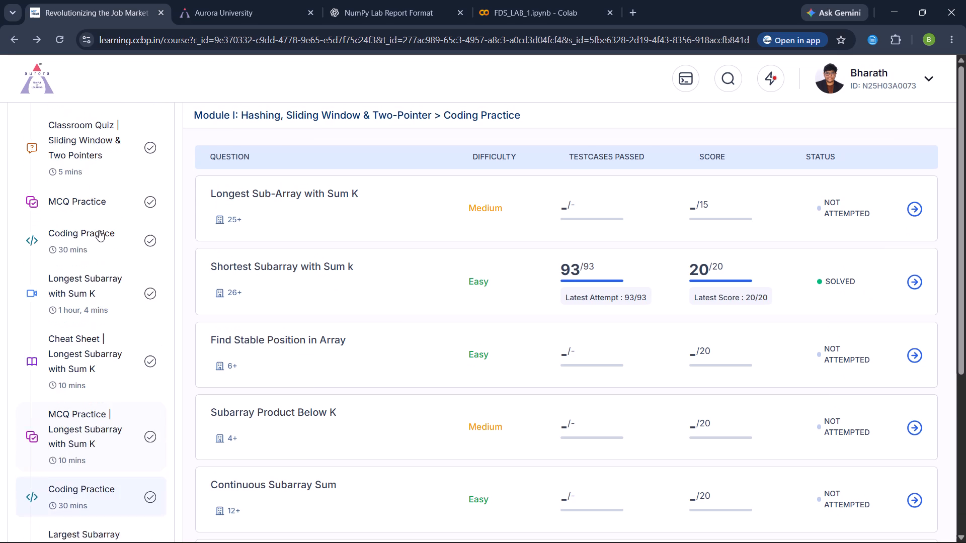
scroll(99, 230, "up", 2)
left_click(92, 304)
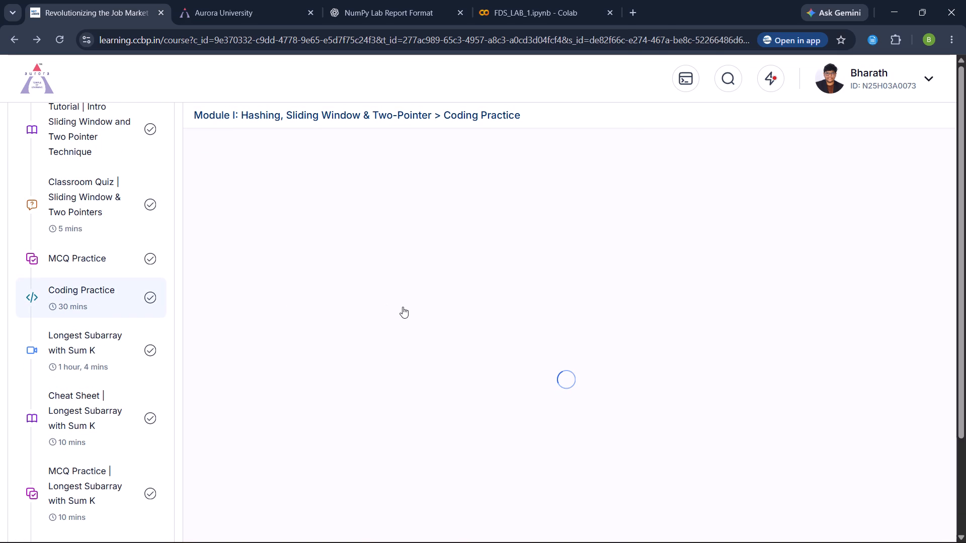
scroll(99, 289, "up", 2)
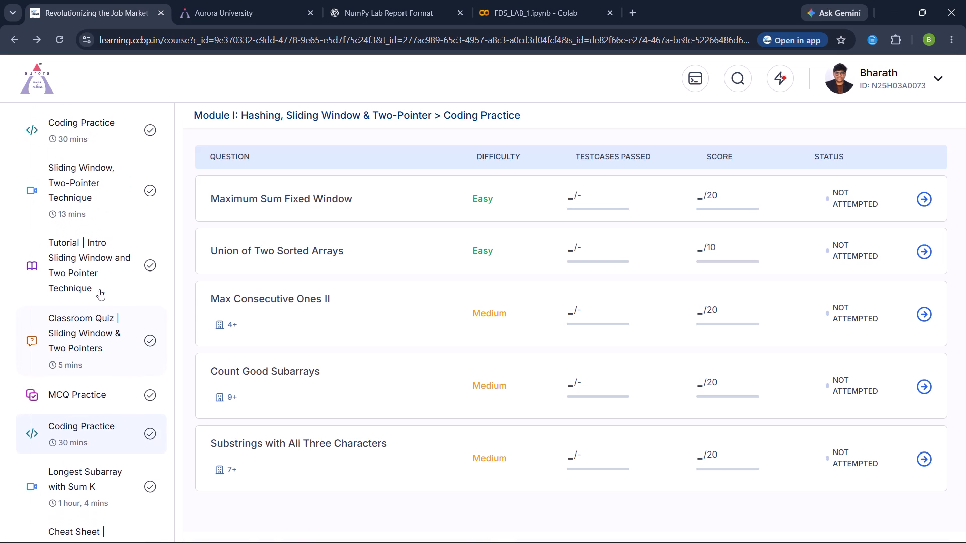
scroll(99, 289, "up", 1)
left_click(95, 180)
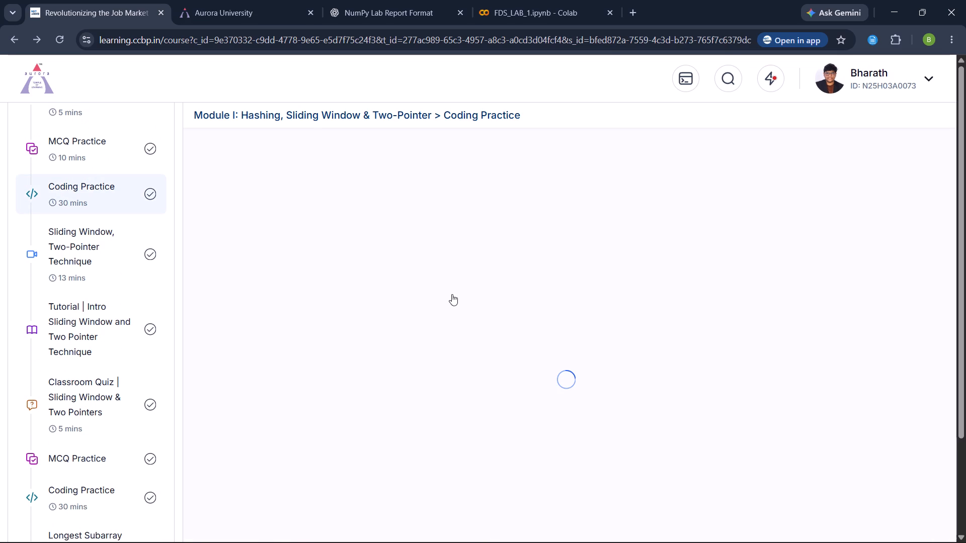
Open the Match Customers with Experts question from the Coding Practice set just before the Prefix Sum lessons.
scroll(90, 323, "up", 1)
scroll(82, 229, "up", 1)
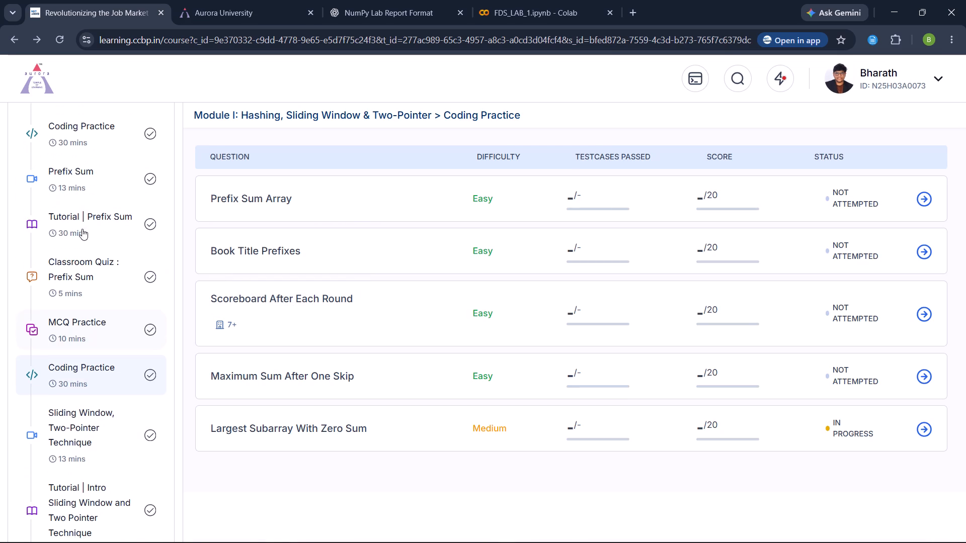
left_click(105, 130)
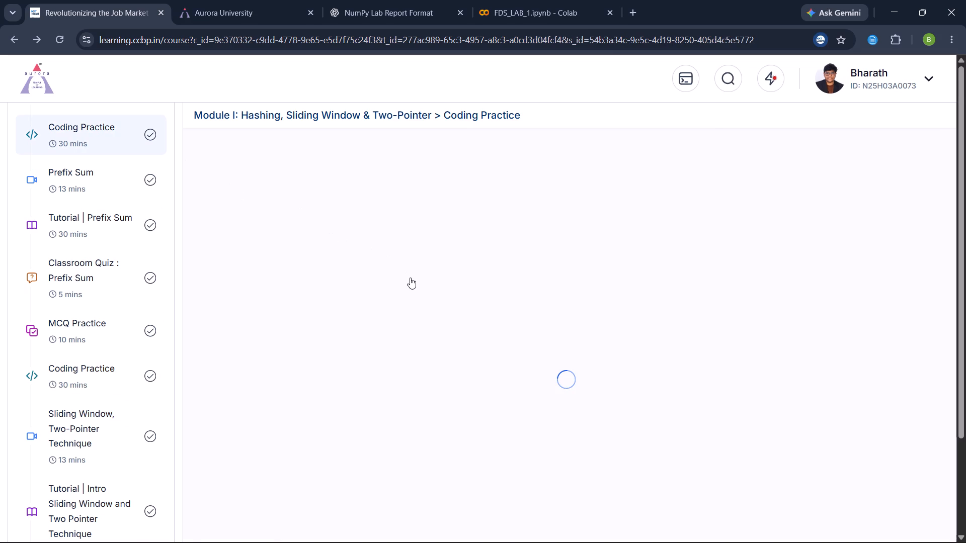
scroll(410, 278, "down", 3)
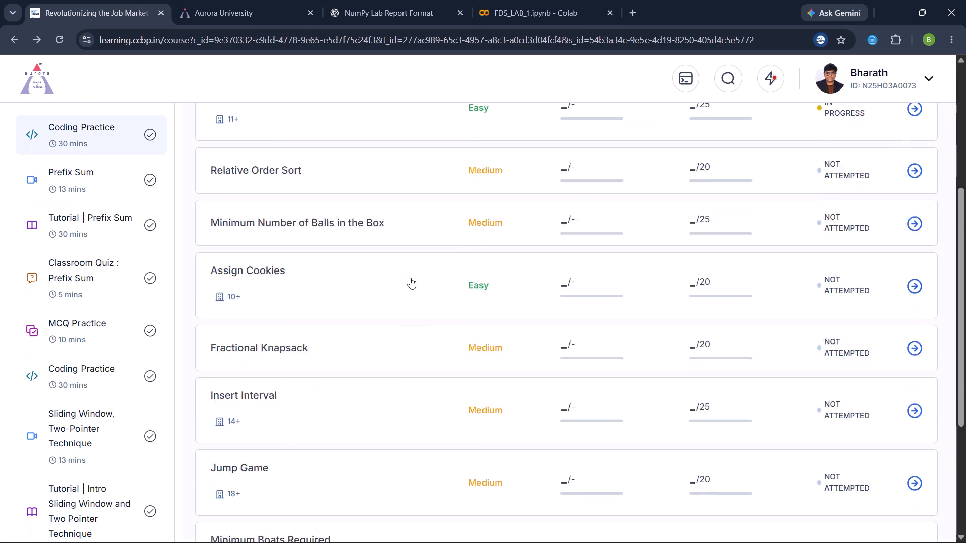
scroll(410, 278, "down", 3)
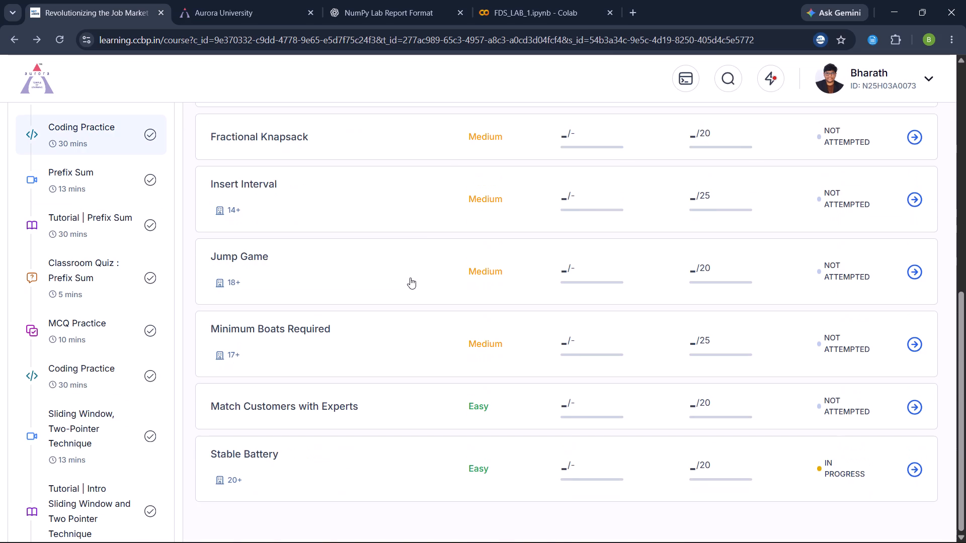
left_click(381, 404)
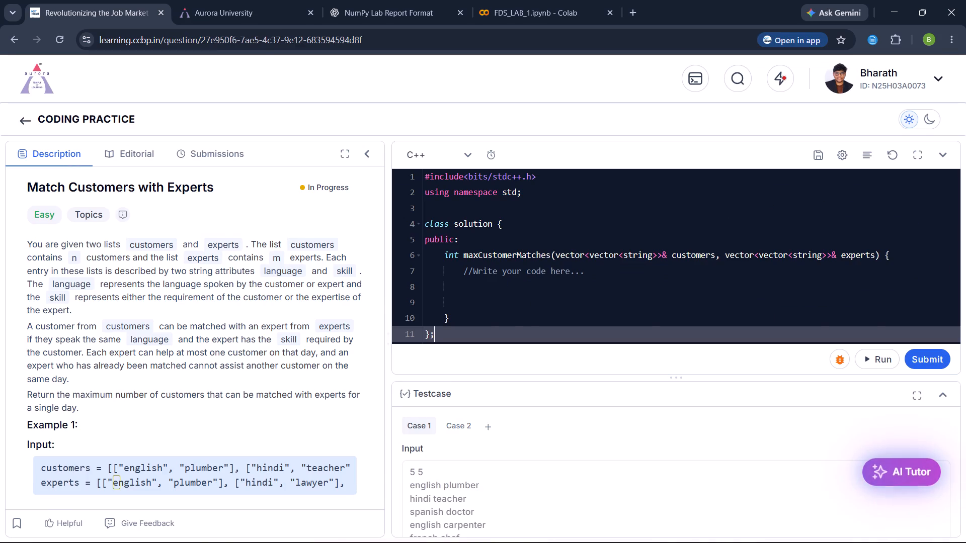
Replace all the C++ starter code for Match Customers with Experts with the solution copied from the report.
key("ctrl+a")
key("BackSpace")
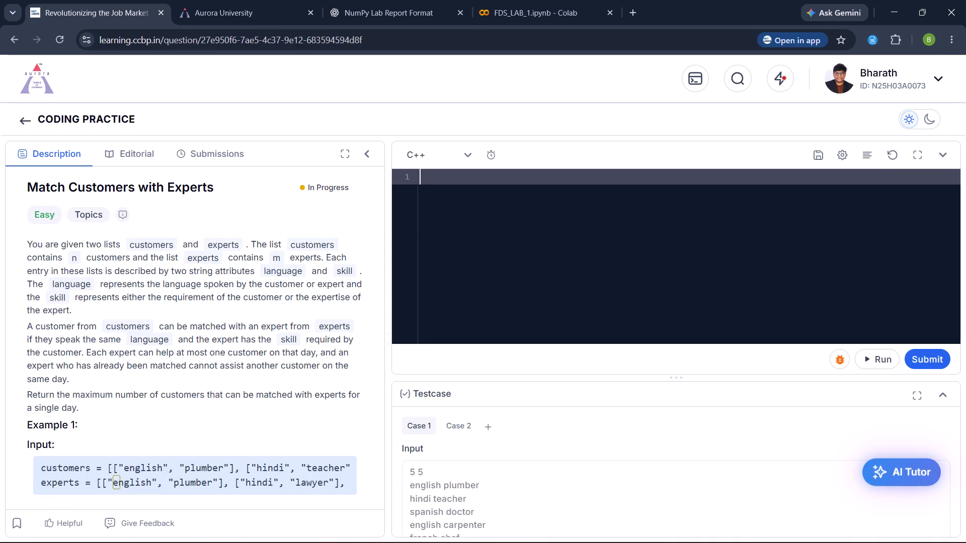
key("ctrl+v")
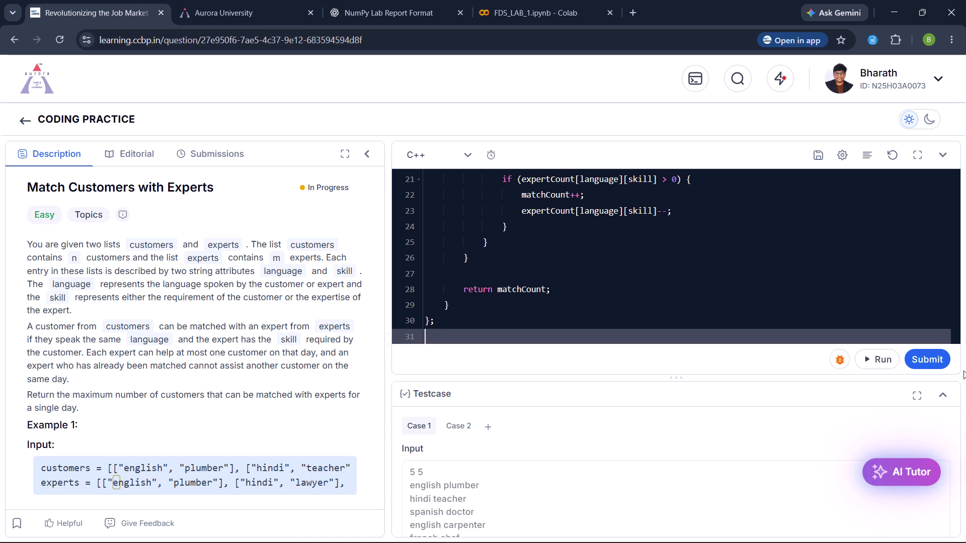
Submit the Match Customers with Experts solution and run it against the sample test cases.
left_click(922, 360)
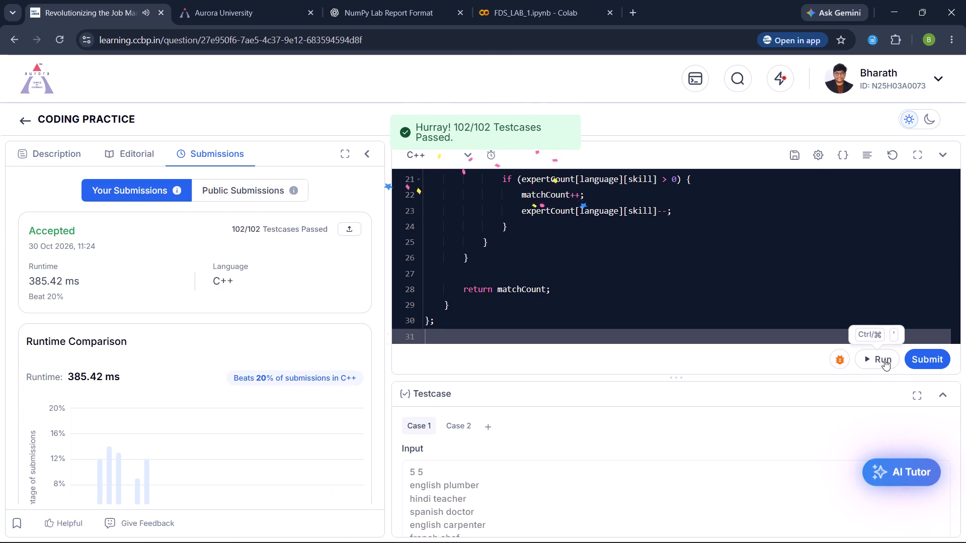
left_click(884, 359)
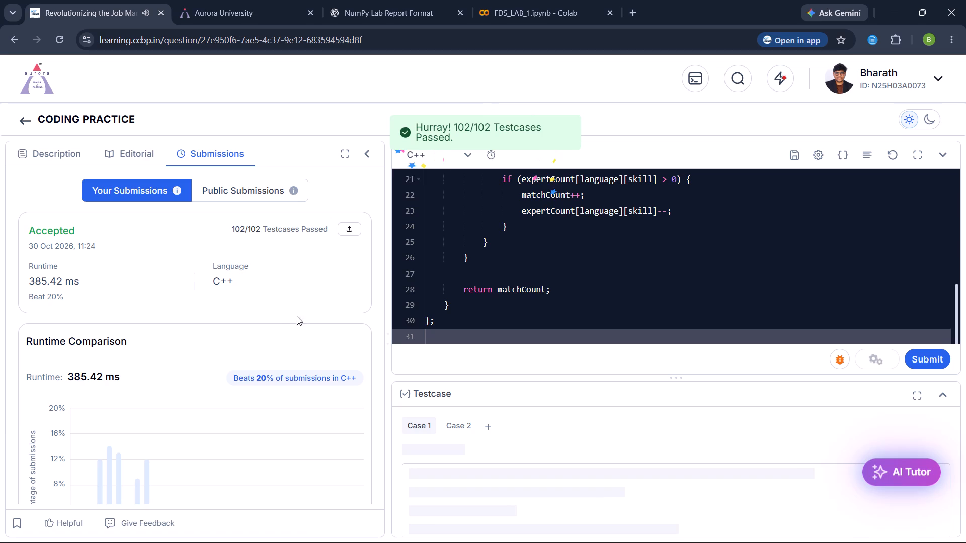
Examine the submission result, the solution code and the sample test case output for Match Customers with Experts.
scroll(239, 310, "up", 7)
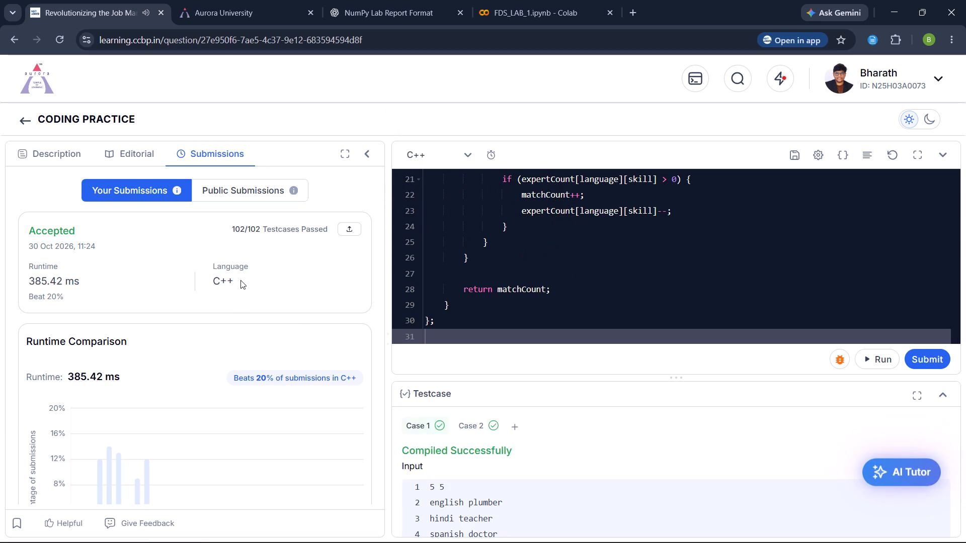
scroll(497, 294, "right", 1)
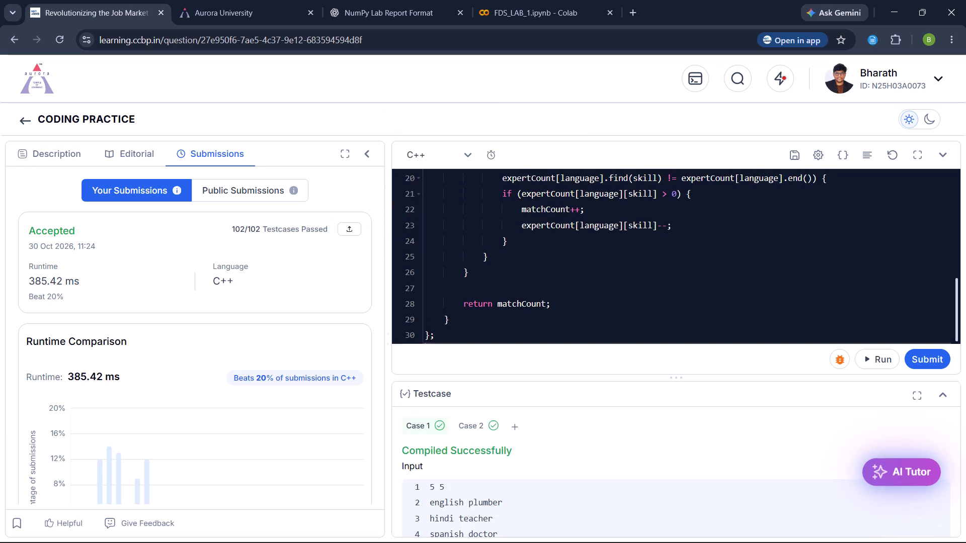
scroll(497, 294, "right", 1)
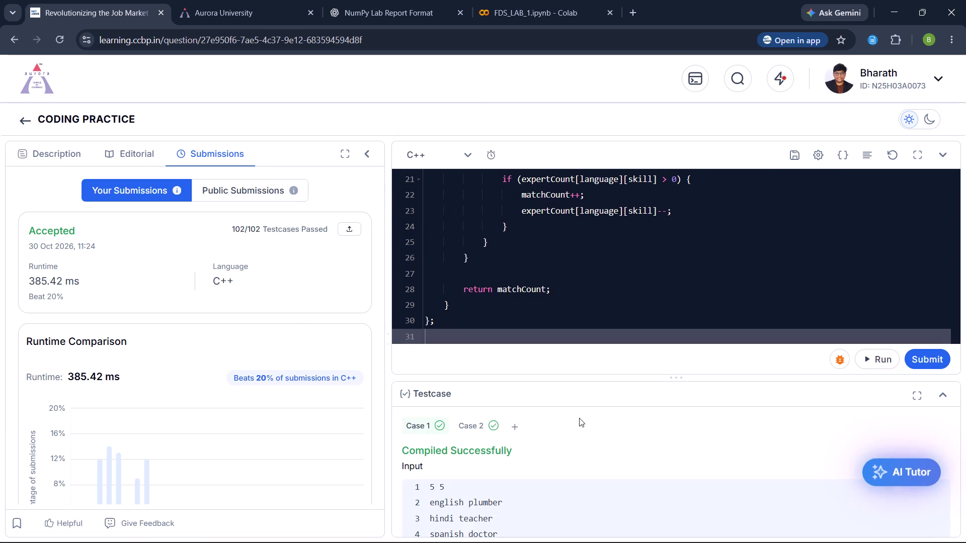
scroll(579, 418, "down", 1)
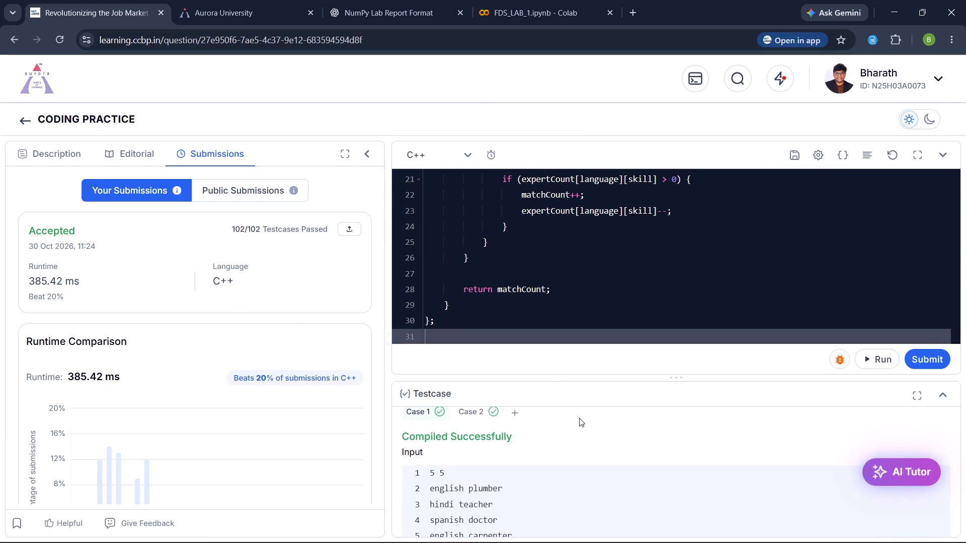
scroll(613, 278, "up", 1)
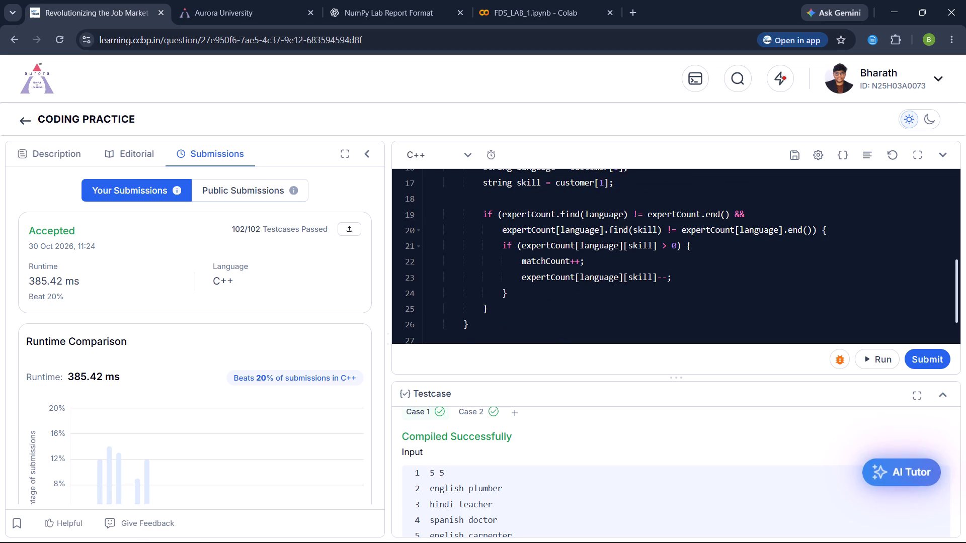
scroll(613, 278, "up", 1)
scroll(642, 424, "up", 1)
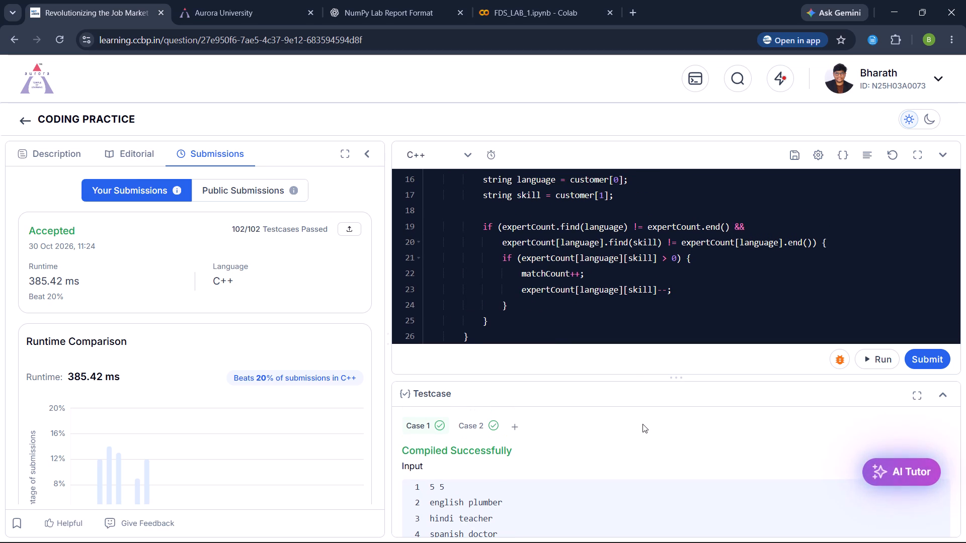
scroll(642, 424, "up", 1)
scroll(642, 424, "down", 2)
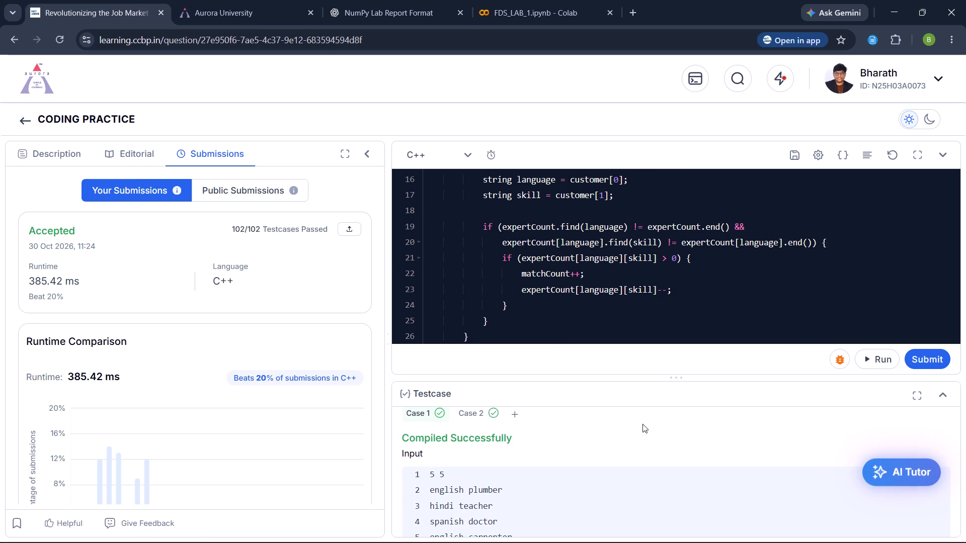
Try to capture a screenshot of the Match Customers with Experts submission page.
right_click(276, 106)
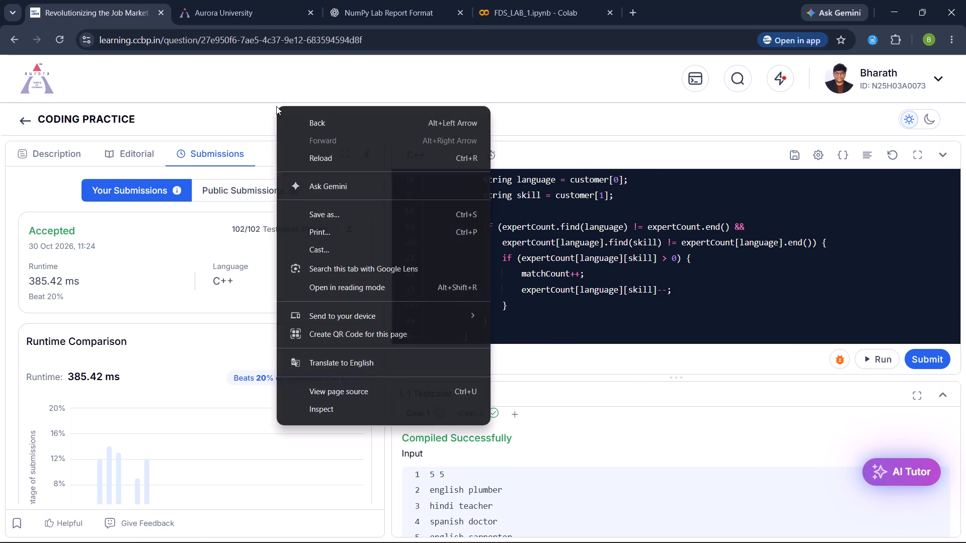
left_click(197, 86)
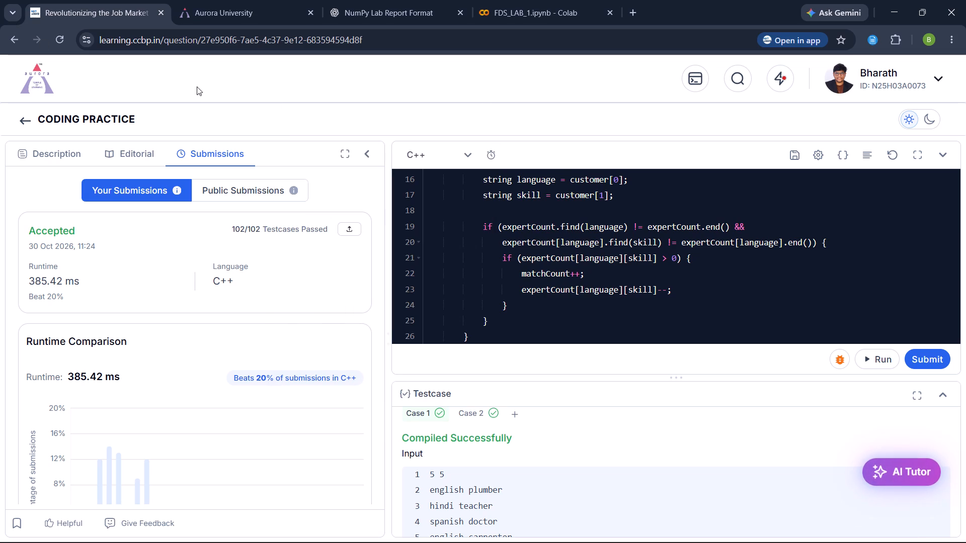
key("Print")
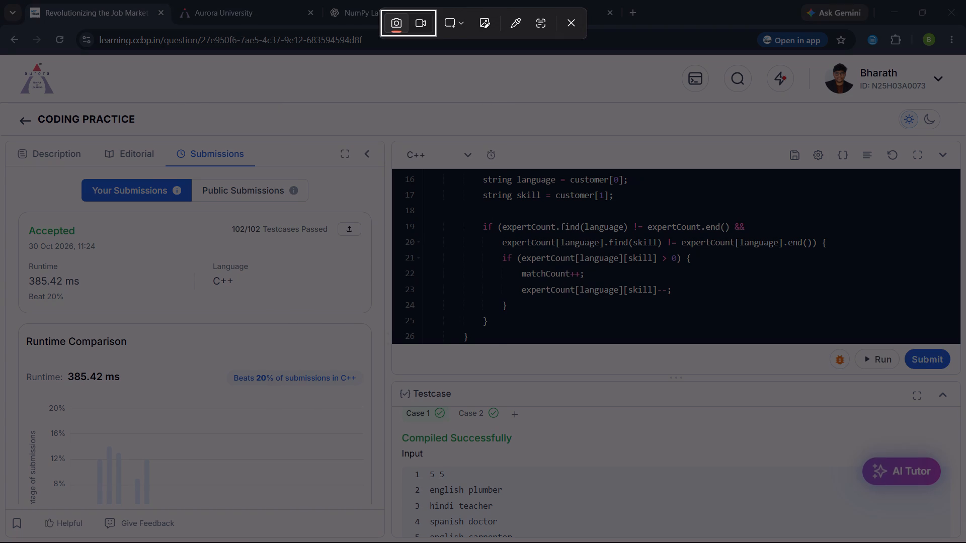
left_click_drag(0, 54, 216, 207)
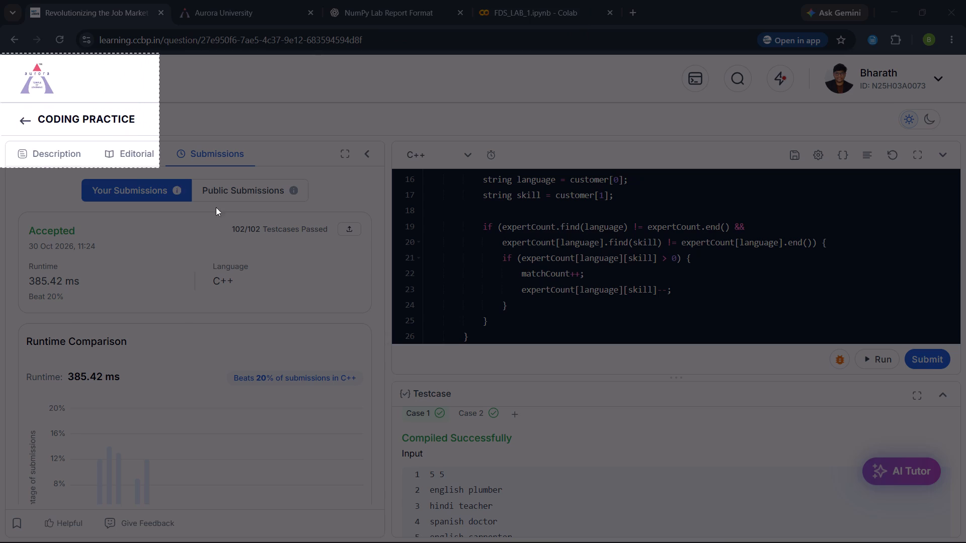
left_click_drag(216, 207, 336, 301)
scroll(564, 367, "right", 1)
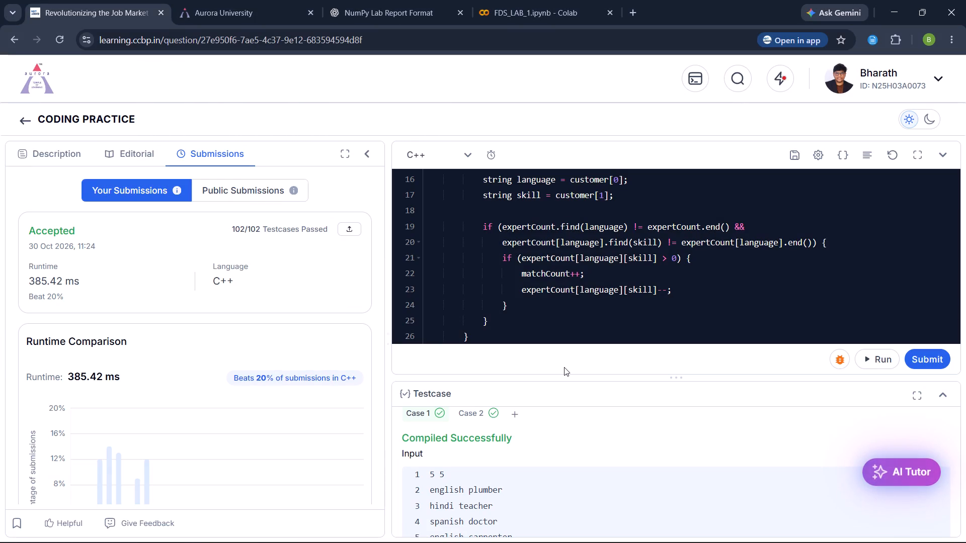
Capture the whole Match Customers with Experts page below the address bar, from the portal logo to the test case output.
key("Print")
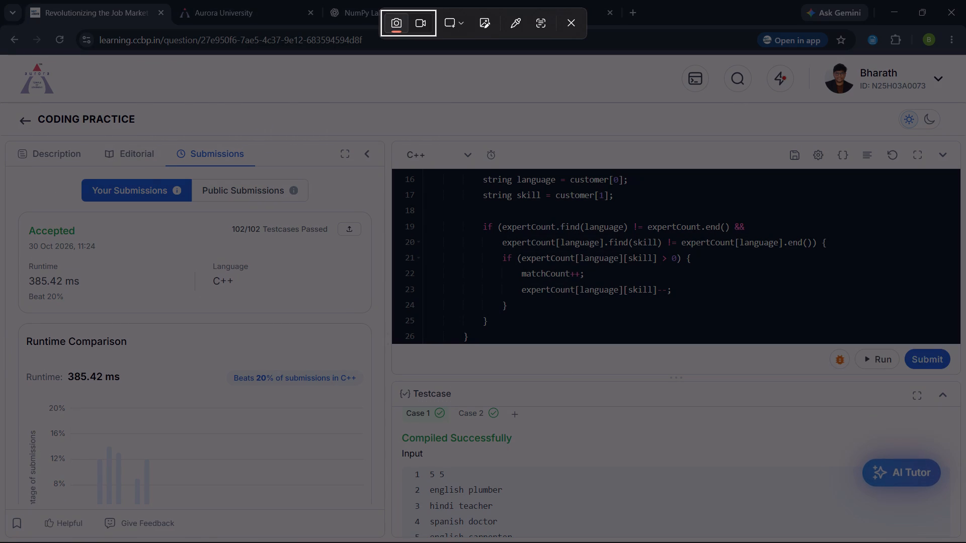
left_click_drag(0, 55, 729, 275)
scroll(253, 108, "right", 6)
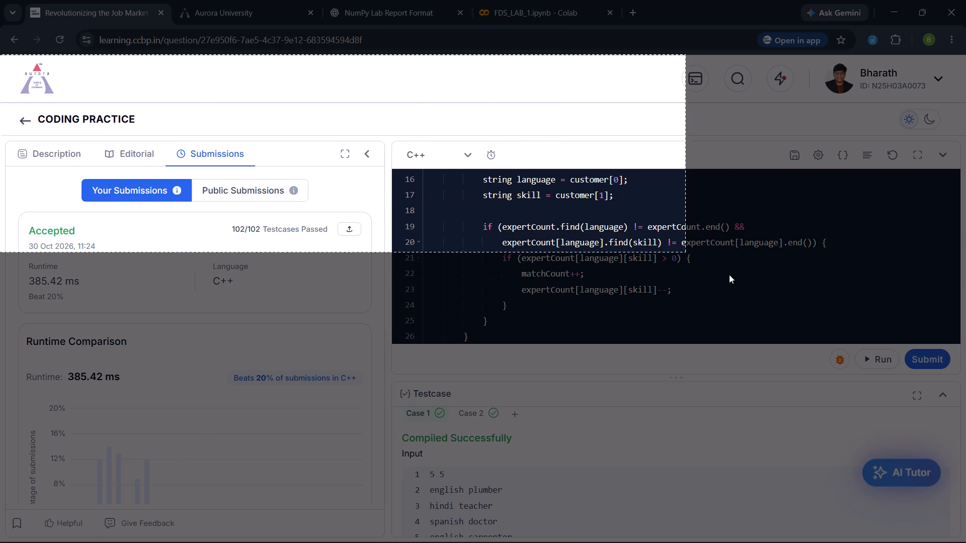
left_click_drag(729, 275, 965, 542)
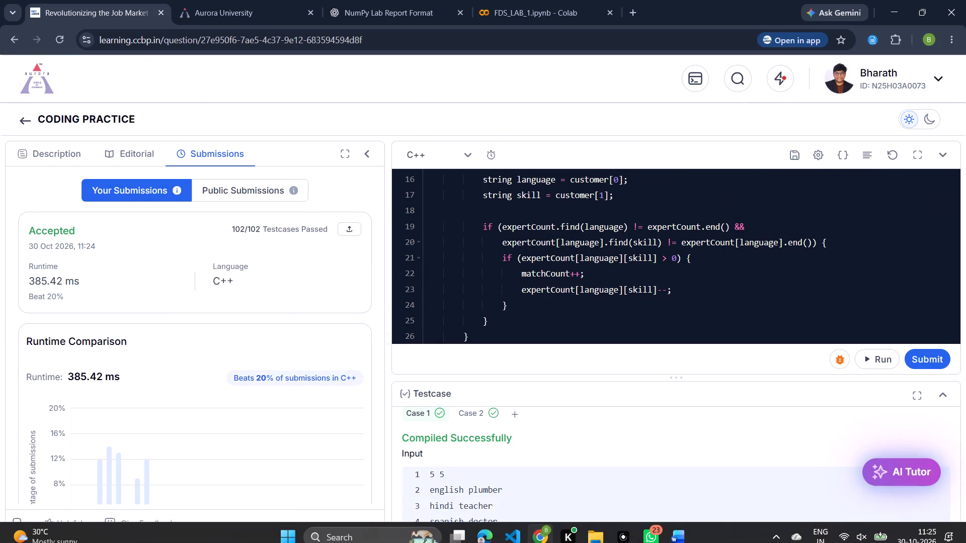
Switch to Word and replace the Match Customers with Experts execution screenshot in DSA_Lab_Report_1 with the new capture.
left_click(677, 534)
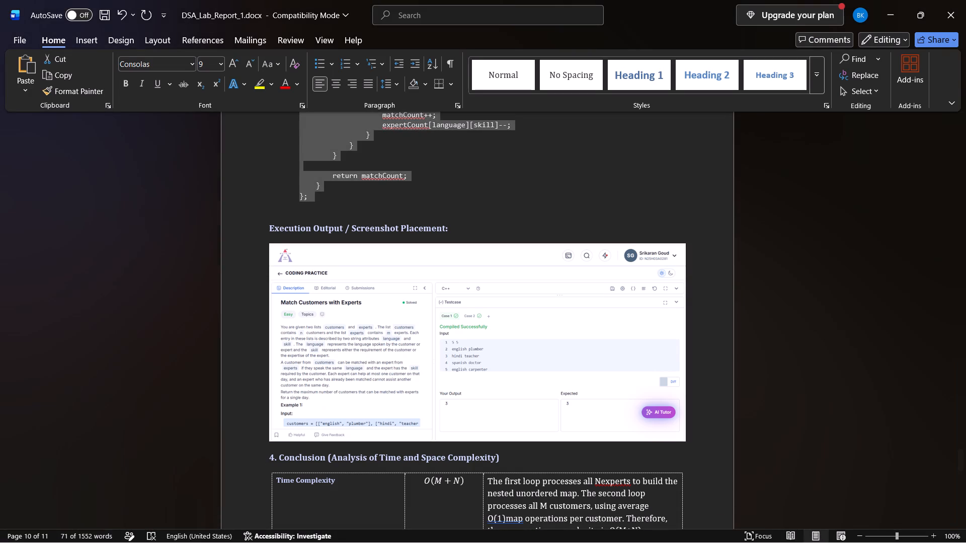
left_click(514, 340)
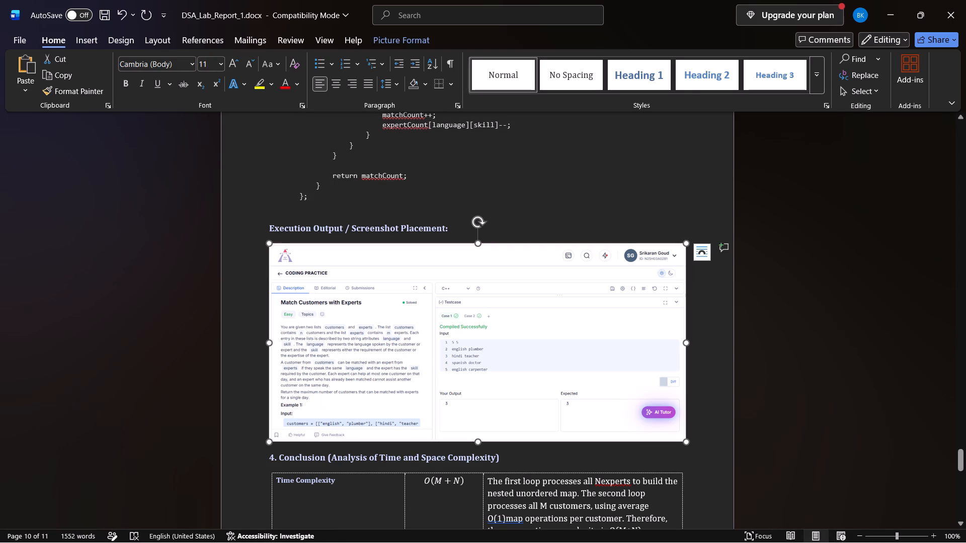
key("Delete")
key("ctrl+v")
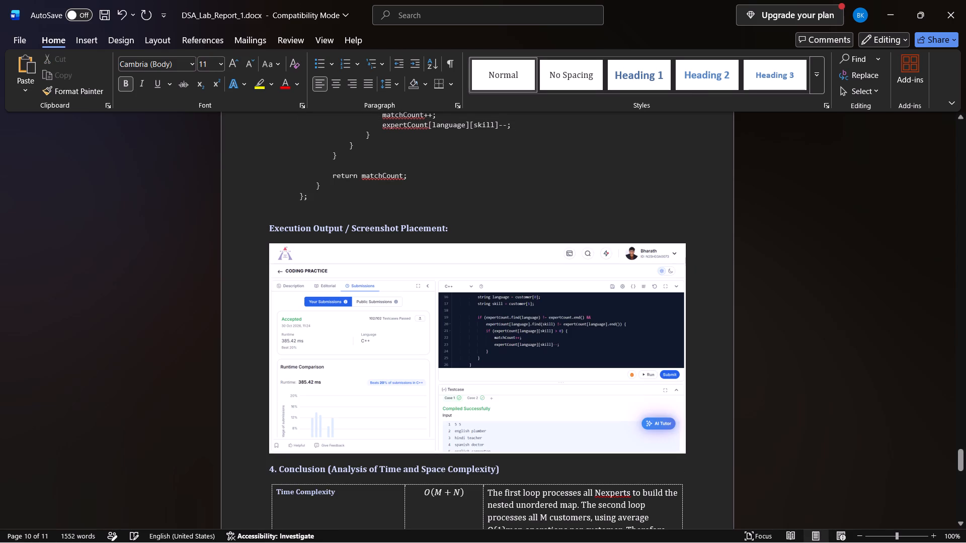
Look over the final section around the replaced screenshot and go back to the first page of the report.
scroll(424, 329, "down", 2)
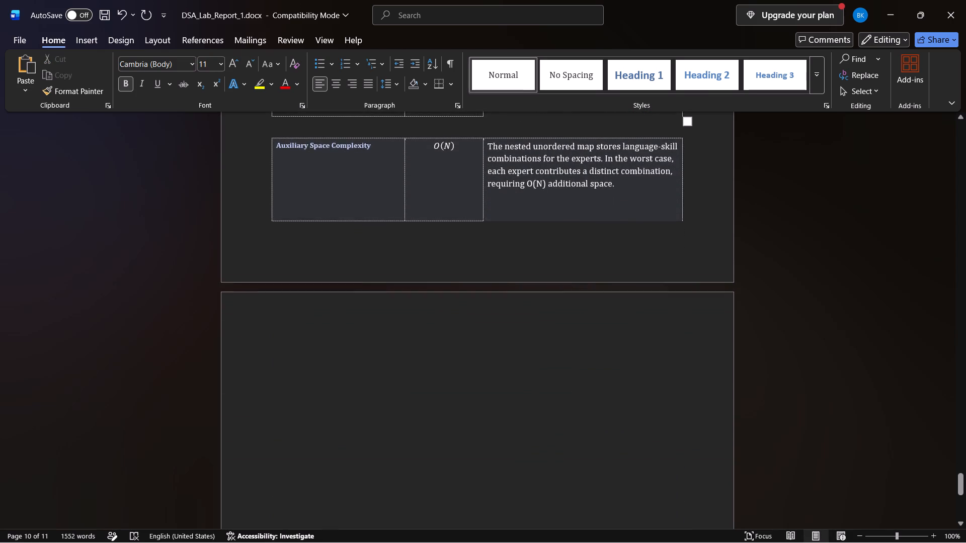
scroll(424, 329, "down", 6)
scroll(424, 329, "up", 3)
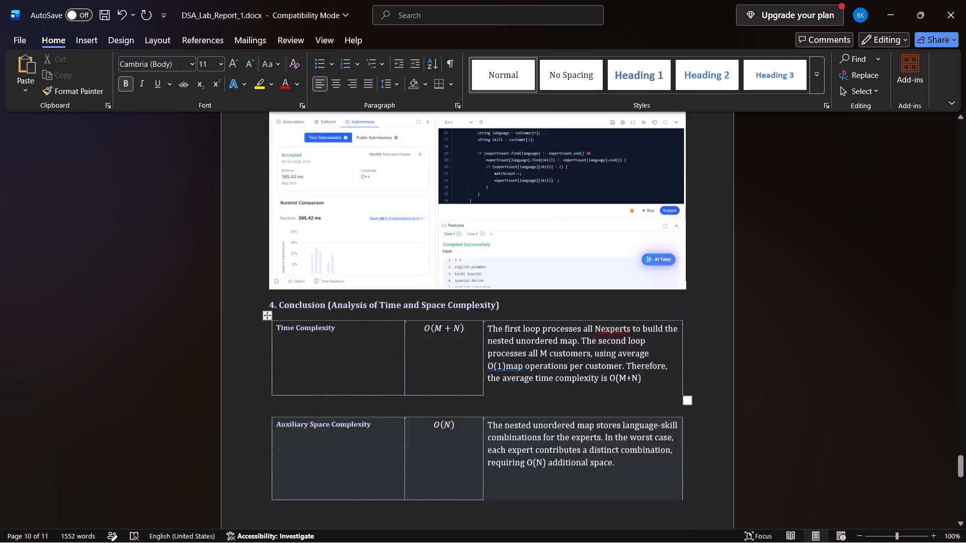
scroll(424, 329, "up", 7)
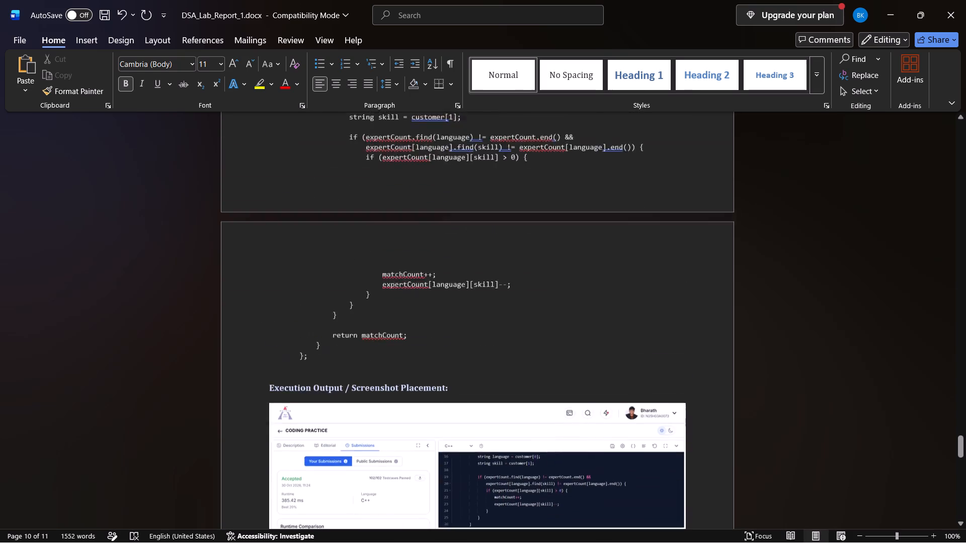
scroll(424, 329, "up", 9)
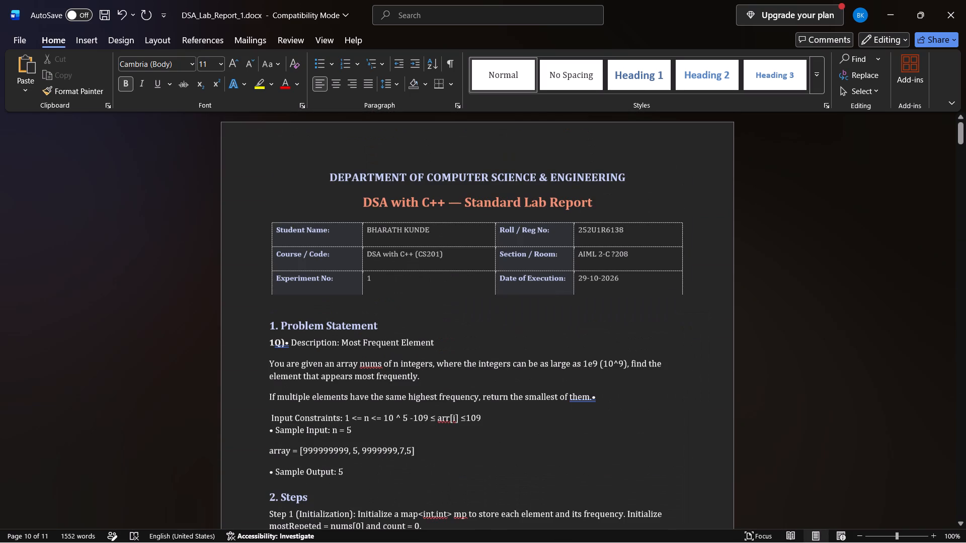
scroll(424, 329, "up", 5)
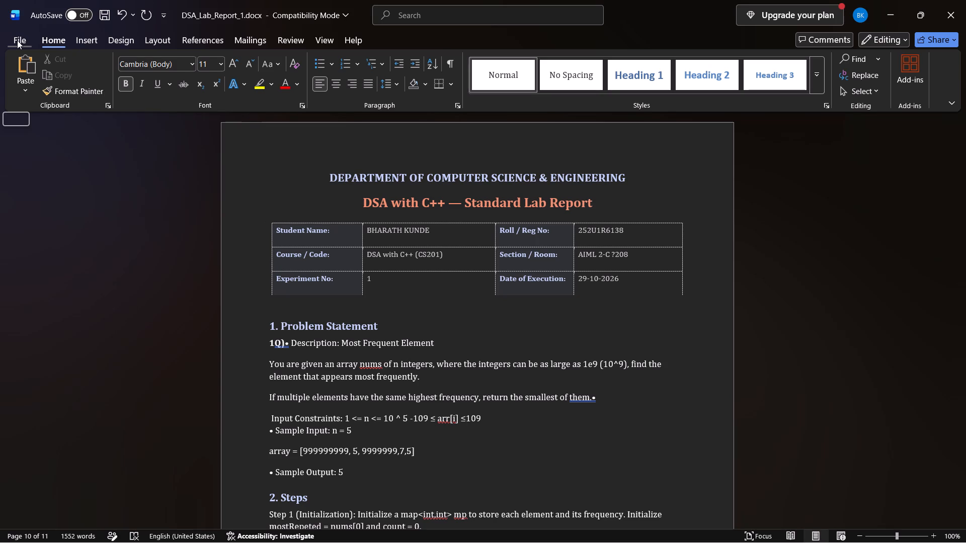
Open the file management options for DSA_Lab_Report_1.
left_click(17, 40)
Export the lab report as the PDF DSA_Lab_Report_1.pdf into the 2ND_YEAR_TERM_2 folder, with standard optimization.
left_click(42, 275)
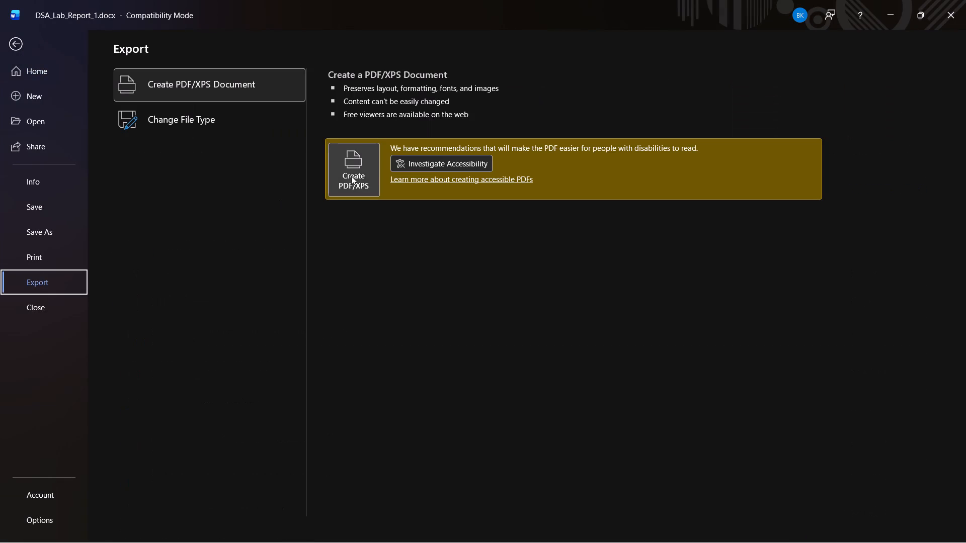
left_click(360, 176)
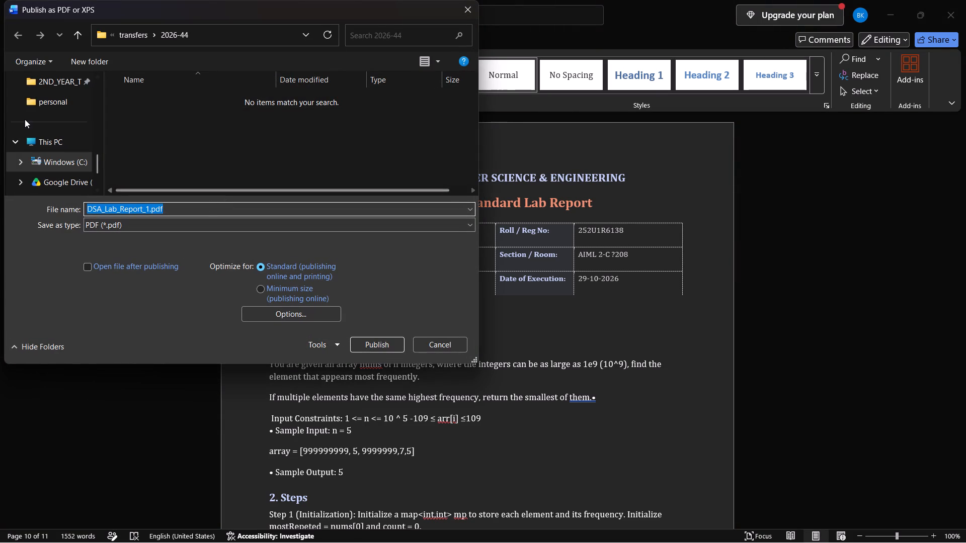
left_click(38, 91)
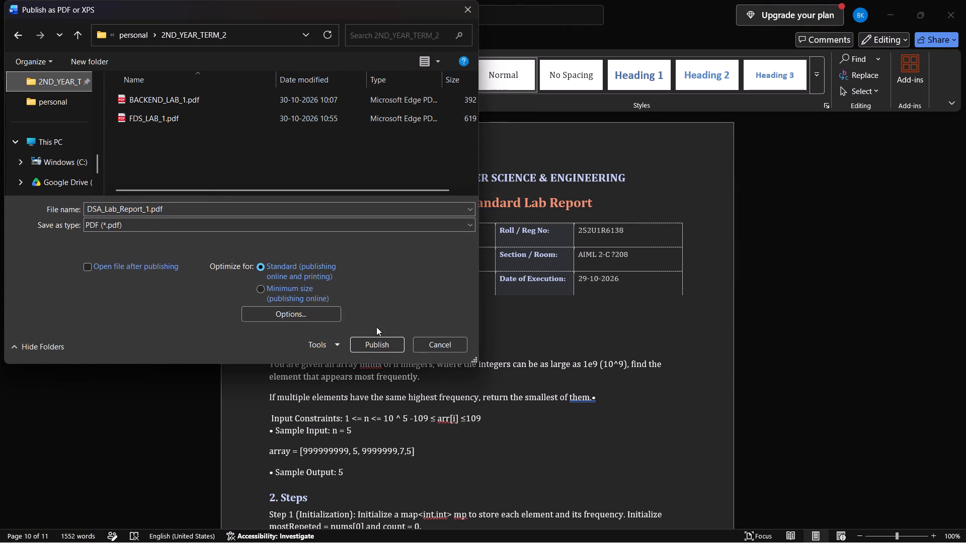
left_click(383, 344)
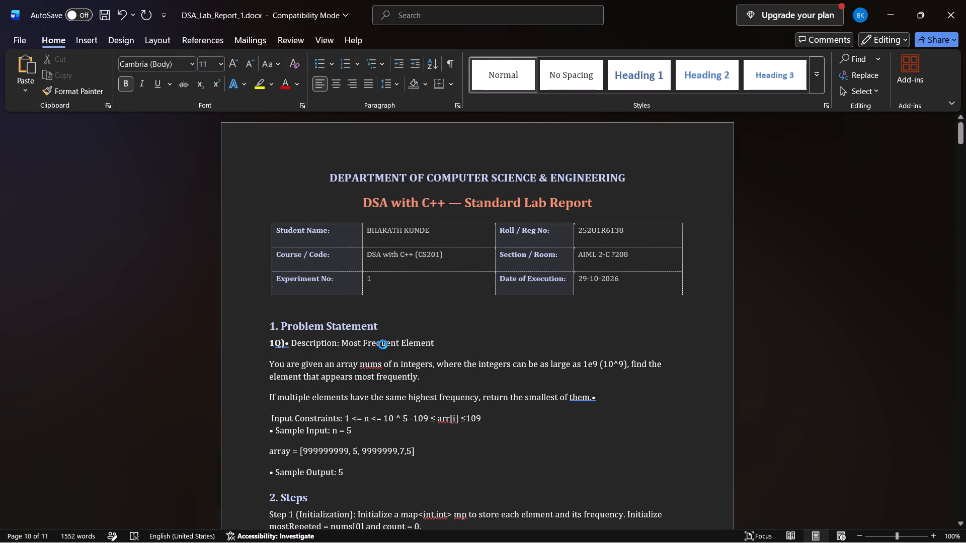
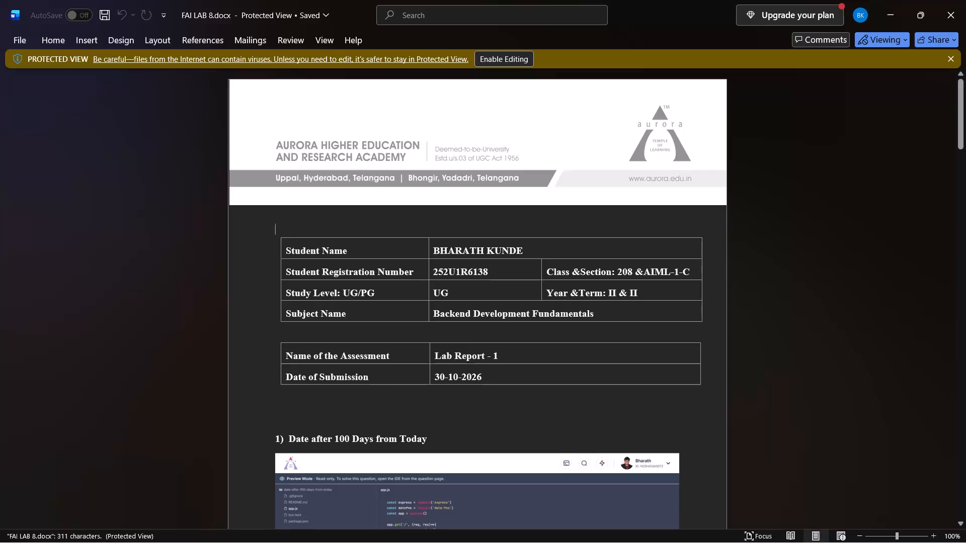
Enable editing for the FAI LAB 8 document, which is open in Protected View, so its page header can be accessed.
left_click(574, 144)
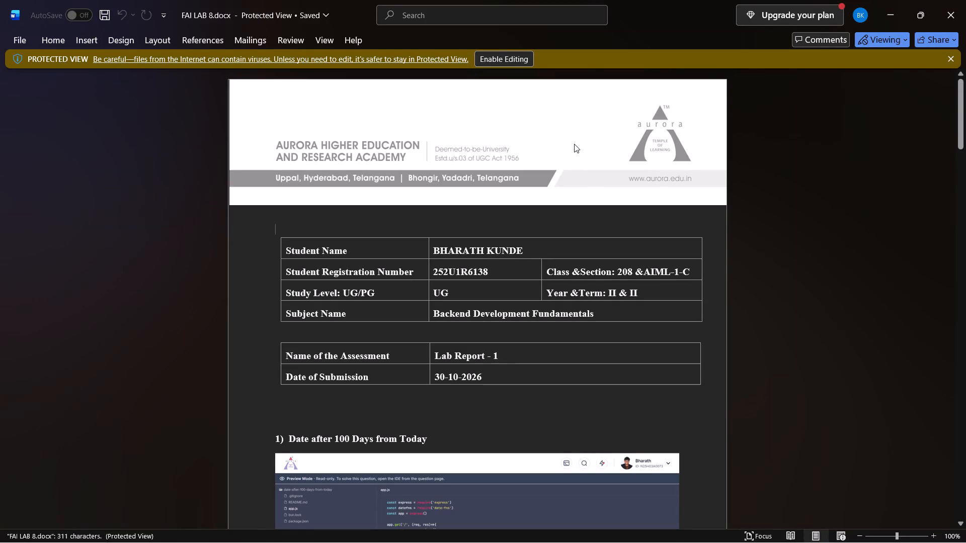
right_click(574, 144)
left_click(584, 150)
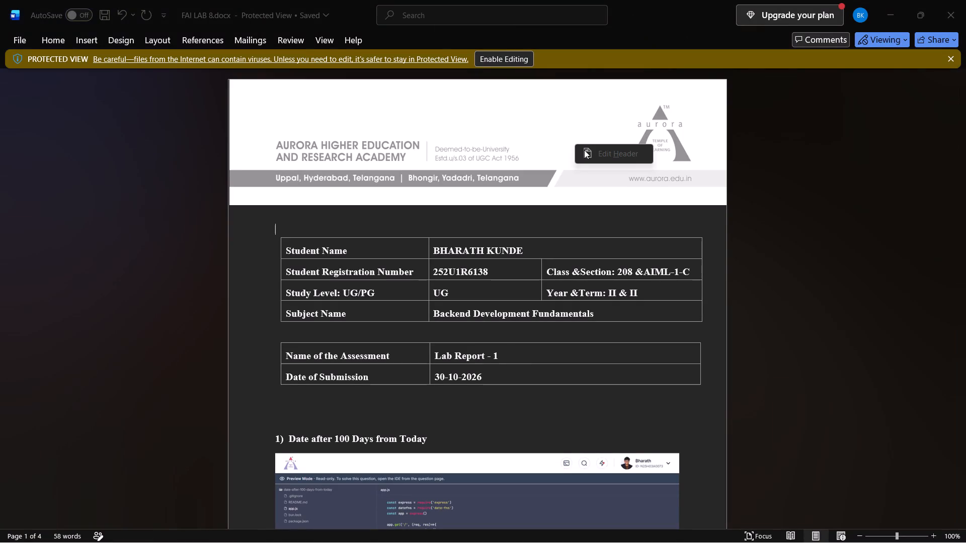
left_click(505, 53)
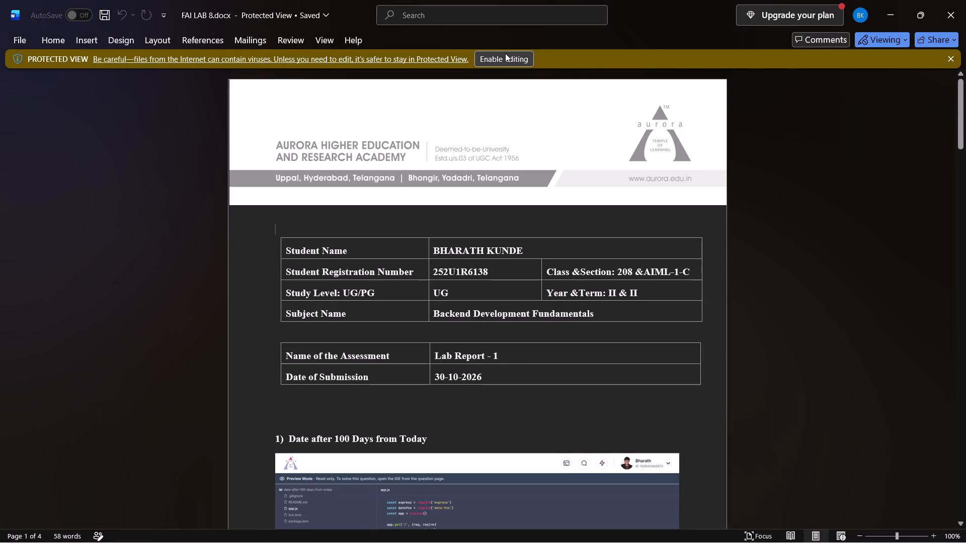
Copy the Aurora letterhead picture from the header of FAI LAB 8.docx and return to DSA_Lab_Report_1.
left_click(507, 61)
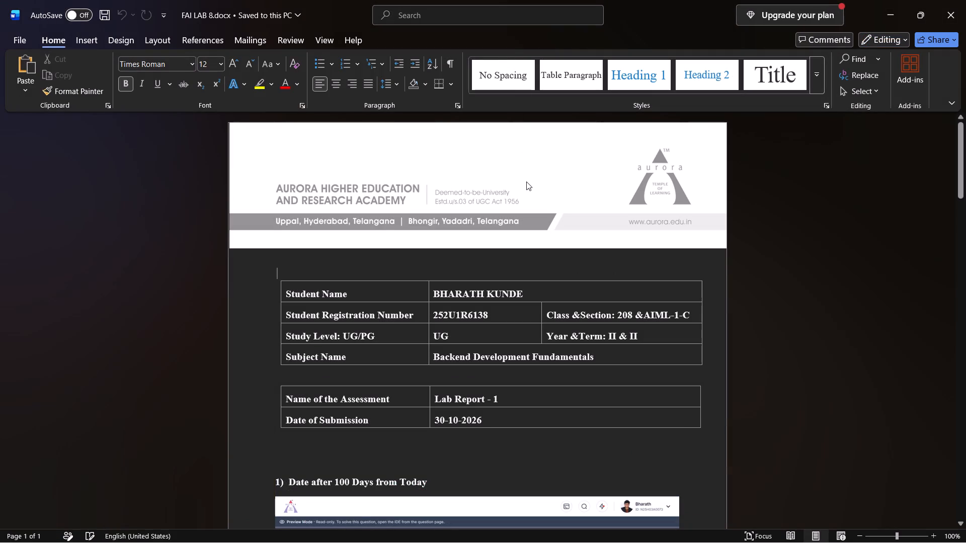
right_click(526, 182)
left_click(542, 194)
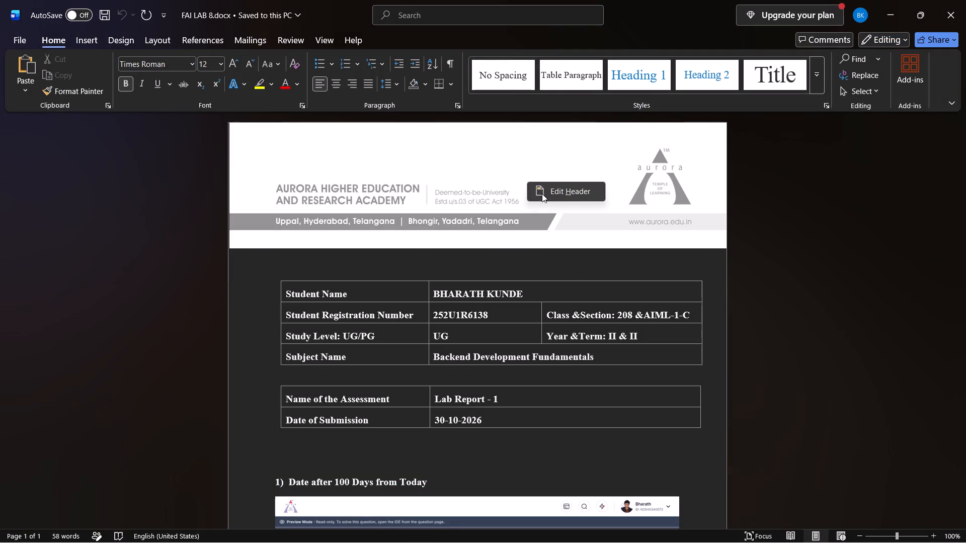
right_click(516, 187)
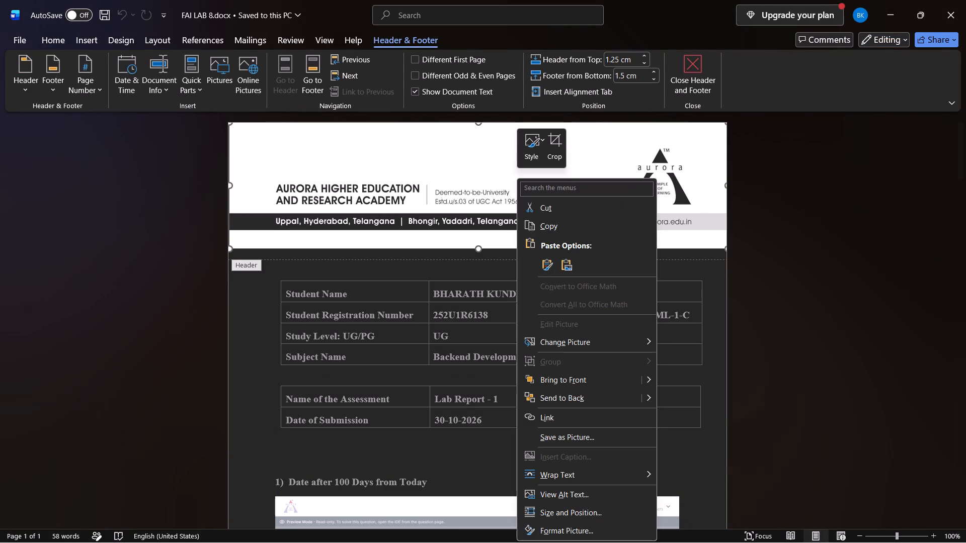
left_click(547, 228)
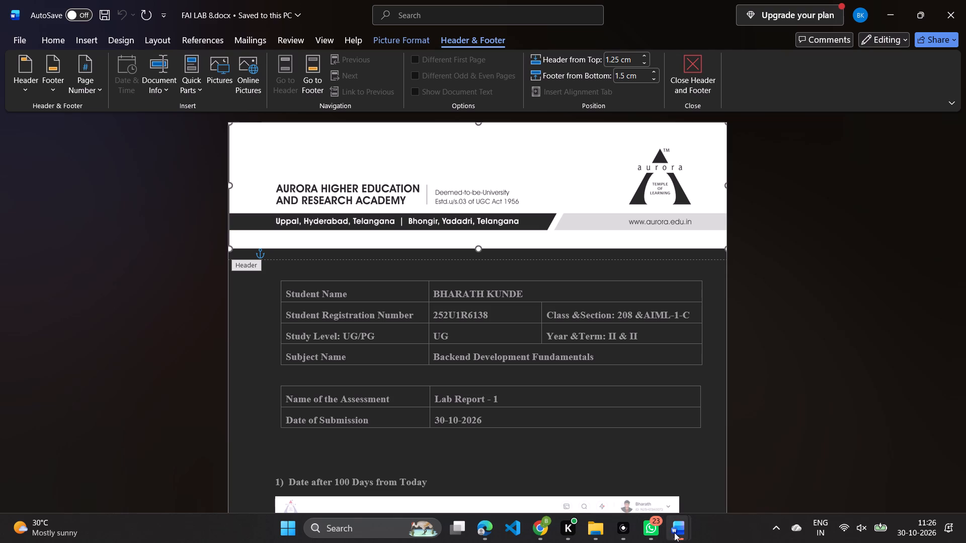
left_click(624, 467)
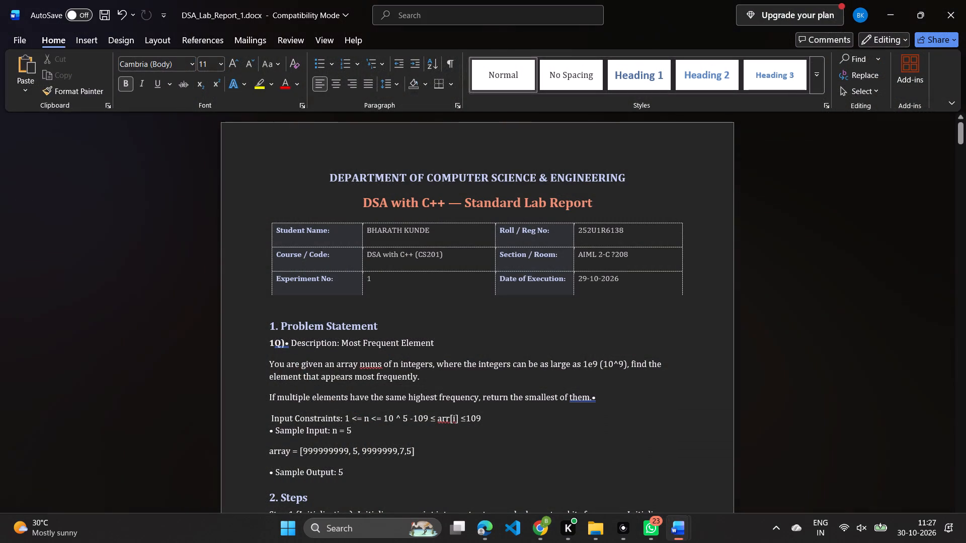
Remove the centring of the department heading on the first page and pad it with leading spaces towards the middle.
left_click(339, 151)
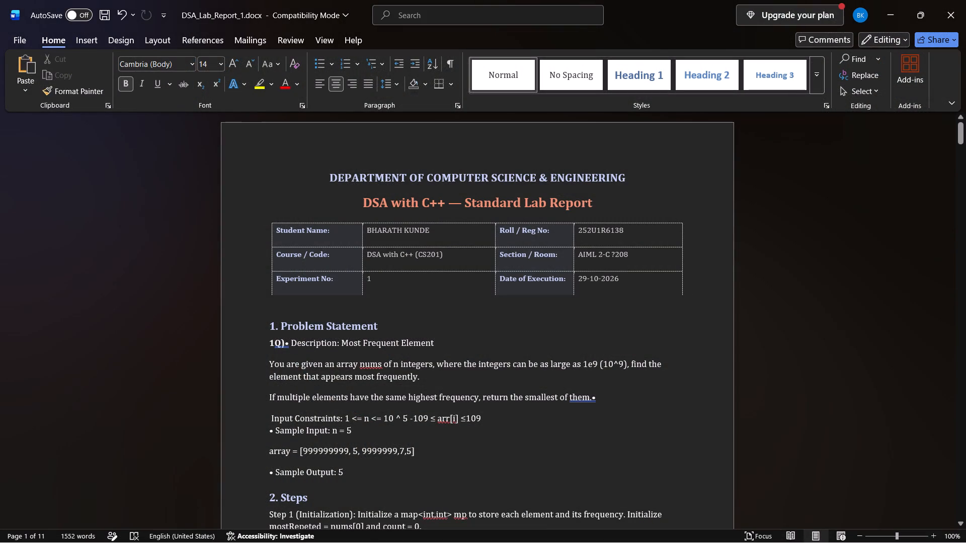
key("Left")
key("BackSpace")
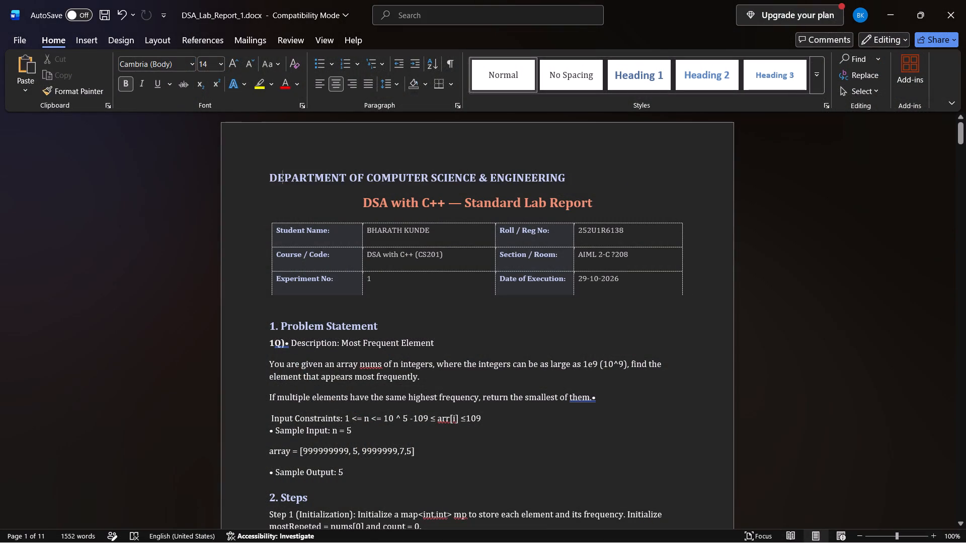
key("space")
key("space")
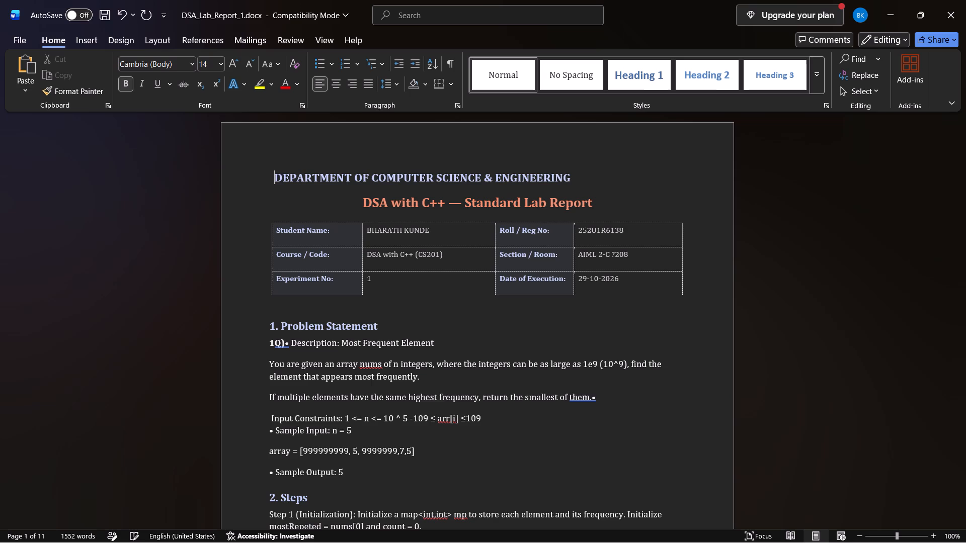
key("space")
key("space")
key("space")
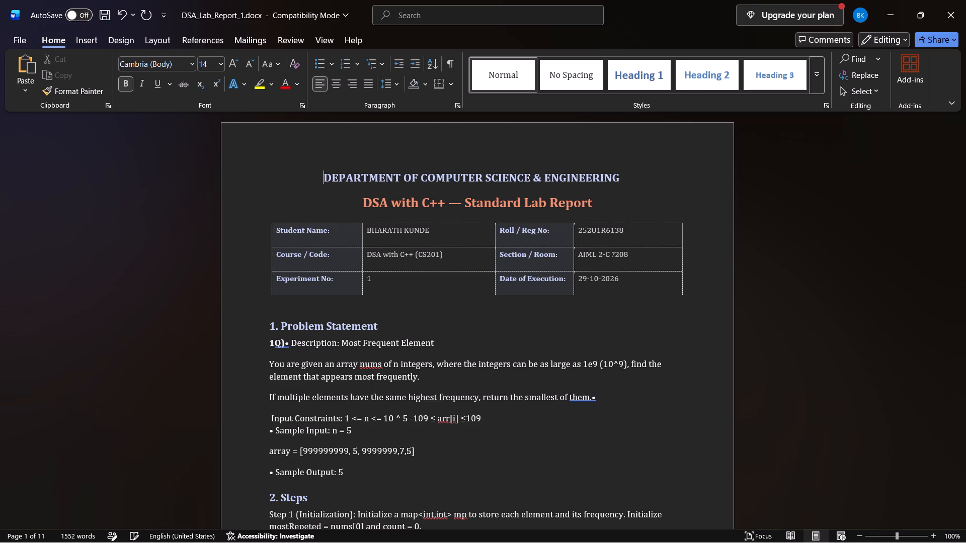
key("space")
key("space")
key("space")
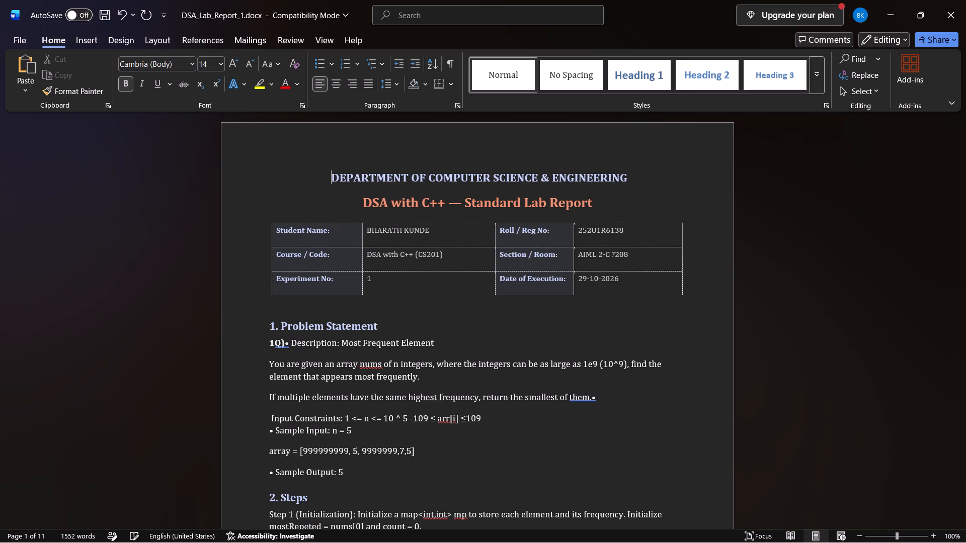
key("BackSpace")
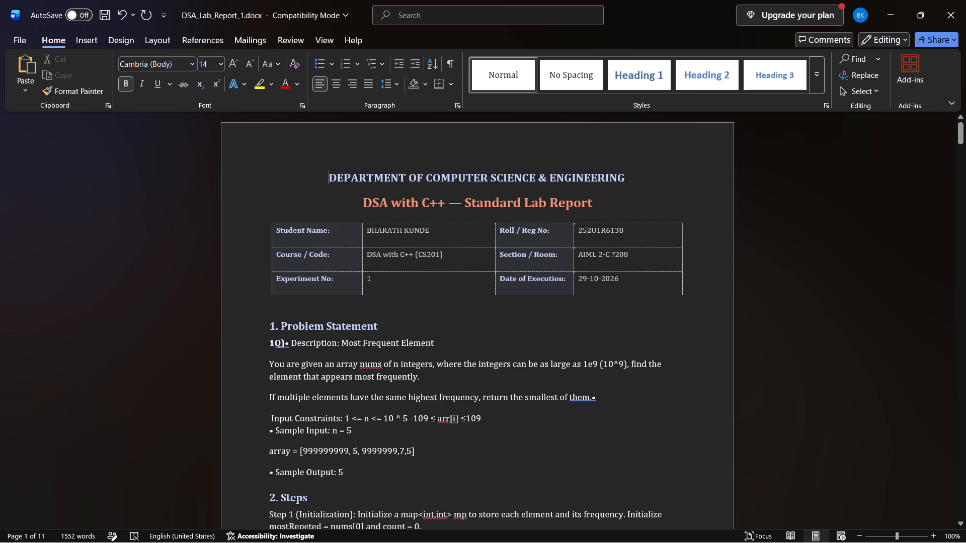
Paste the letterhead picture before the department heading and position it along the top edge of the first page.
left_click(350, 150)
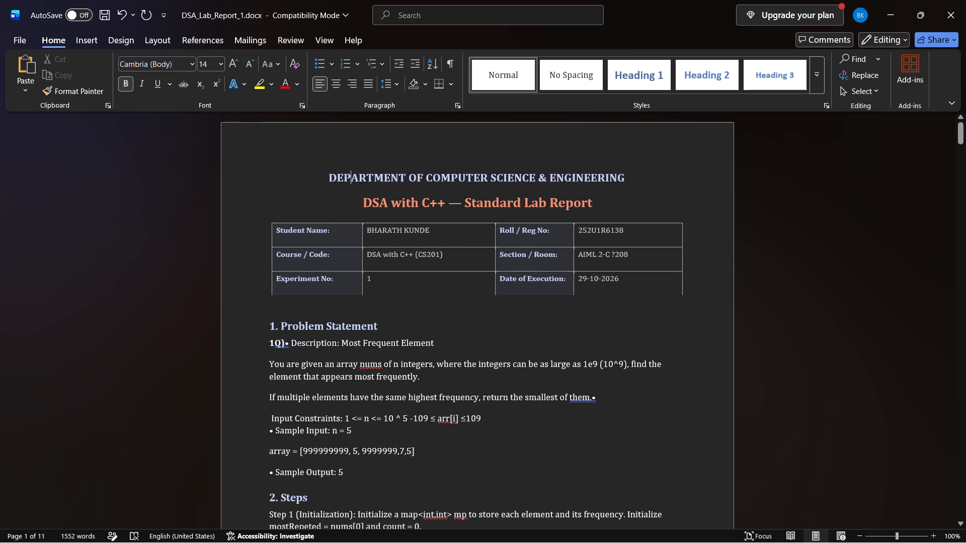
left_click(329, 175)
key("ctrl+v")
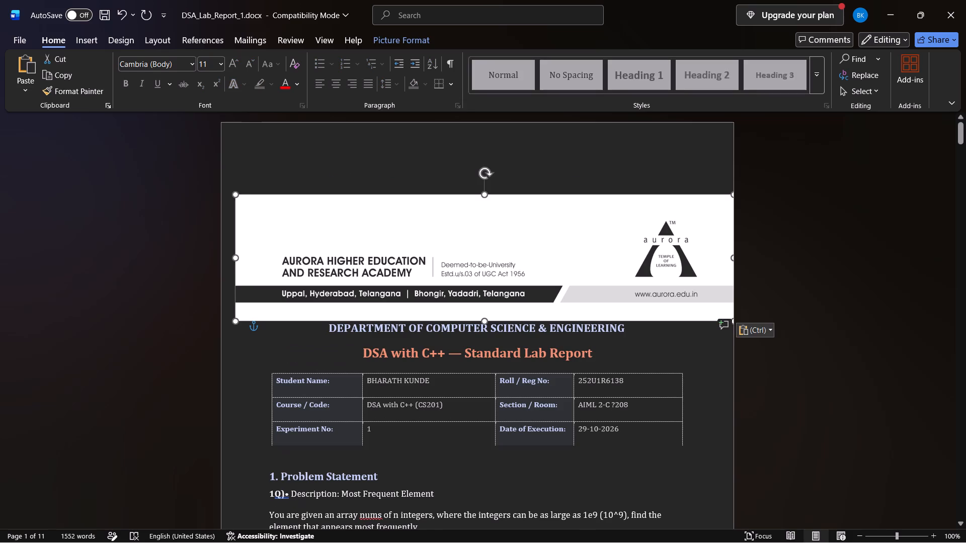
left_click_drag(466, 229, 449, 199)
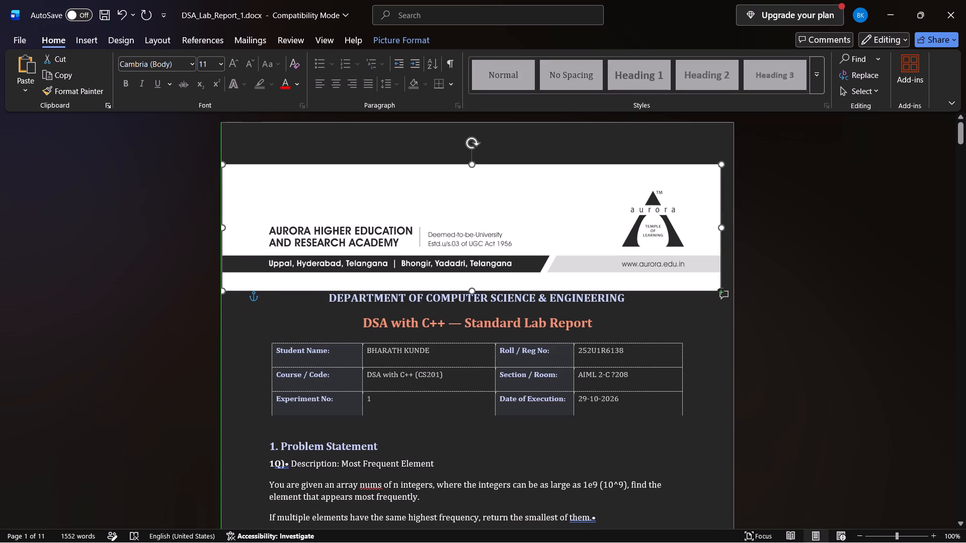
left_click_drag(449, 199, 456, 159)
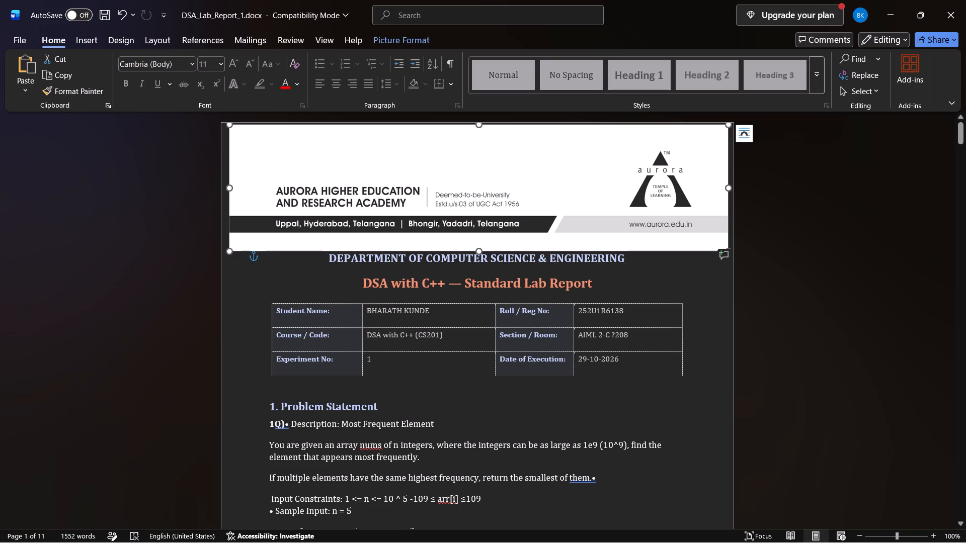
left_click(633, 278)
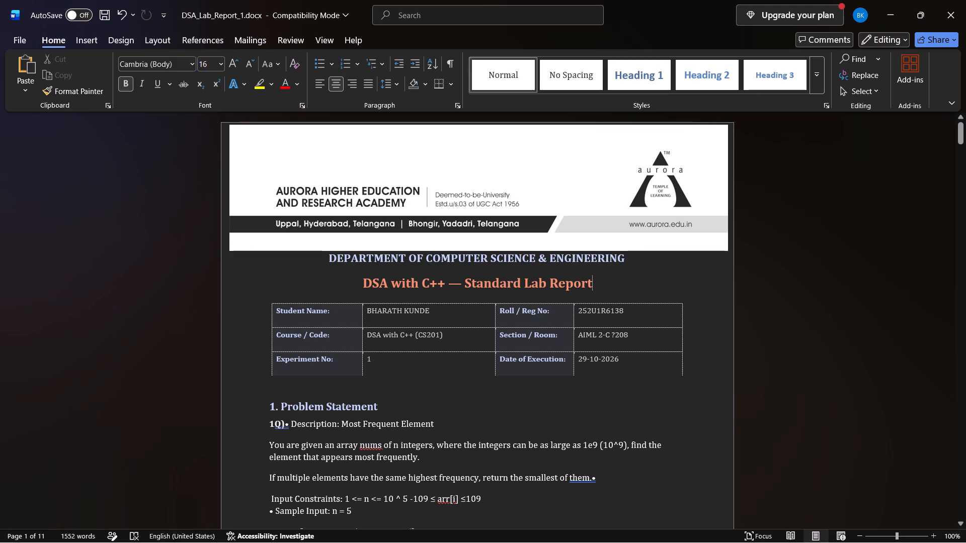
Add a blank line between the letterhead and the department heading, and centre the heading.
left_click(331, 260)
key("Return")
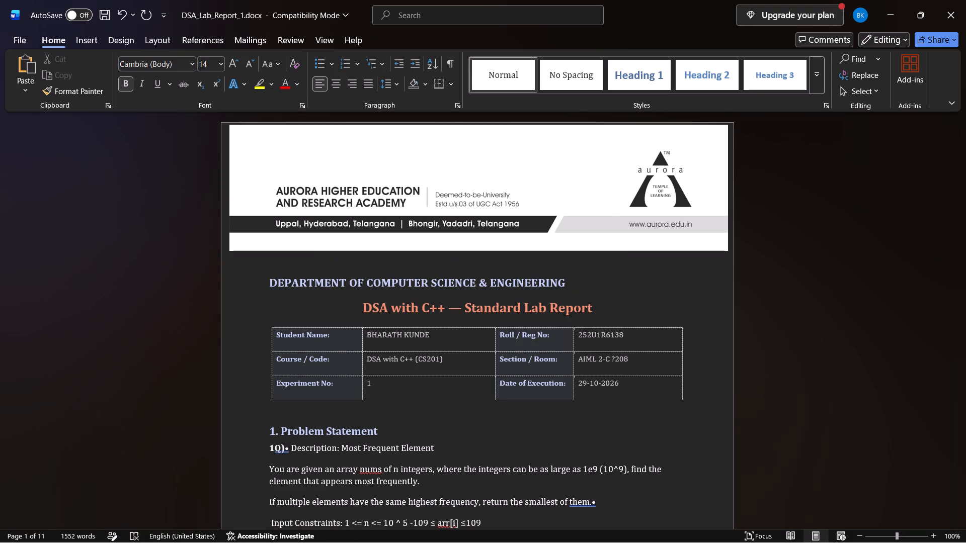
left_click_drag(331, 260, 438, 263)
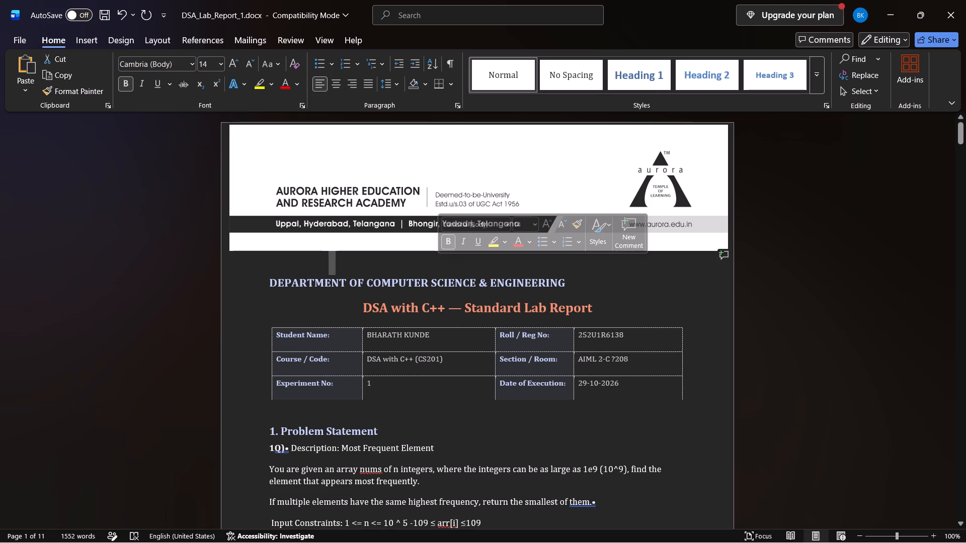
left_click_drag(269, 284, 536, 288)
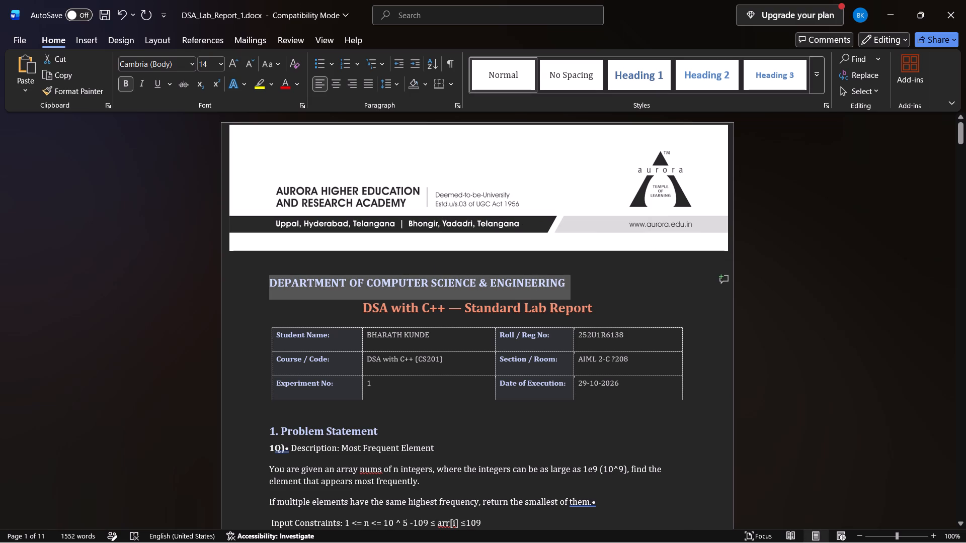
left_click_drag(536, 288, 536, 288)
left_click(337, 84)
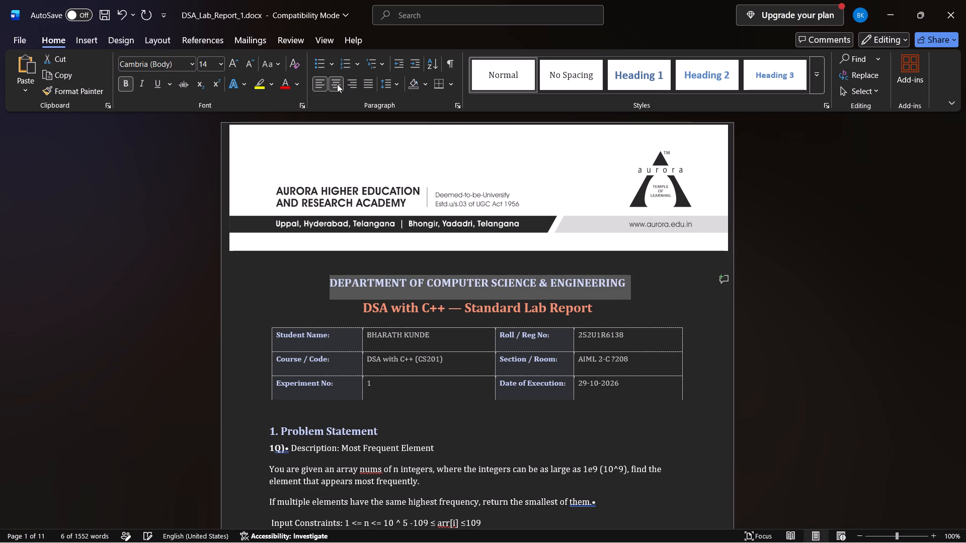
left_click(642, 304)
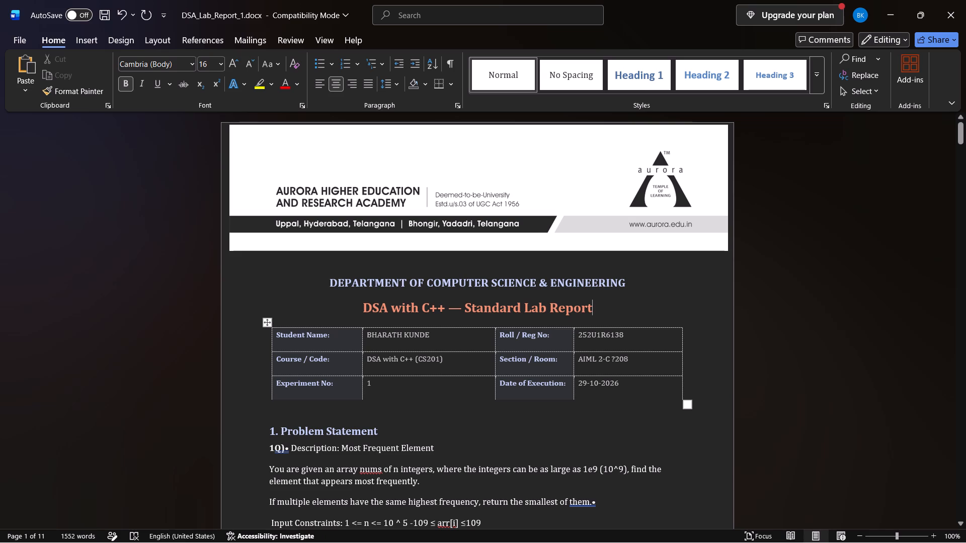
Paste the letterhead picture before Step 5 (Termination) and position it along the top edge of the second page.
scroll(647, 376, "down", 2)
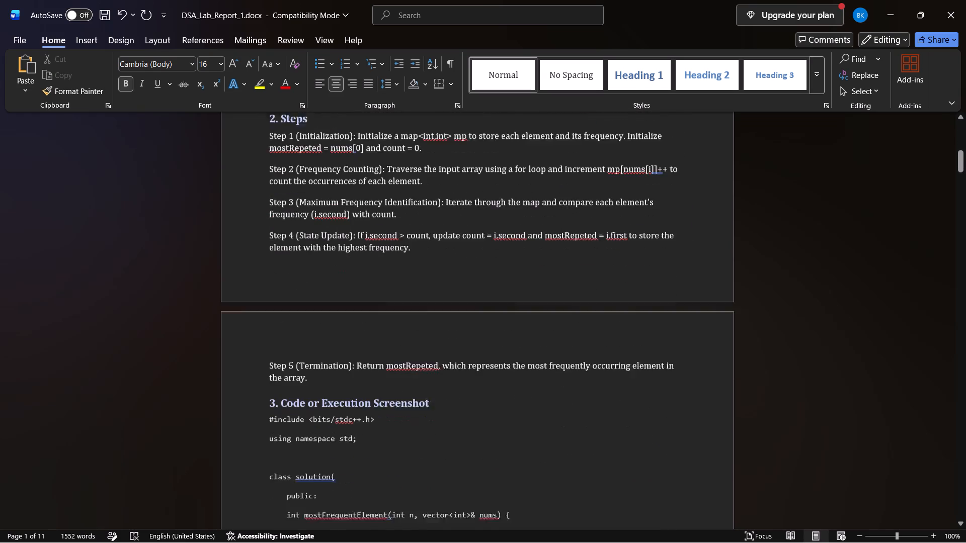
scroll(647, 376, "down", 1)
left_click(529, 287)
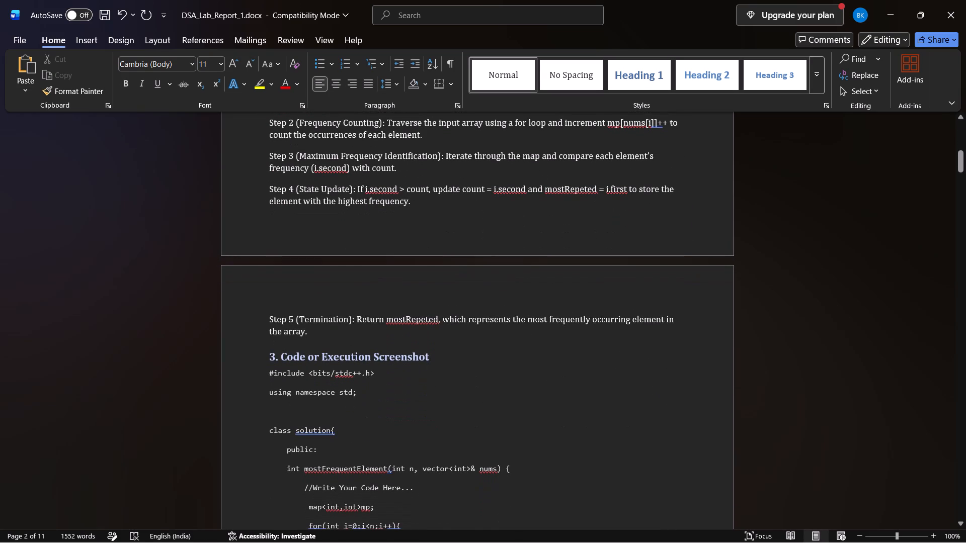
left_click(272, 319)
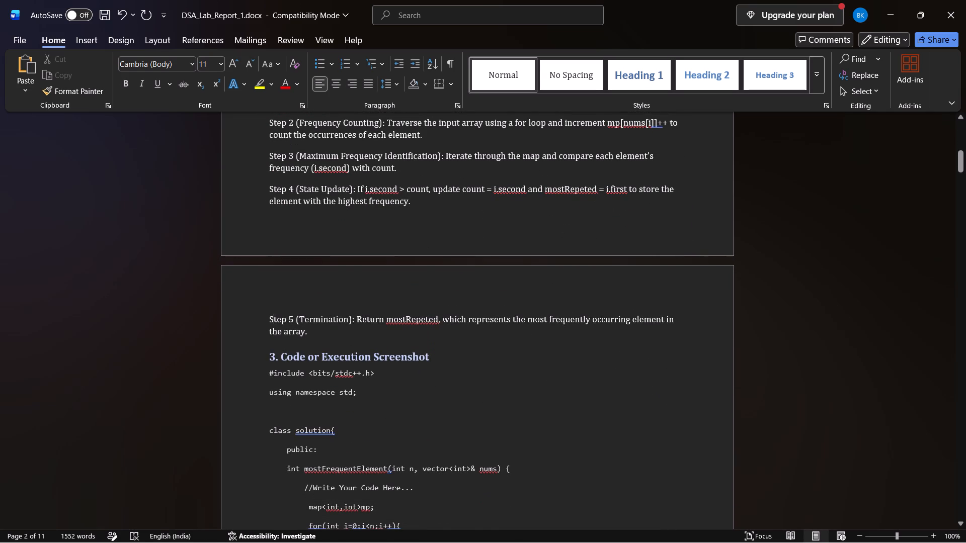
left_click(266, 320)
key("ctrl+v")
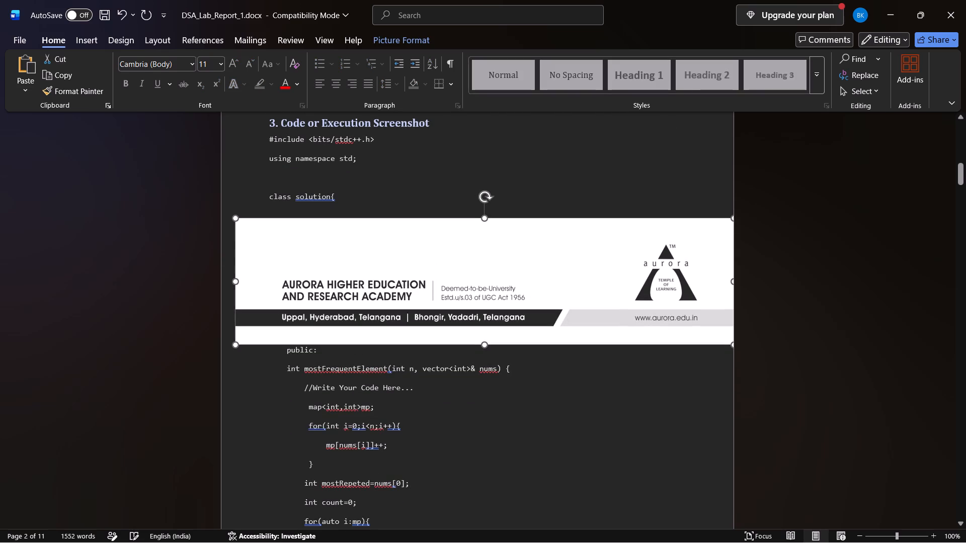
scroll(317, 303, "up", 1)
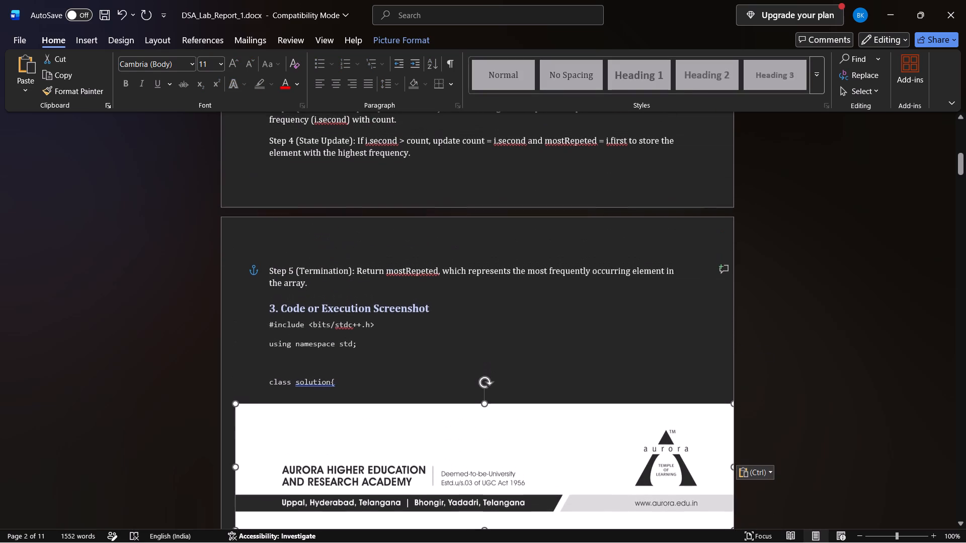
left_click_drag(454, 438, 453, 282)
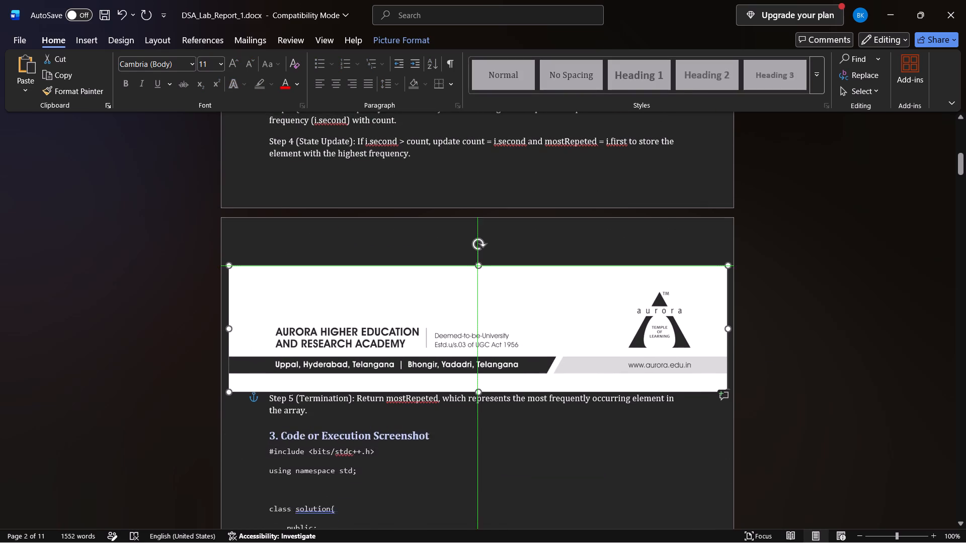
left_click_drag(453, 282, 438, 254)
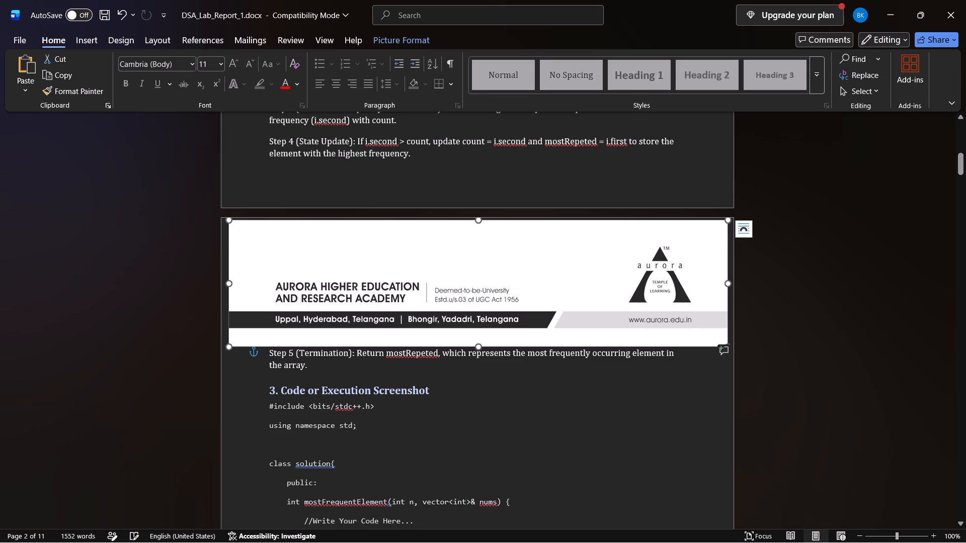
Paste the letterhead picture before the first program's closing braces and position it along the top edge of the third page.
scroll(454, 199, "up", 2)
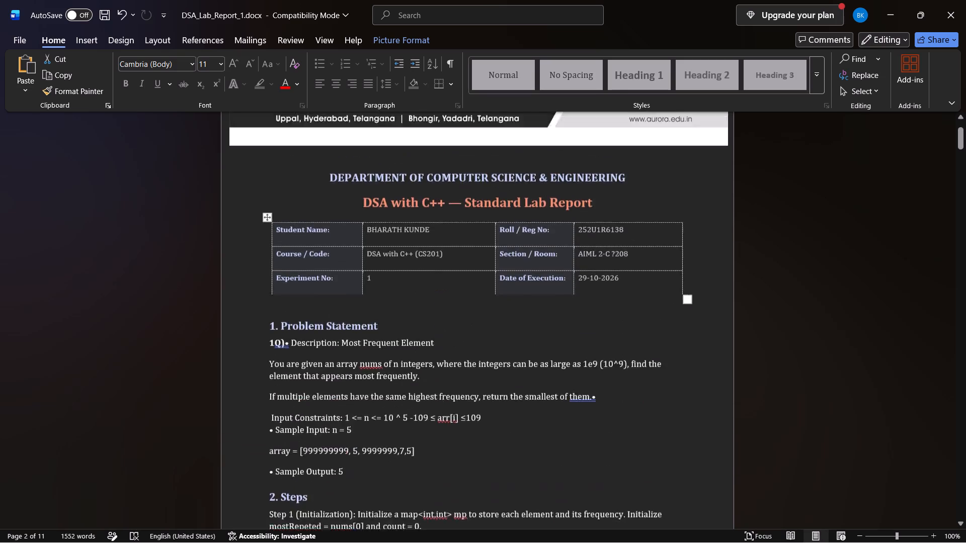
scroll(454, 199, "up", 1)
scroll(454, 199, "down", 3)
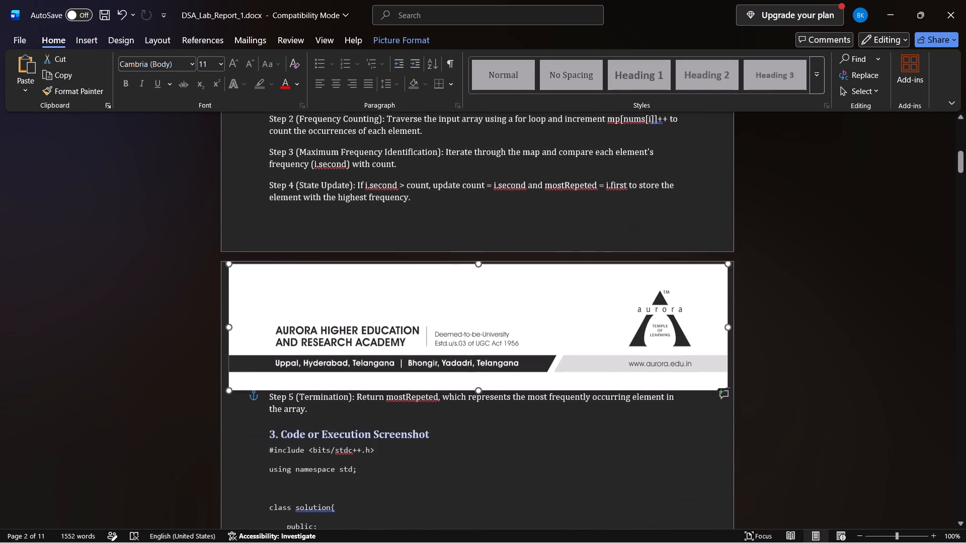
scroll(454, 199, "down", 1)
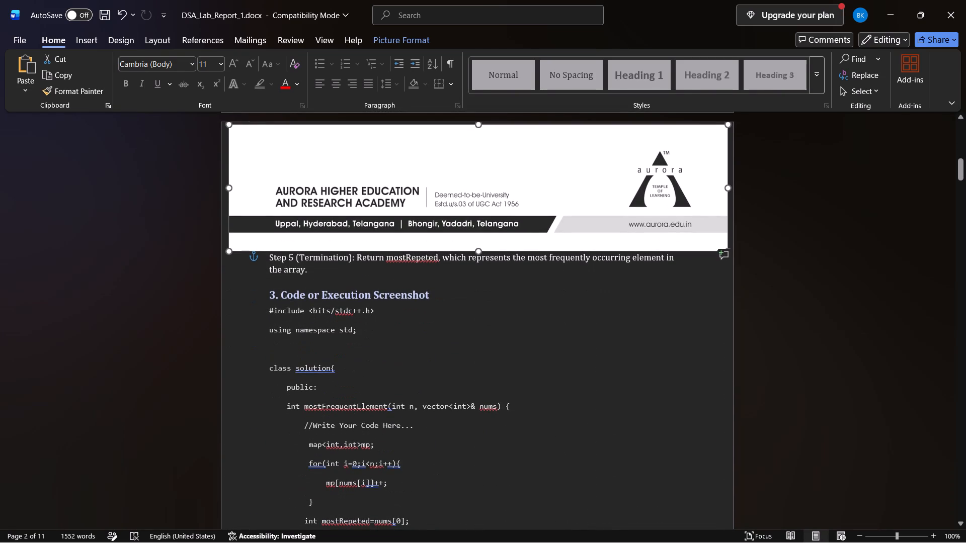
scroll(453, 260, "down", 2)
left_click(405, 300)
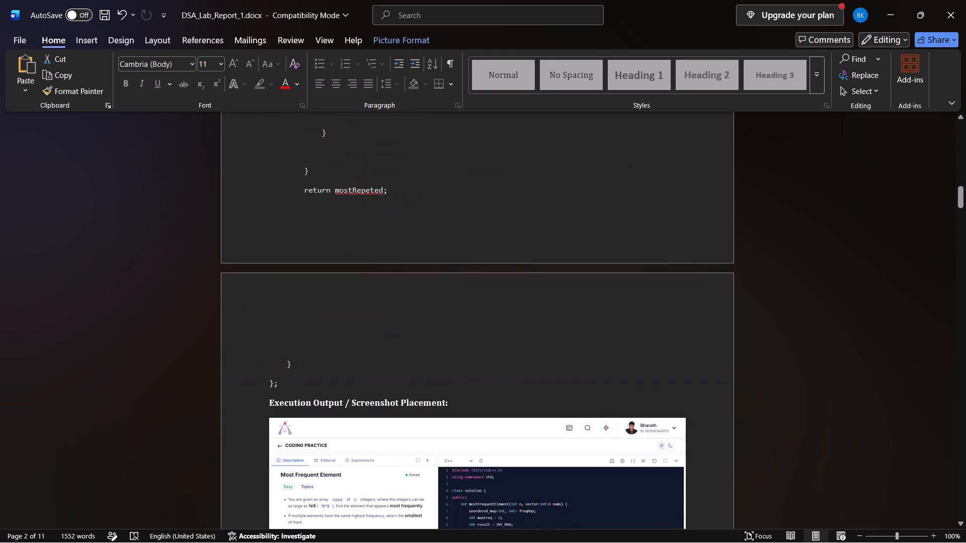
key("ctrl+v")
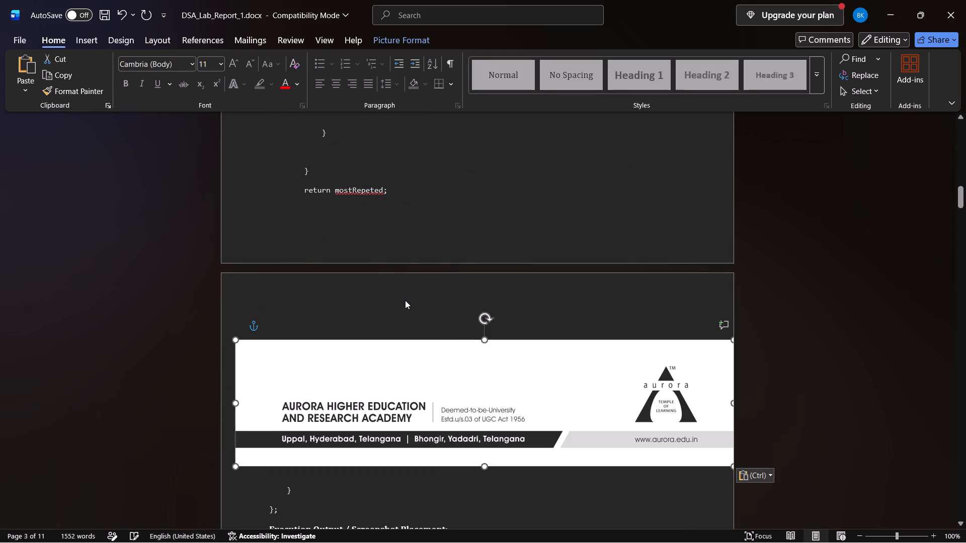
left_click_drag(472, 366, 464, 302)
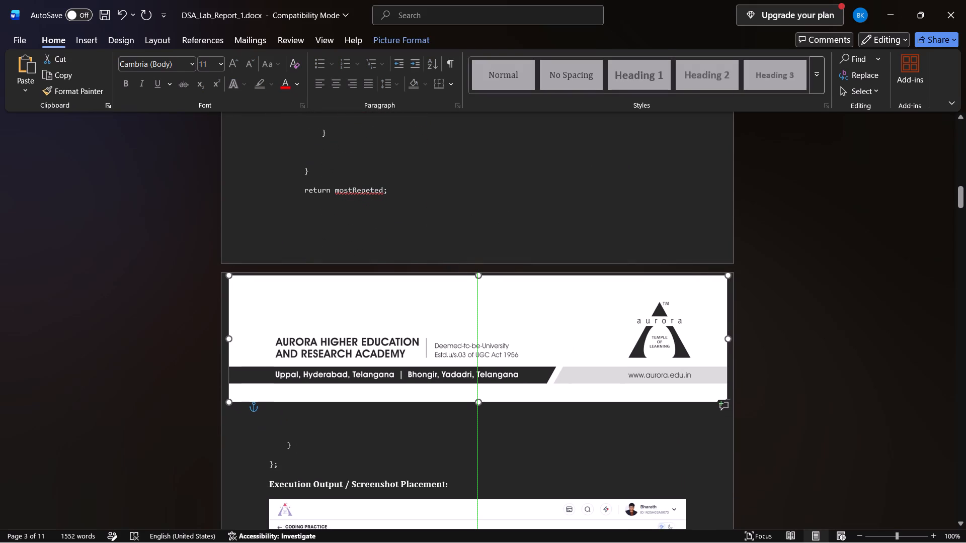
left_click_drag(464, 302, 467, 304)
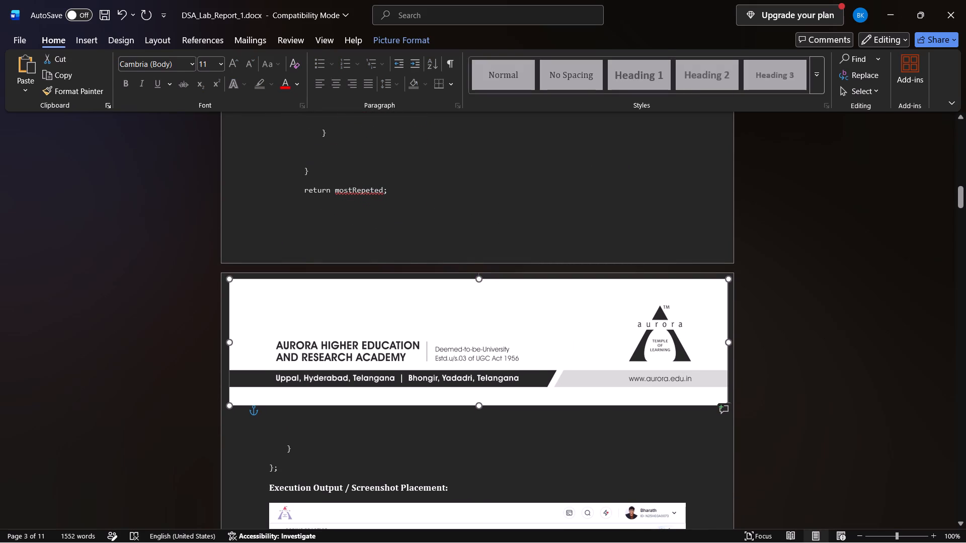
left_click_drag(467, 304, 465, 304)
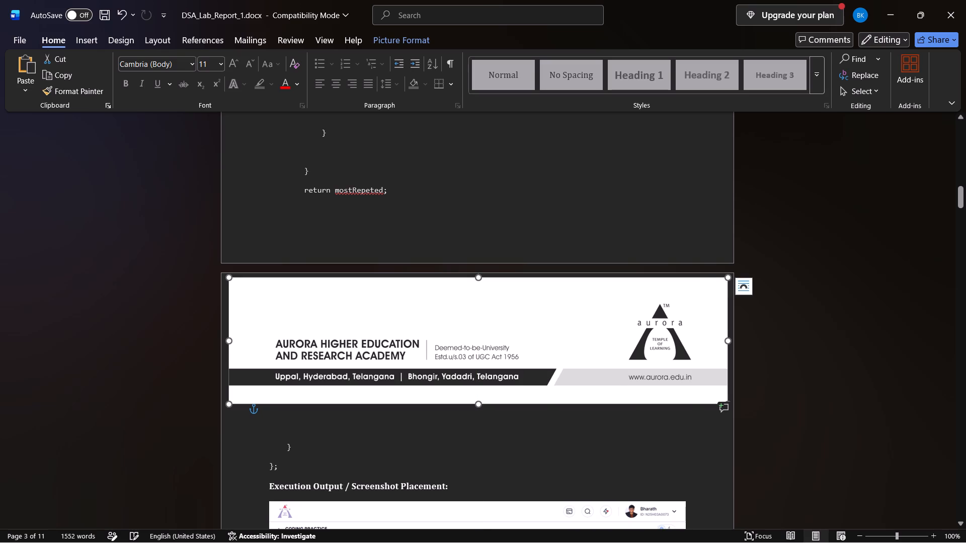
left_click_drag(489, 303, 508, 281)
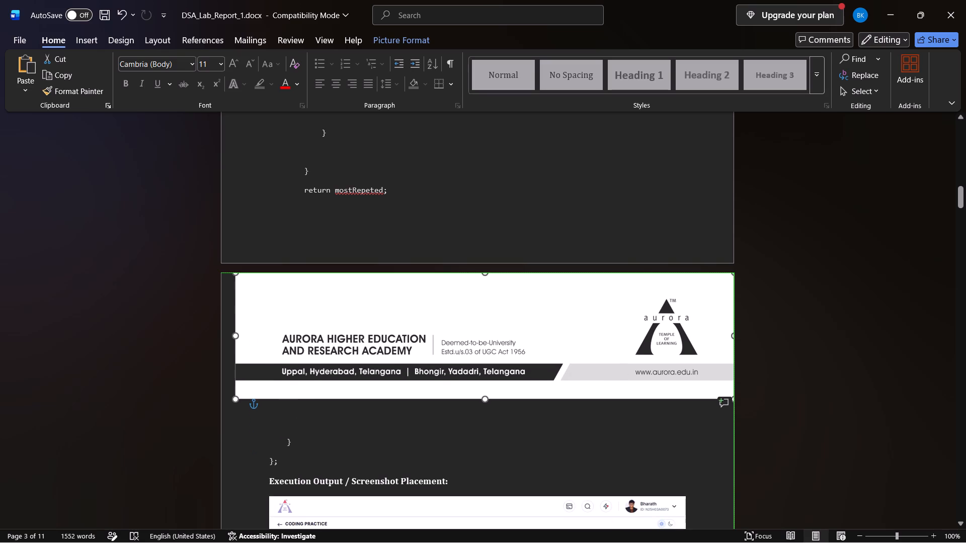
left_click_drag(508, 281, 492, 286)
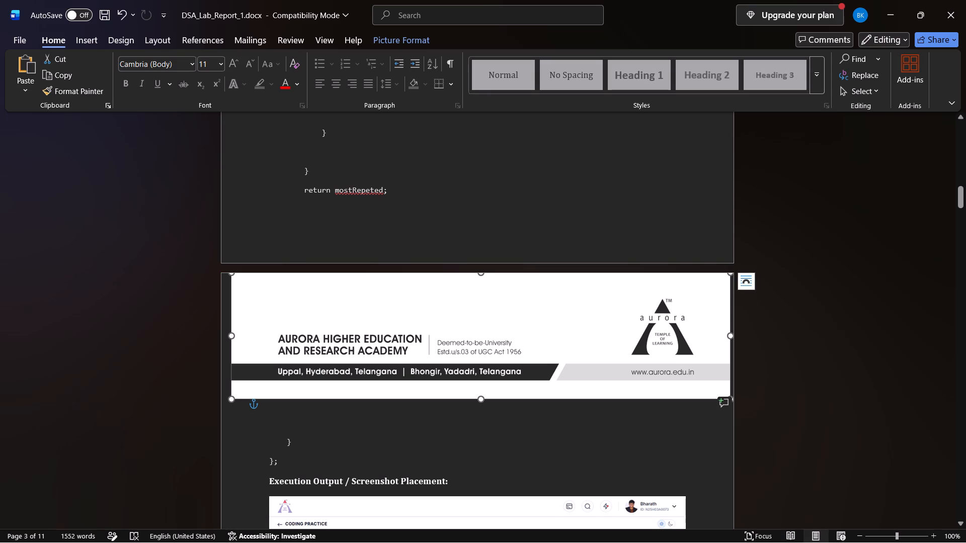
Stretch the third page's letterhead sideways so it spans the full page width.
left_click_drag(233, 336, 222, 336)
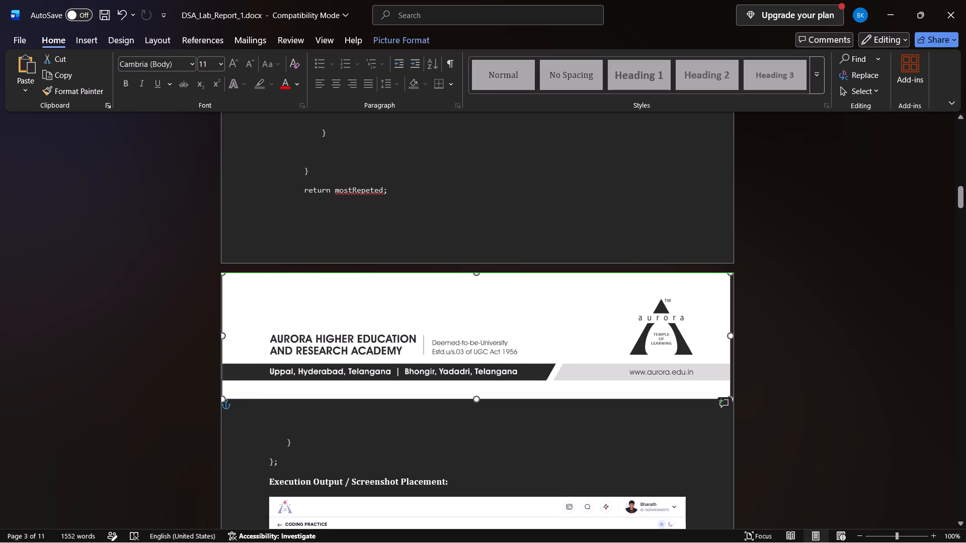
left_click_drag(222, 336, 222, 337)
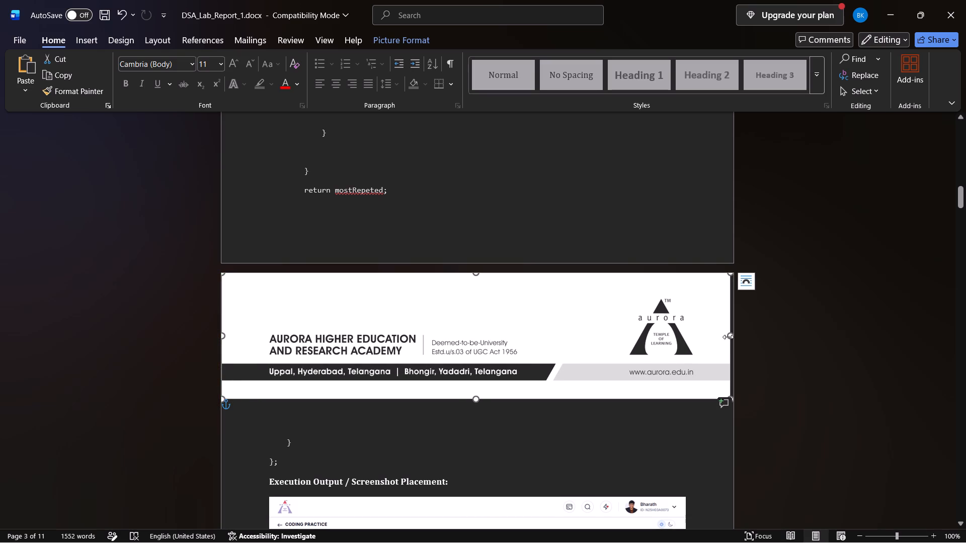
left_click_drag(729, 337, 734, 336)
Paste the letterhead picture above the Problem Statement heading of question 2 and position it along the top edge of the fourth page.
scroll(616, 368, "down", 2)
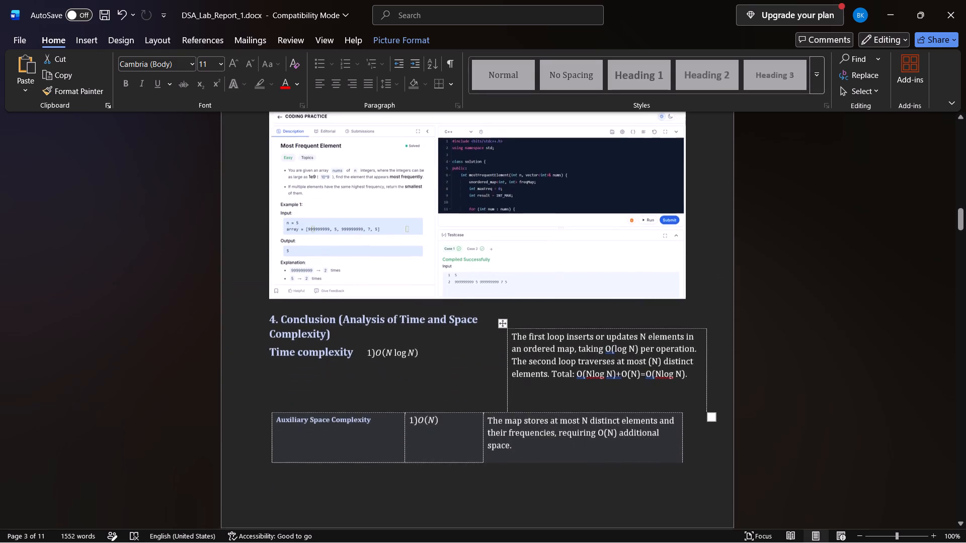
scroll(616, 368, "down", 1)
scroll(616, 368, "up", 2)
scroll(616, 368, "down", 1)
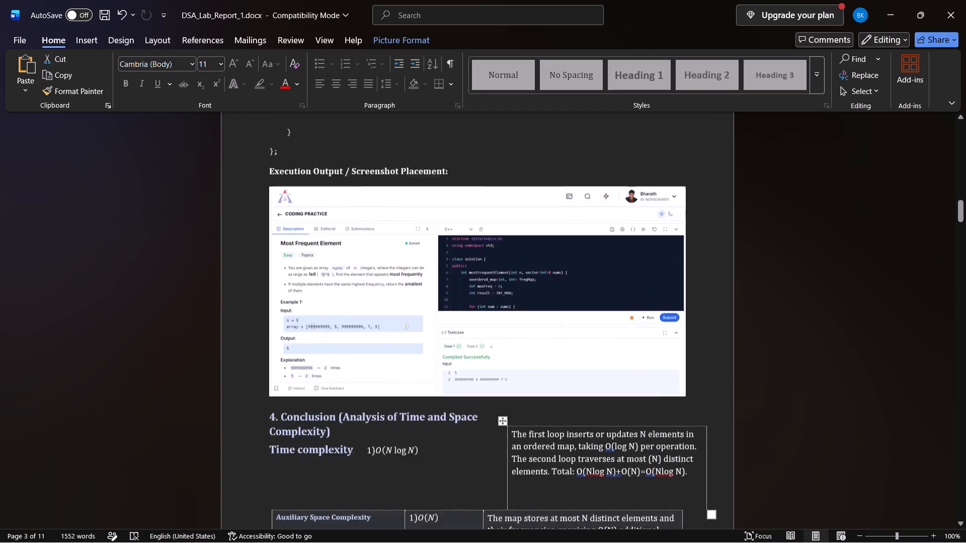
scroll(616, 368, "down", 1)
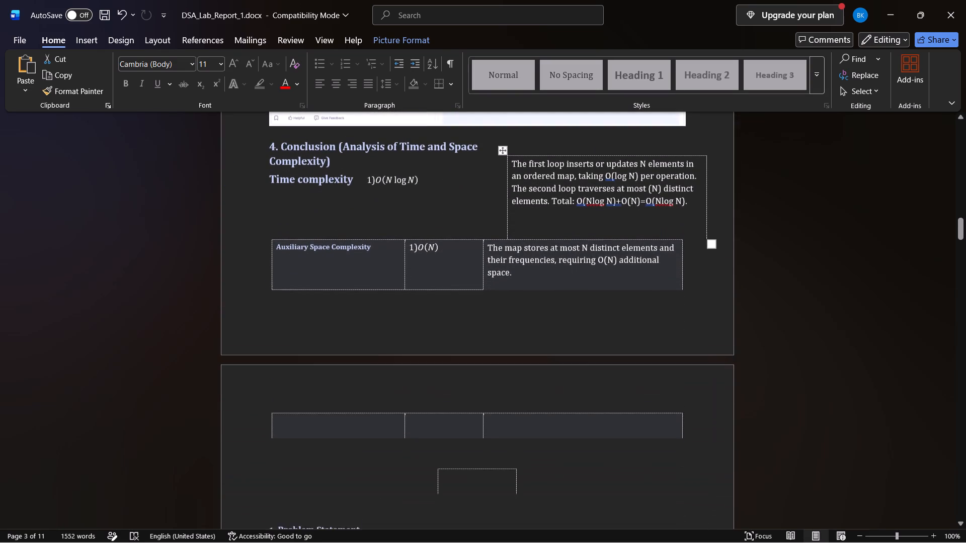
left_click(497, 385)
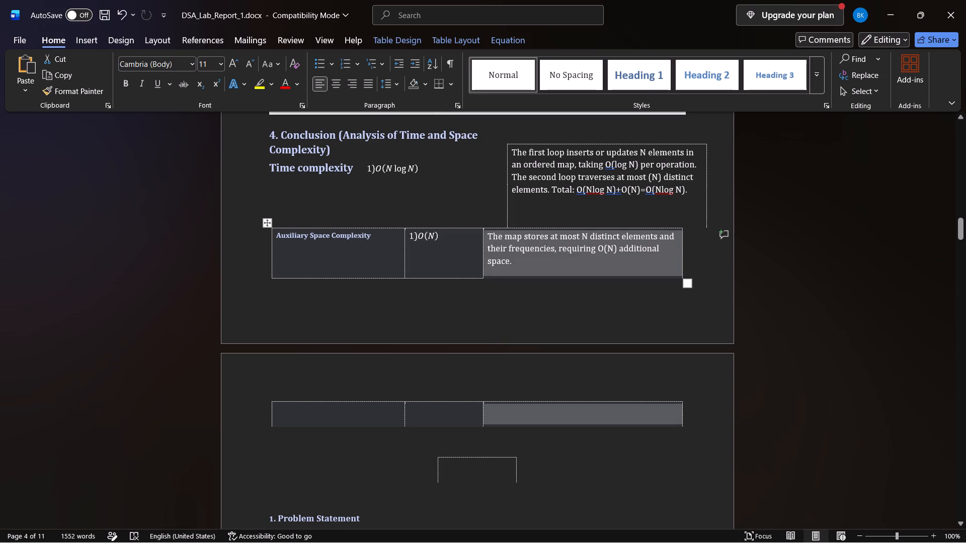
left_click(411, 377)
left_click(395, 499)
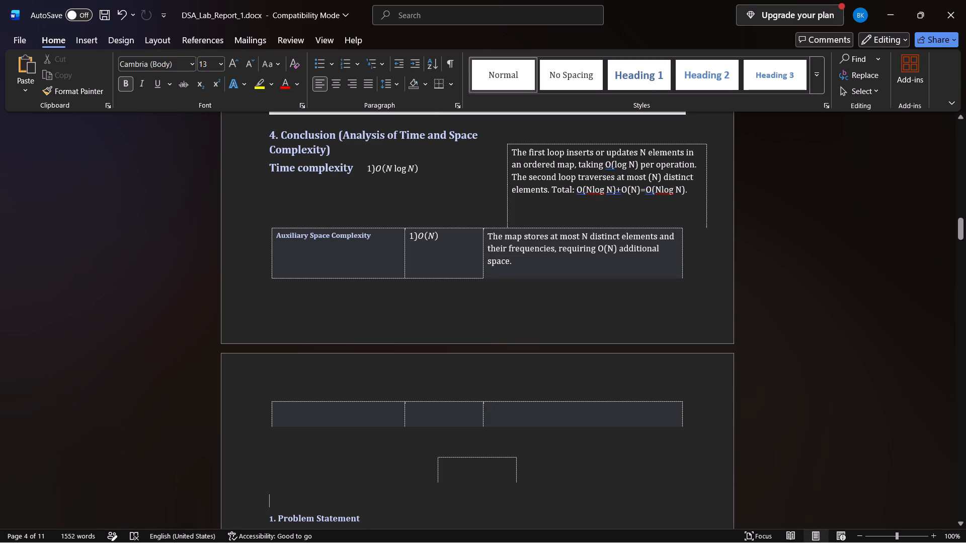
key("ctrl+v")
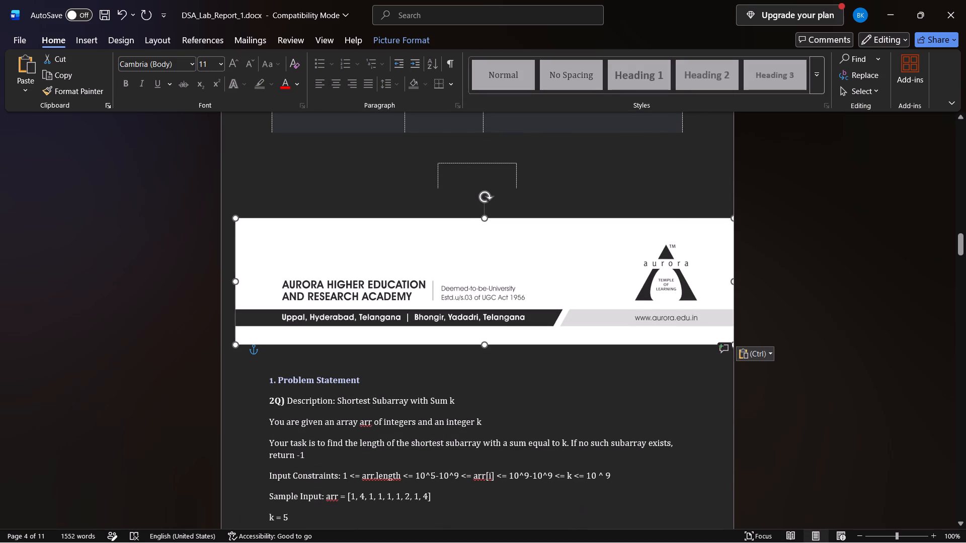
left_click_drag(481, 256, 487, 159)
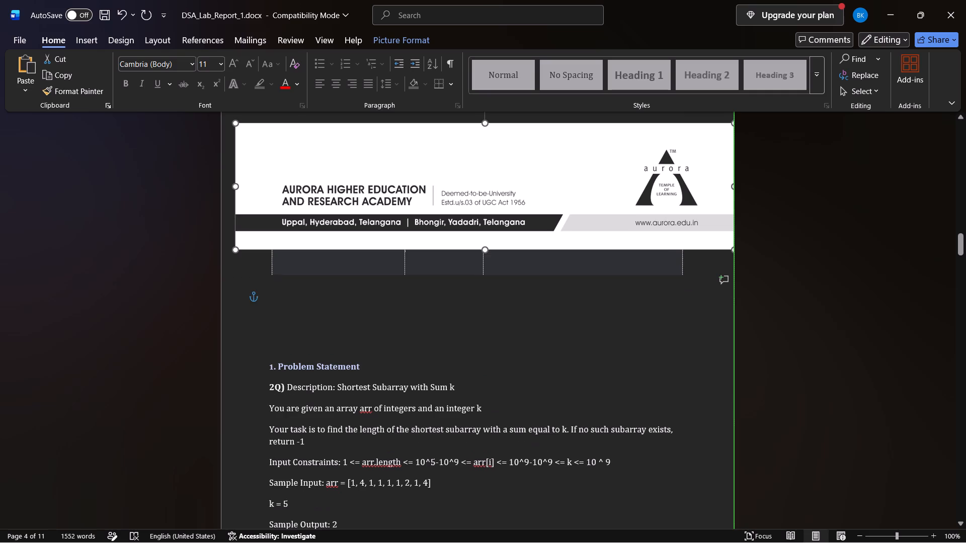
left_click_drag(487, 159, 484, 139)
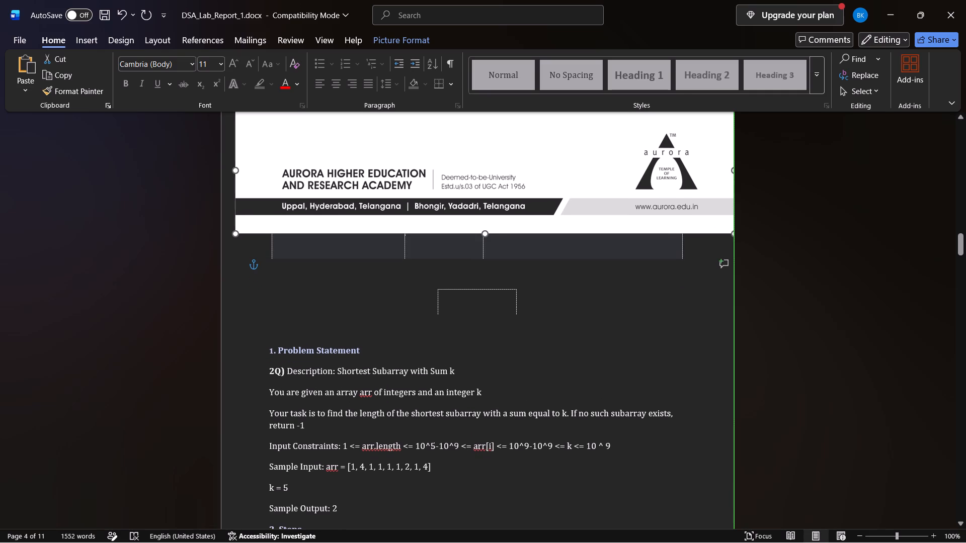
left_click_drag(484, 139, 484, 141)
scroll(484, 141, "up", 1)
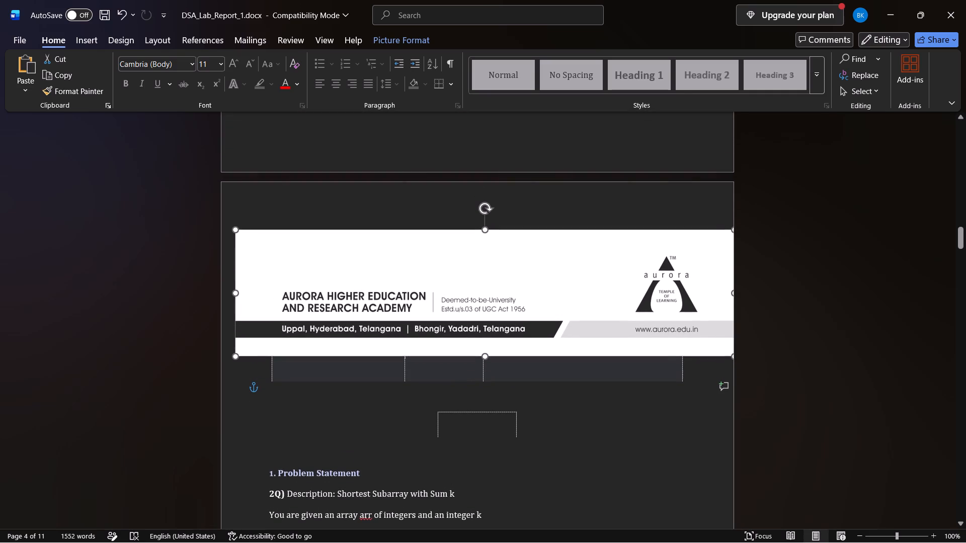
left_click_drag(477, 268, 473, 219)
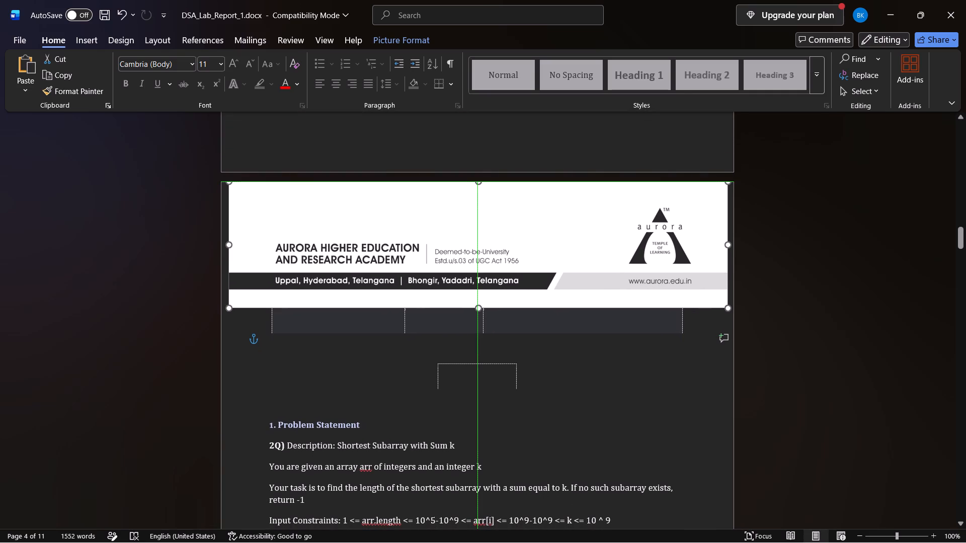
left_click_drag(473, 219, 468, 222)
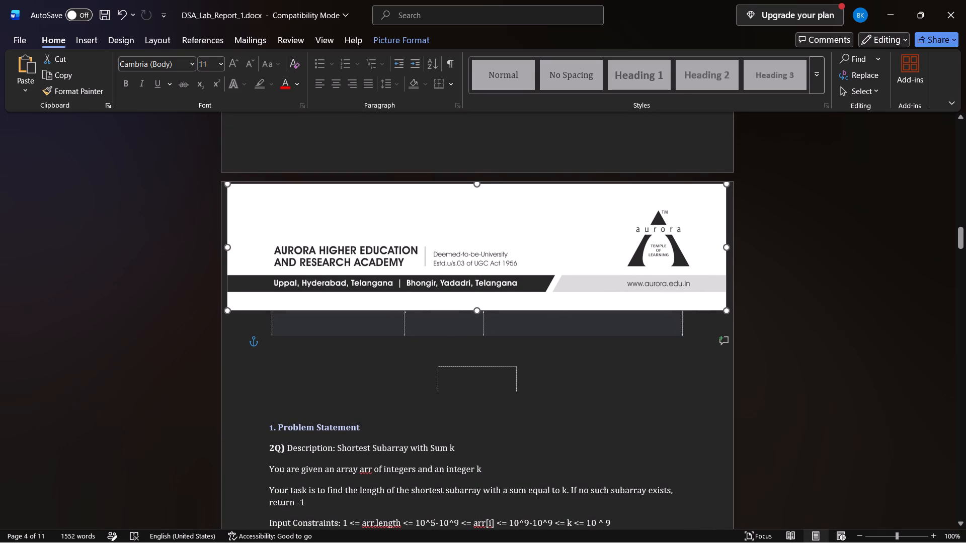
left_click_drag(468, 222, 469, 221)
Stretch the fourth page's letterhead sideways to both page edges.
left_click_drag(226, 247, 221, 247)
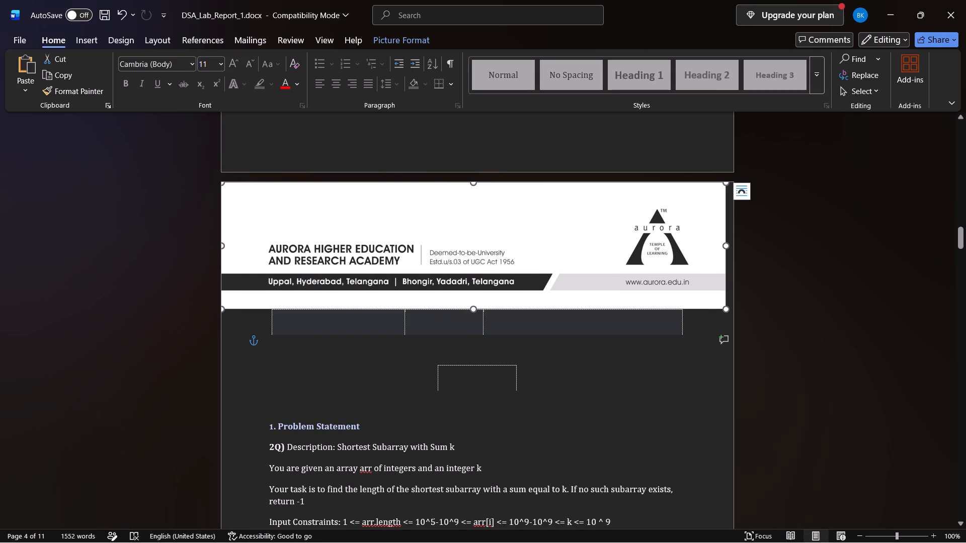
left_click_drag(723, 247, 735, 246)
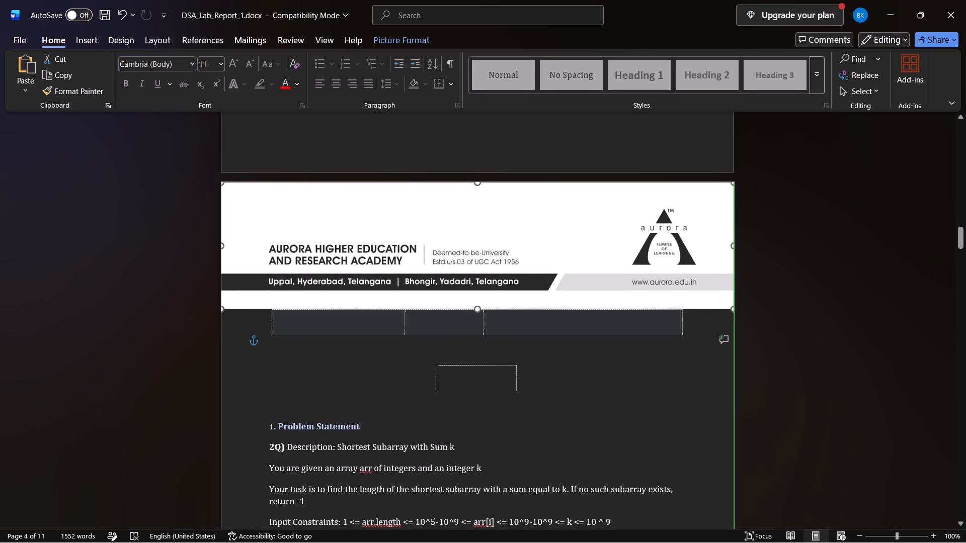
left_click_drag(735, 246, 734, 246)
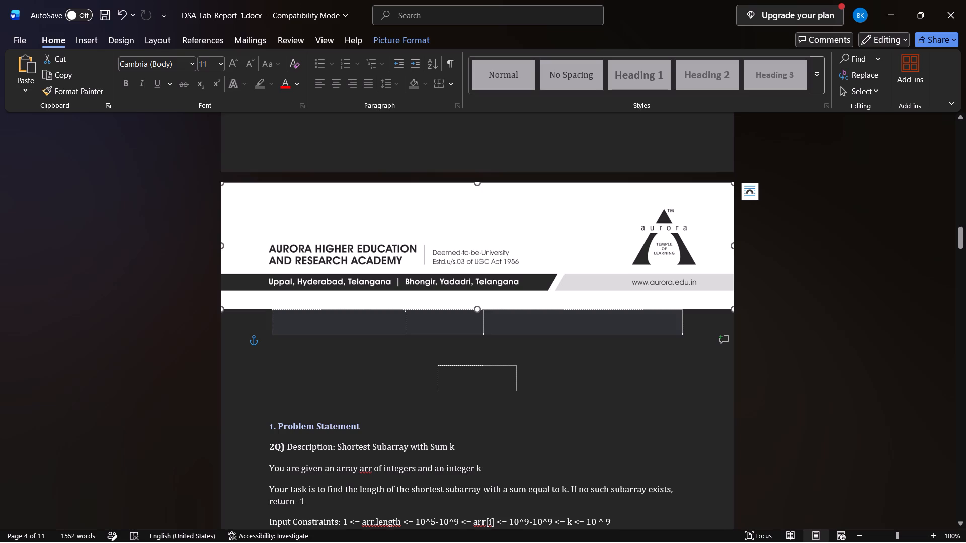
Paste the letterhead picture at Step 6 (Termination) and position it along the top edge of the fifth page.
scroll(570, 253, "up", 2)
scroll(570, 253, "down", 3)
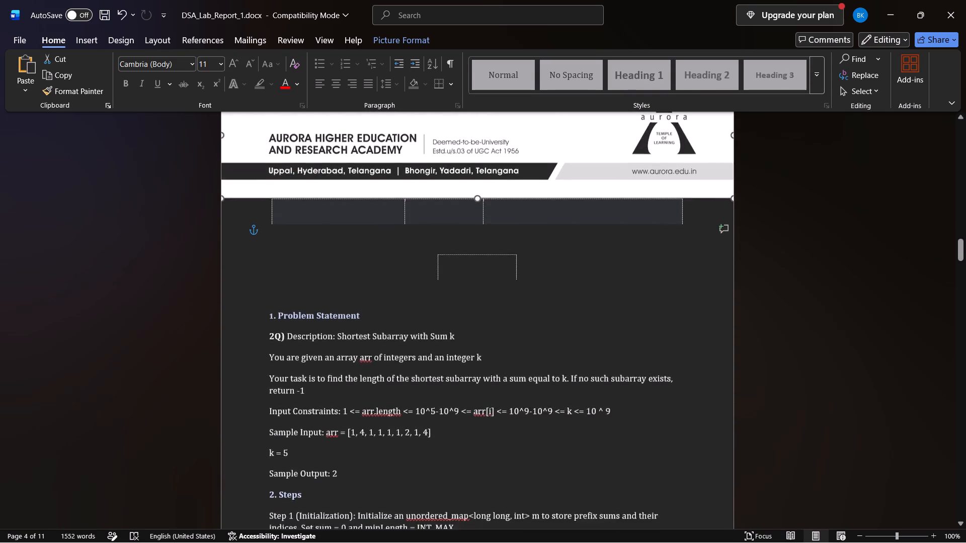
scroll(570, 253, "down", 3)
left_click(506, 267)
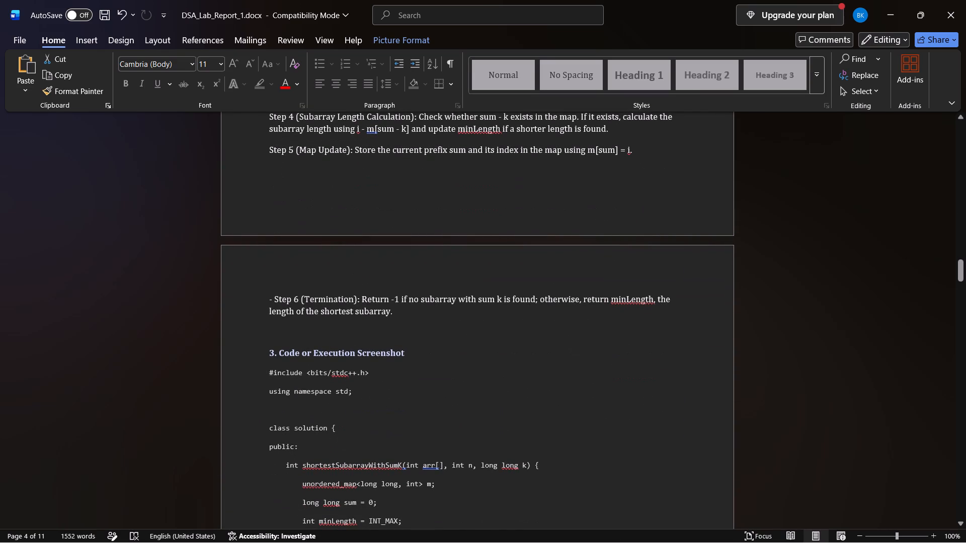
key("ctrl+v")
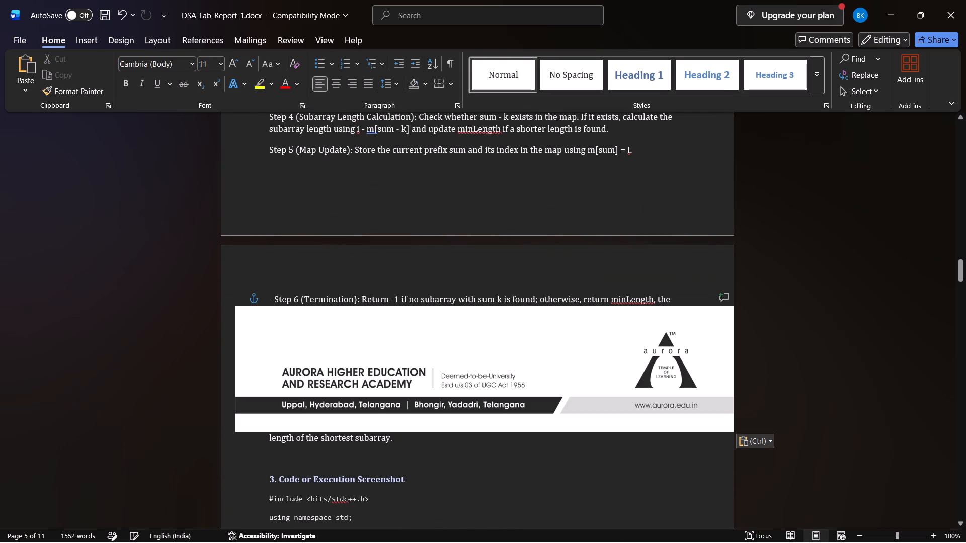
left_click_drag(463, 354, 459, 296)
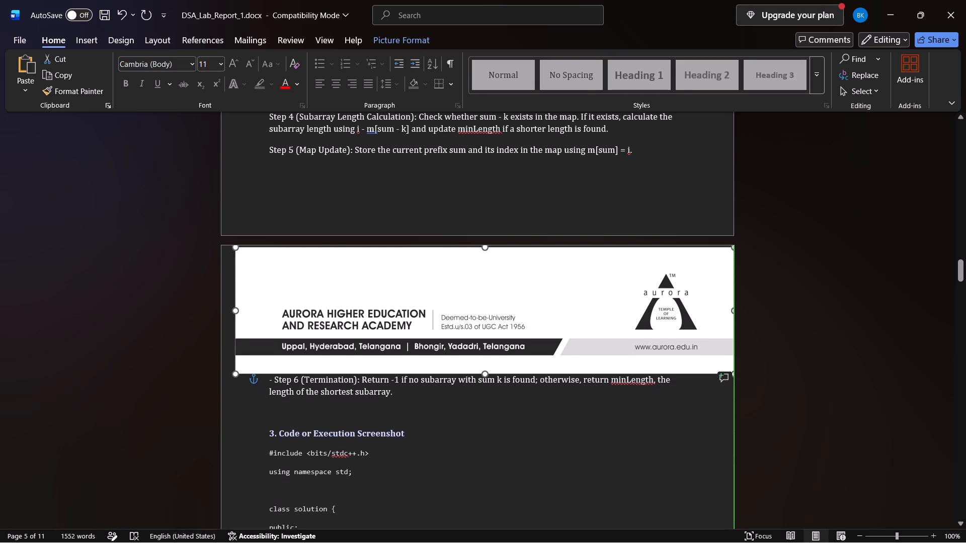
left_click_drag(459, 296, 457, 292)
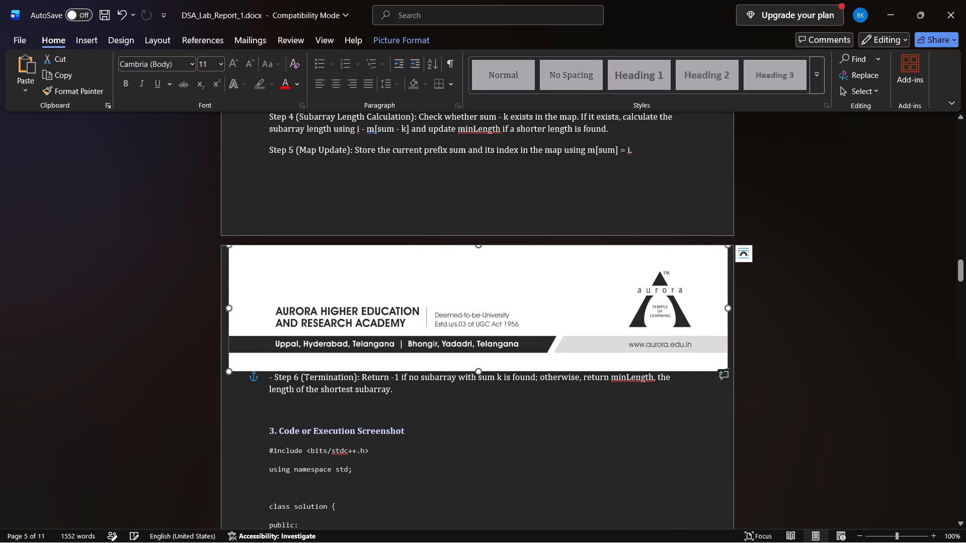
Stretch the fifth page's letterhead sideways to both page edges.
left_click_drag(229, 307, 218, 307)
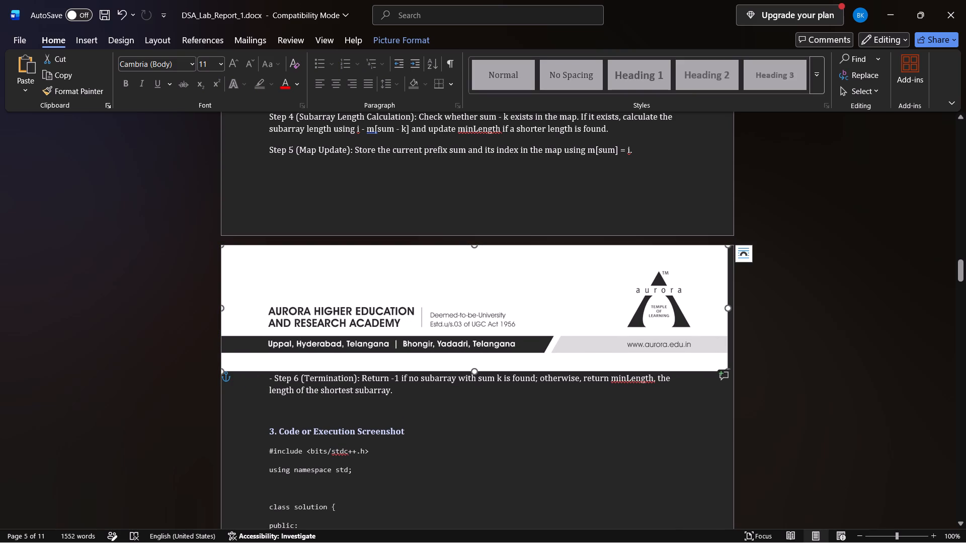
left_click_drag(727, 309, 737, 309)
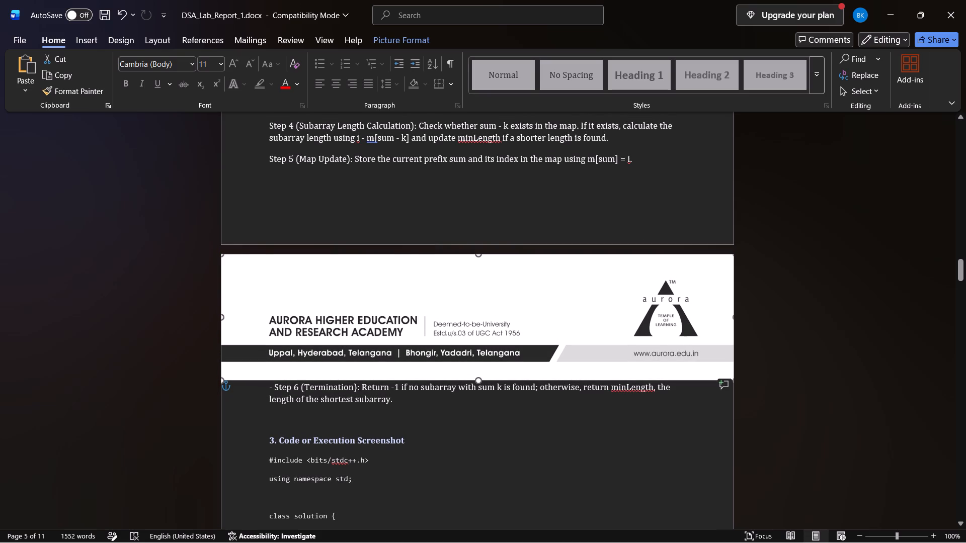
Paste the letterhead picture above the closing code lines of question 2 and position it along the top edge of the sixth page.
scroll(303, 320, "up", 3)
scroll(303, 320, "down", 7)
scroll(303, 320, "up", 2)
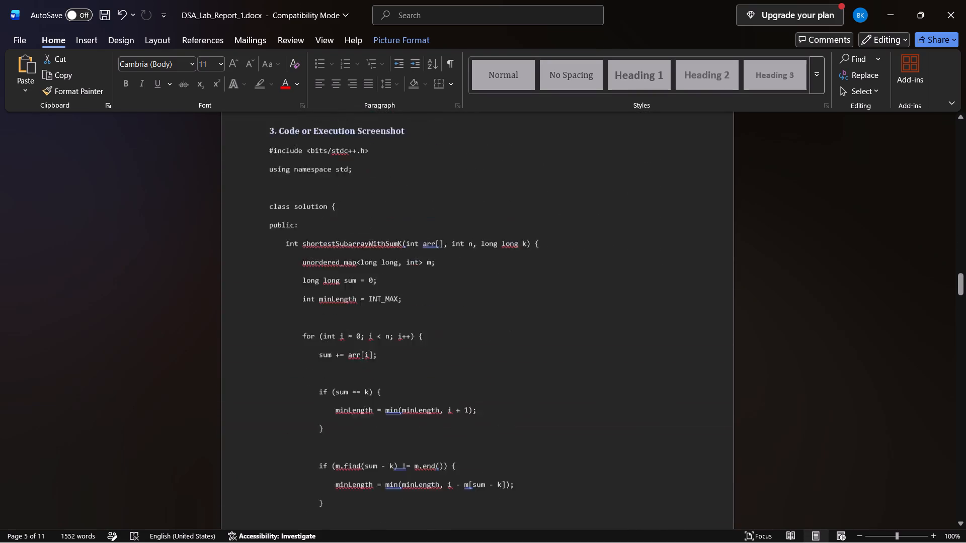
scroll(303, 320, "up", 1)
scroll(303, 320, "down", 4)
left_click(358, 451)
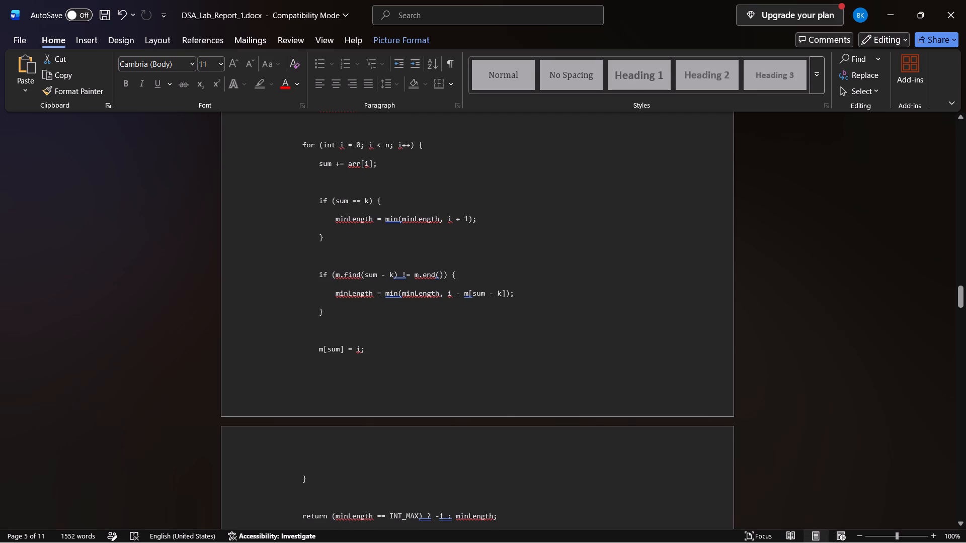
key("ctrl+v")
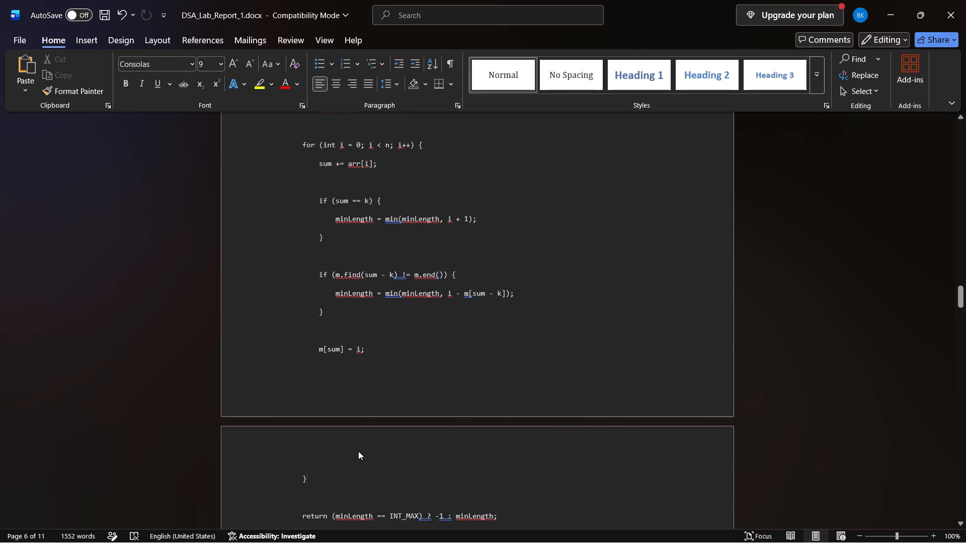
left_click_drag(439, 238, 435, 211)
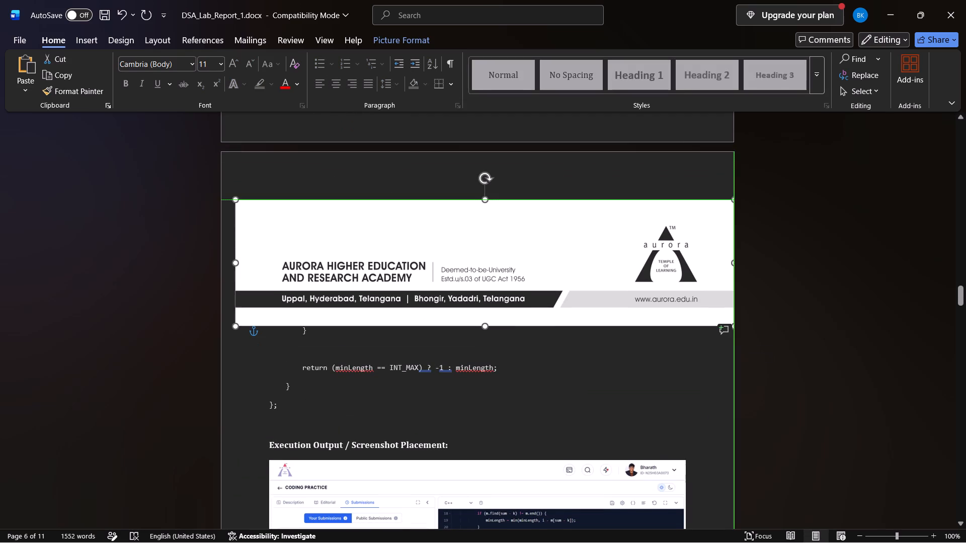
left_click_drag(435, 211, 435, 171)
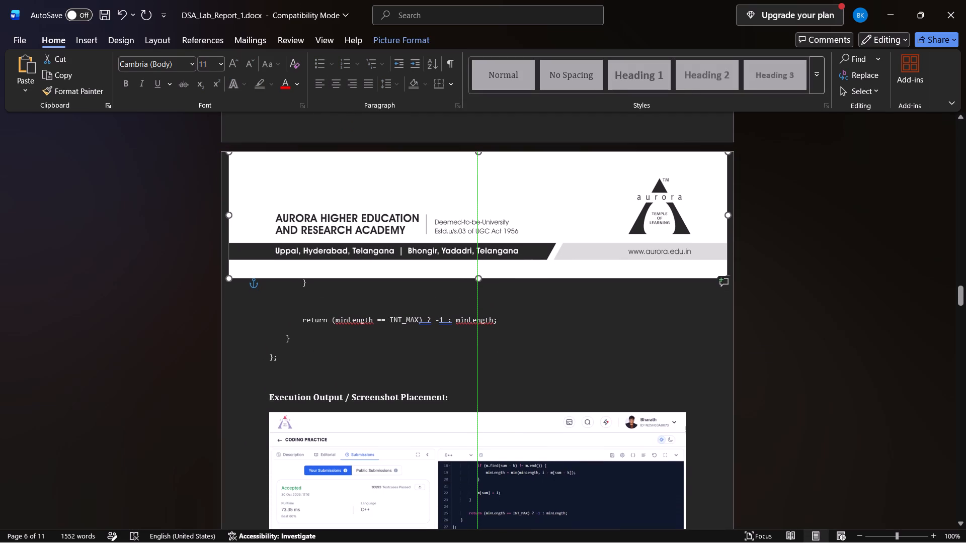
left_click_drag(435, 171, 442, 170)
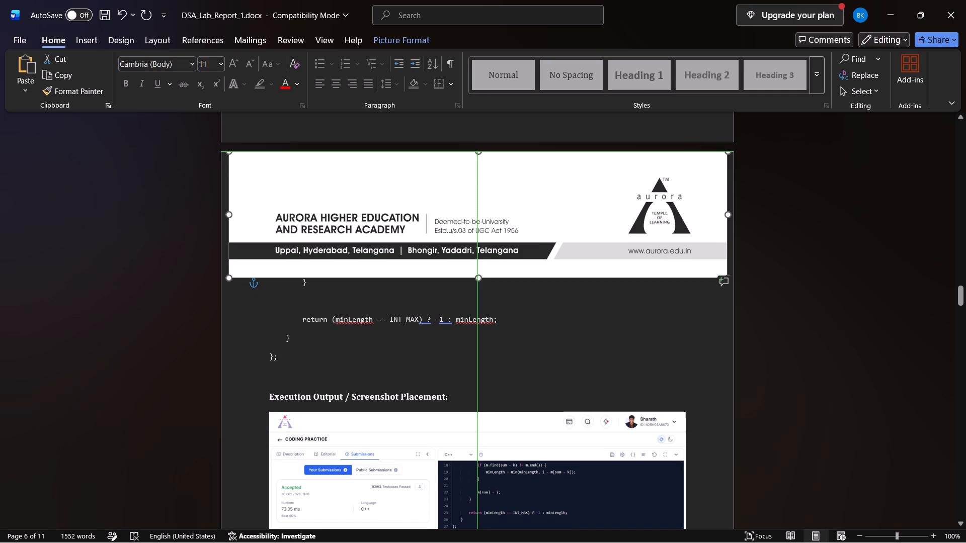
left_click_drag(442, 170, 442, 170)
Stretch the sixth page's letterhead sideways to both page edges.
left_click_drag(230, 216, 222, 215)
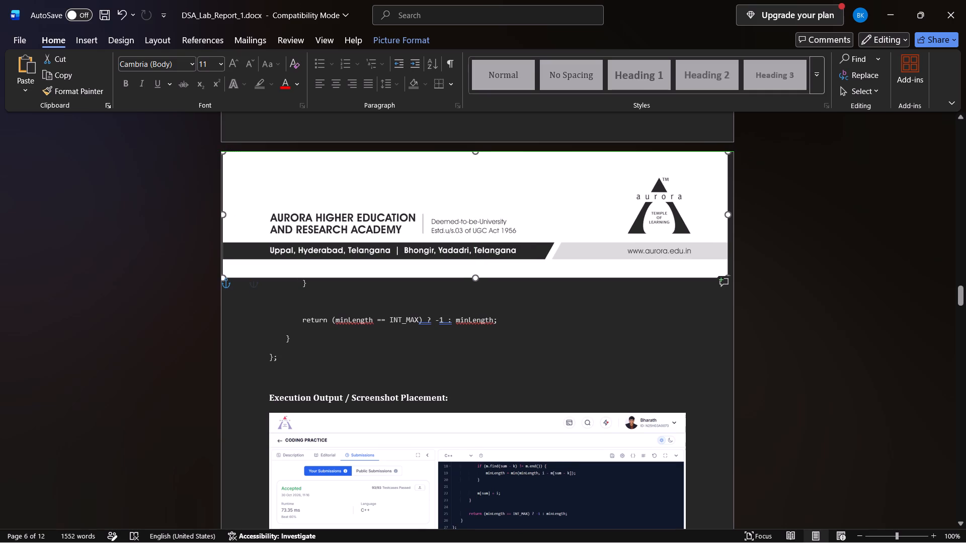
left_click_drag(222, 215, 222, 214)
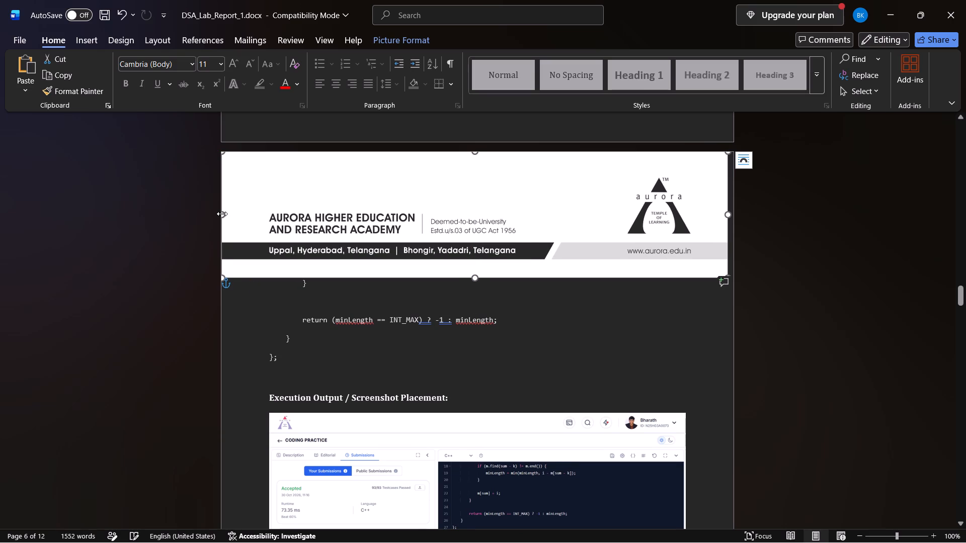
left_click(729, 216)
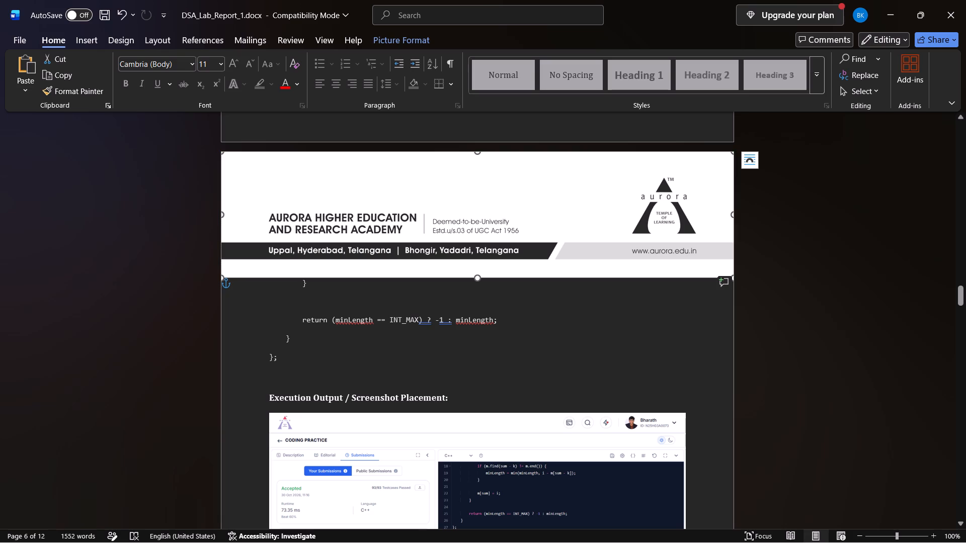
Stretch the first page's letterhead sideways to both page edges.
scroll(590, 253, "up", 9)
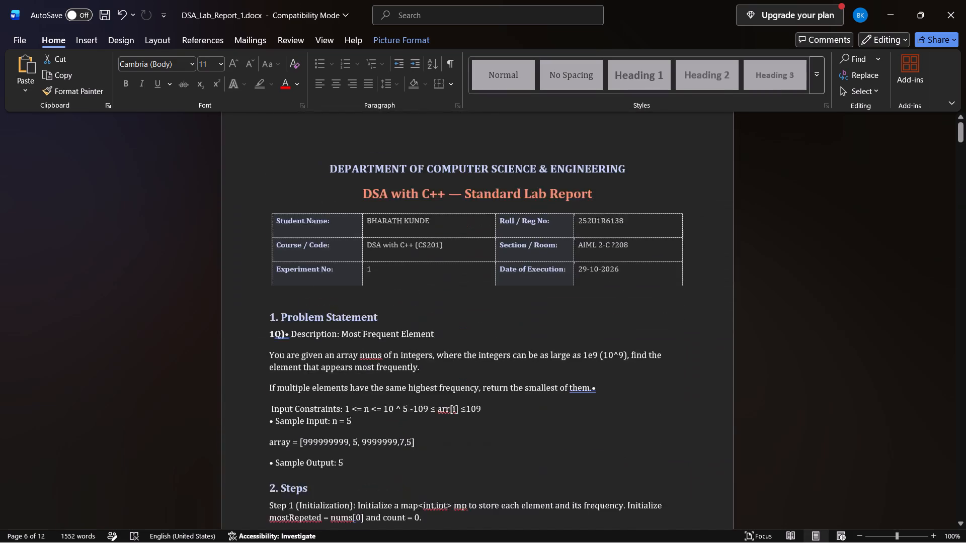
scroll(590, 253, "up", 2)
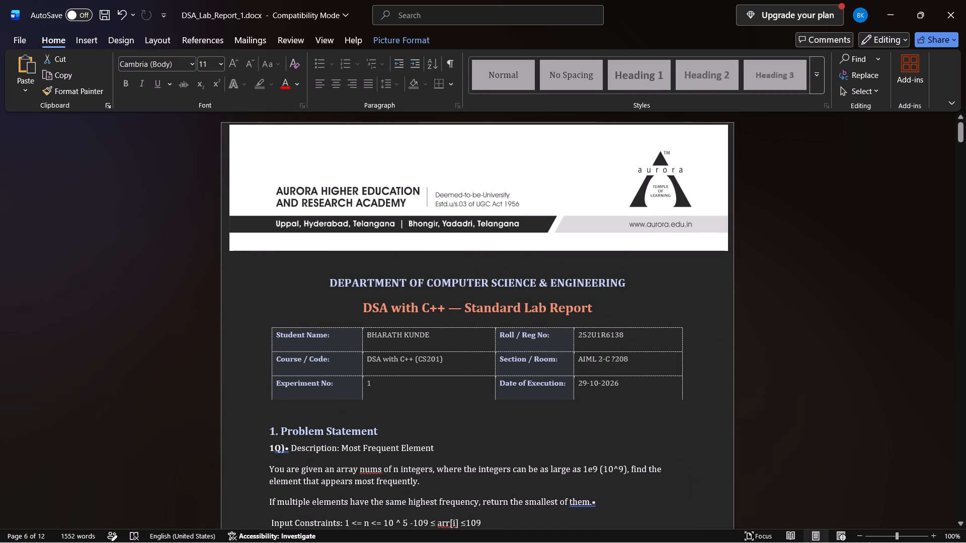
left_click(230, 184)
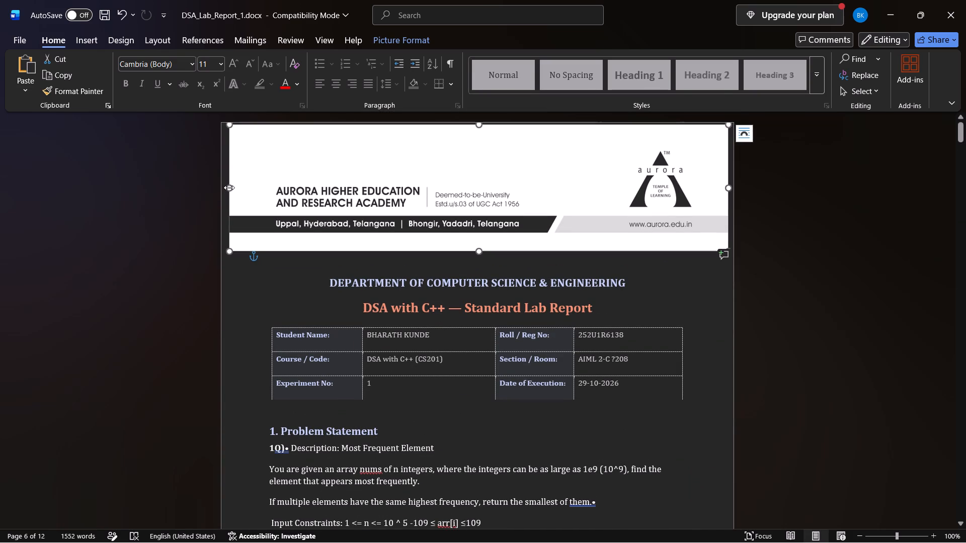
left_click_drag(229, 188, 220, 189)
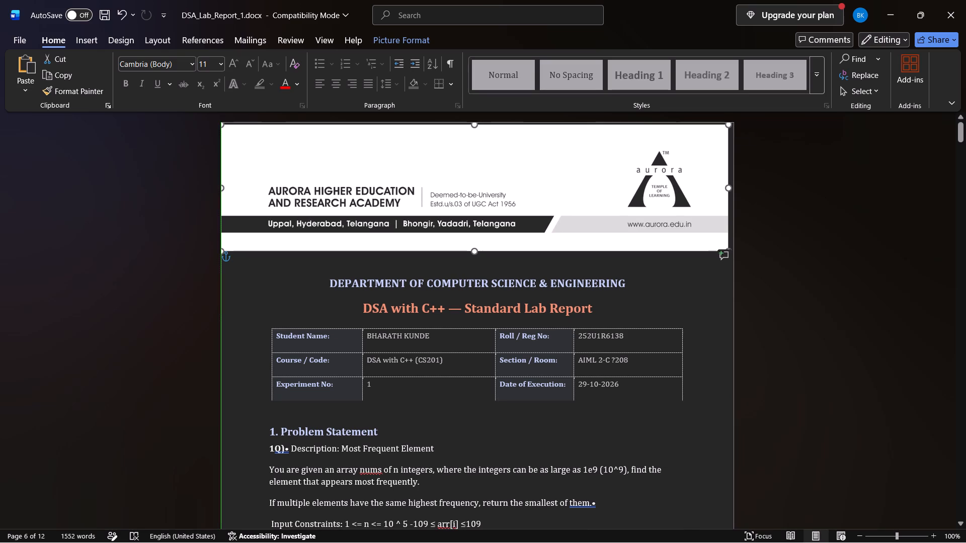
left_click_drag(220, 189, 221, 189)
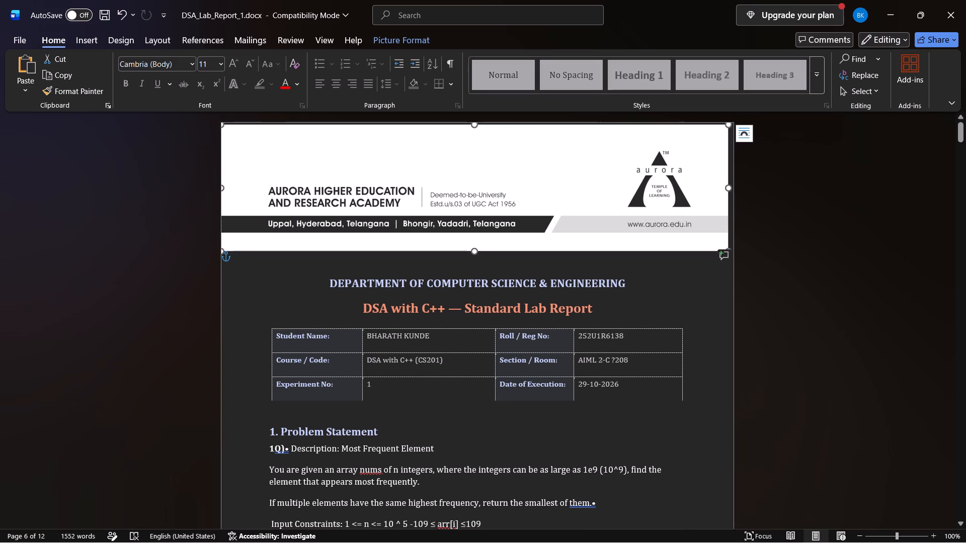
left_click_drag(728, 187, 739, 188)
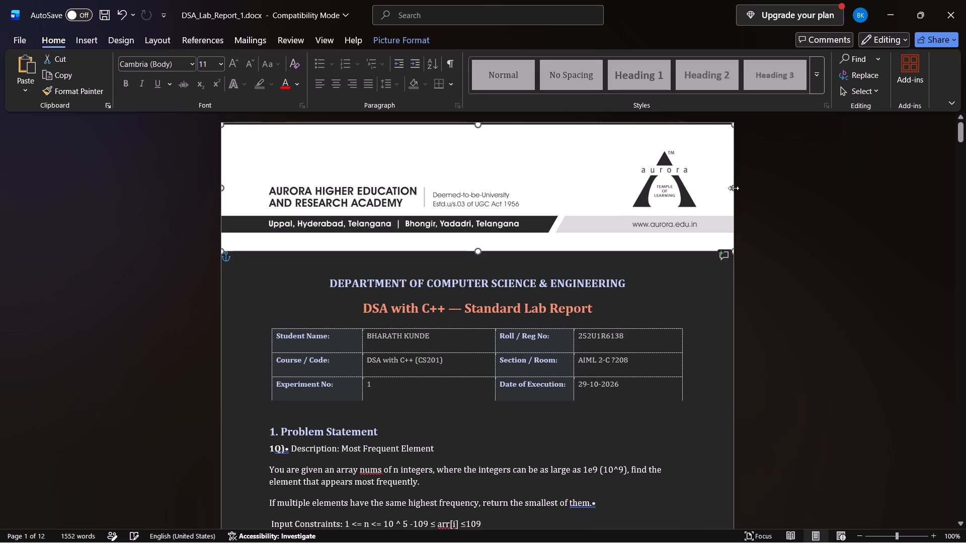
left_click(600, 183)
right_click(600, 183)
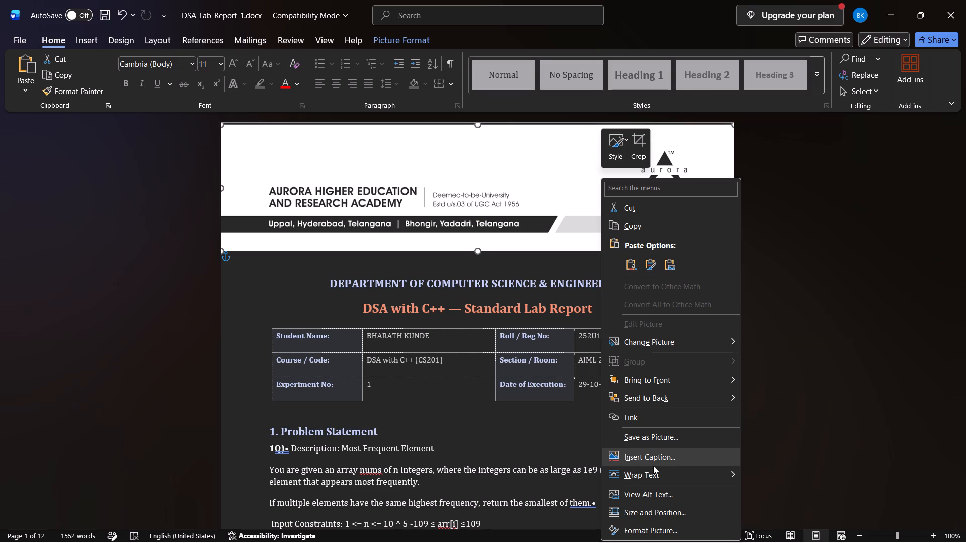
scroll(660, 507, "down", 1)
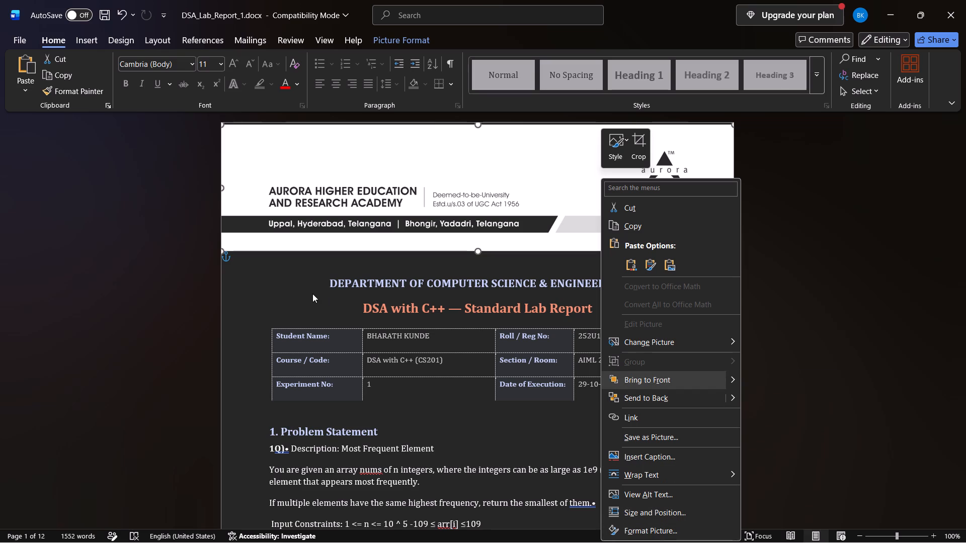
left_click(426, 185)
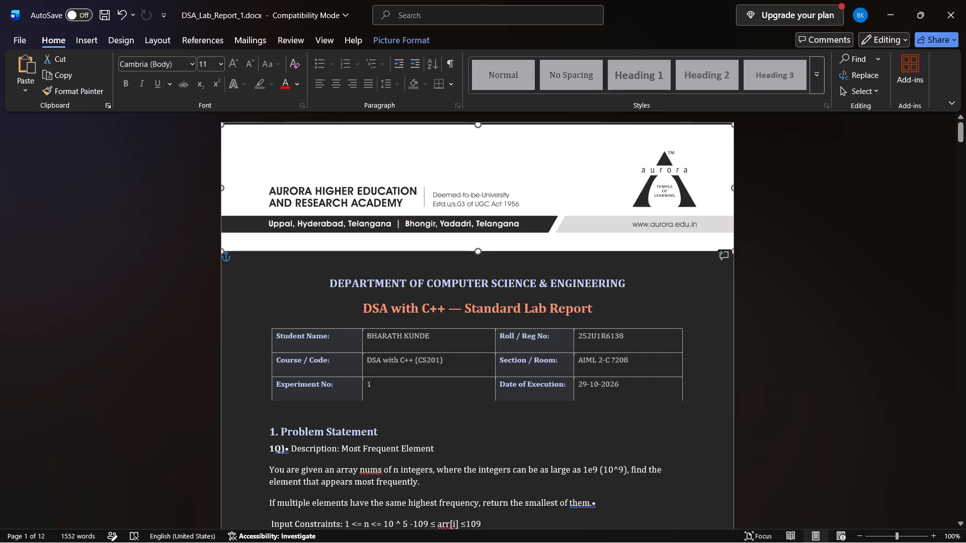
Set the first page's letterhead to Fix Position on Page and move it flush with the page's top edge.
right_click(426, 185)
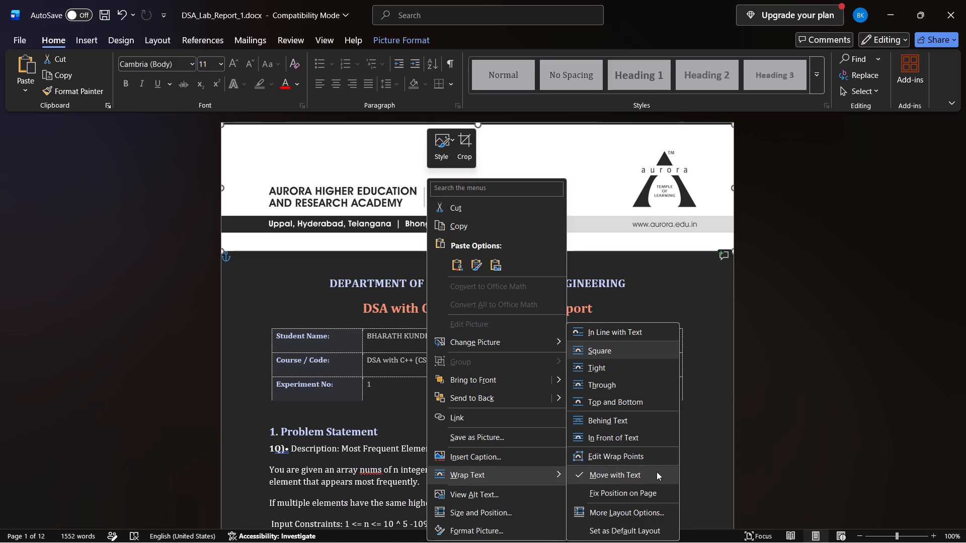
left_click(639, 490)
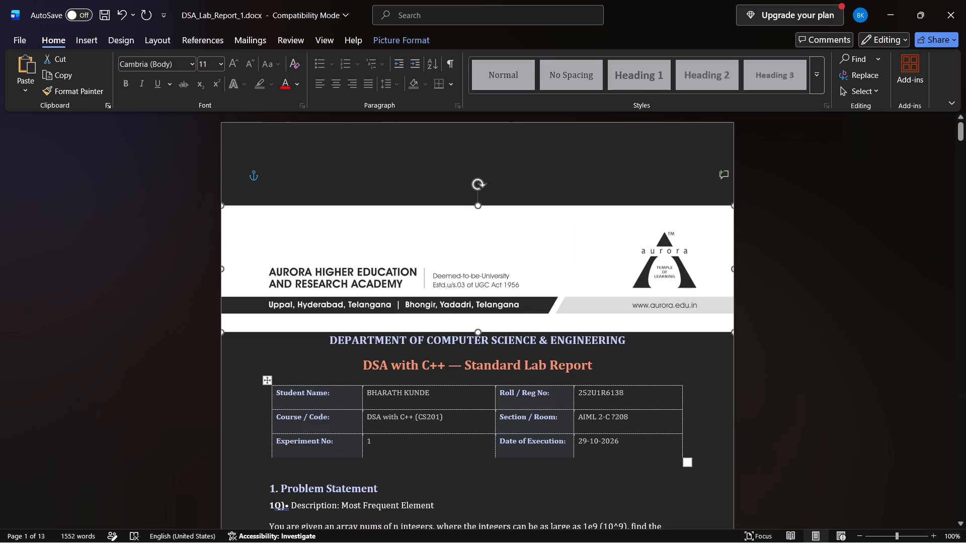
left_click_drag(461, 237, 469, 151)
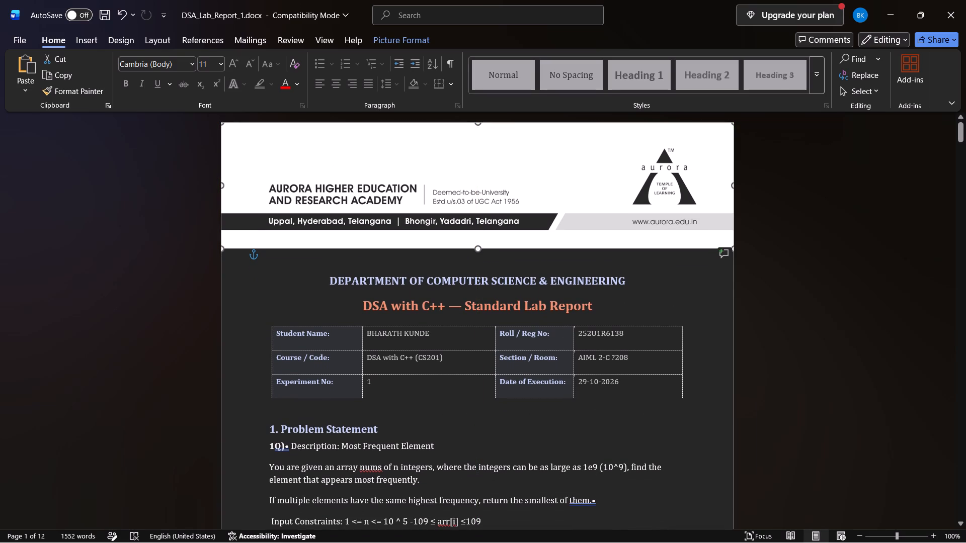
right_click(469, 151)
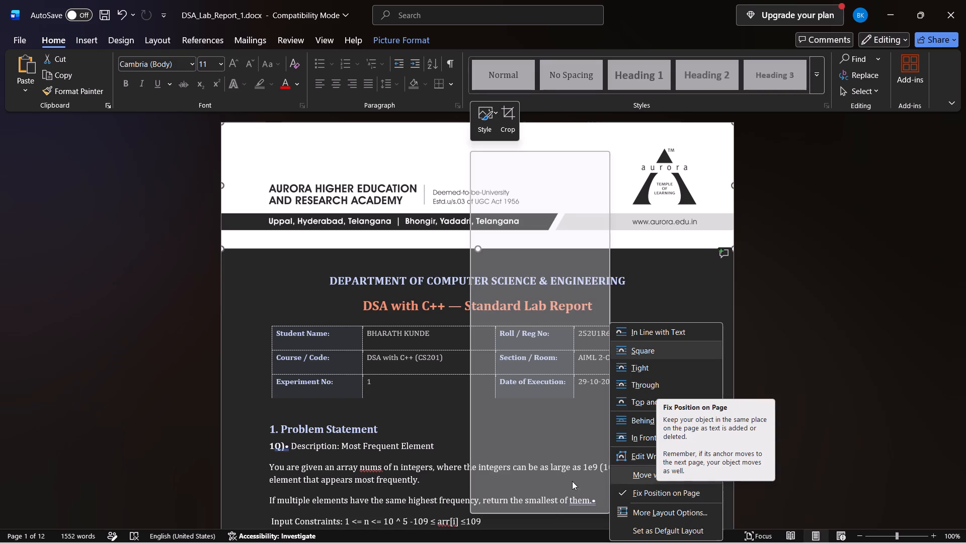
left_click(884, 389)
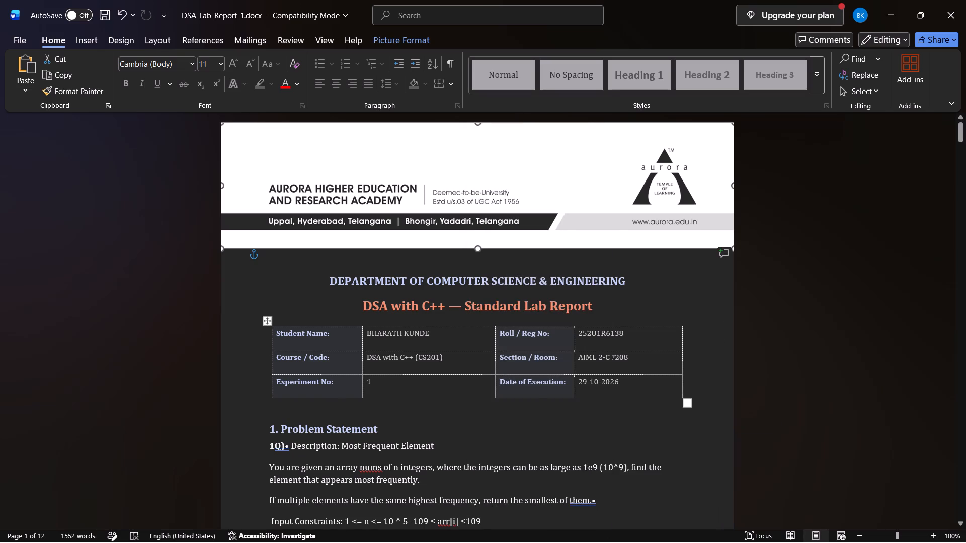
Stretch the second page's letterhead, above Step 5 (Termination), to the page's top edge and both side edges.
scroll(562, 329, "up", 1)
scroll(562, 329, "down", 1)
scroll(562, 329, "up", 1)
scroll(562, 329, "down", 3)
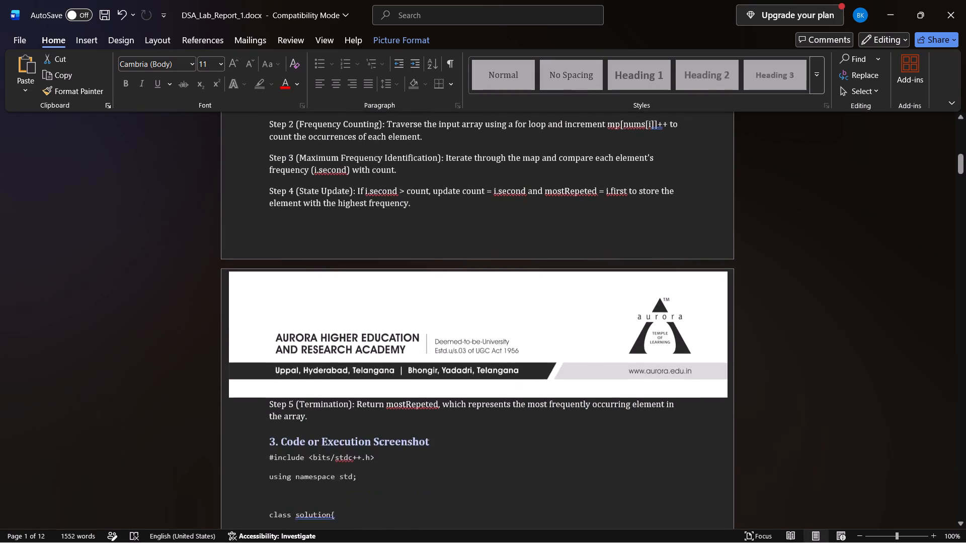
scroll(562, 329, "down", 4)
scroll(562, 329, "up", 1)
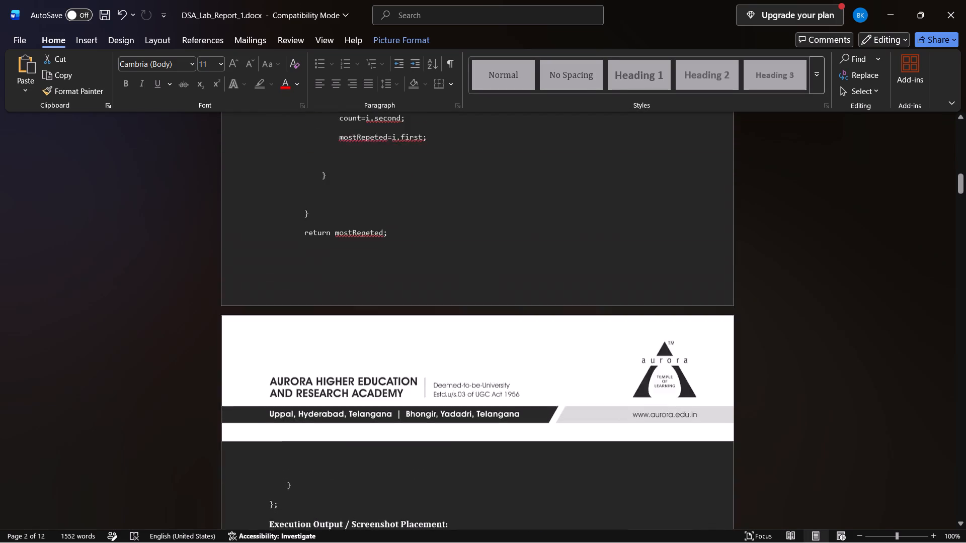
scroll(562, 329, "up", 3)
scroll(299, 238, "up", 1)
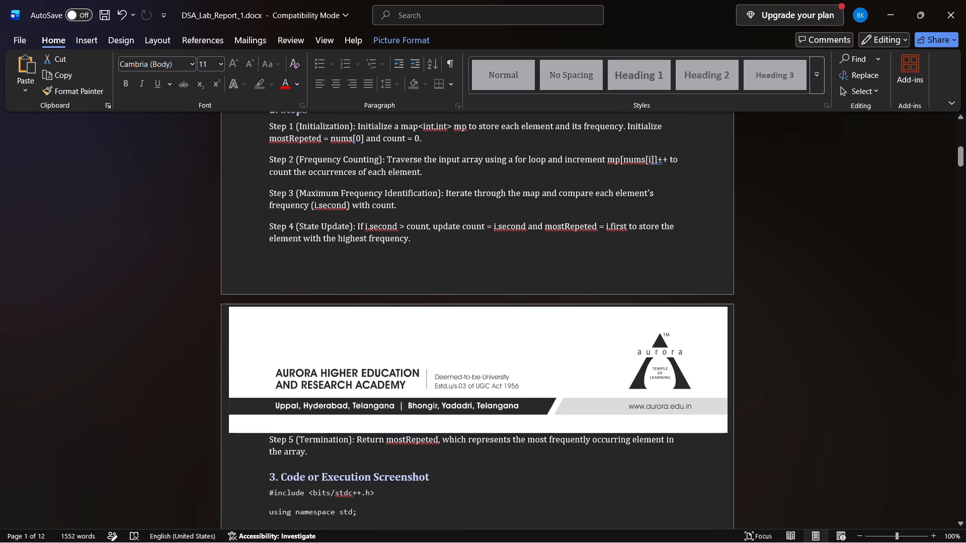
left_click(236, 362)
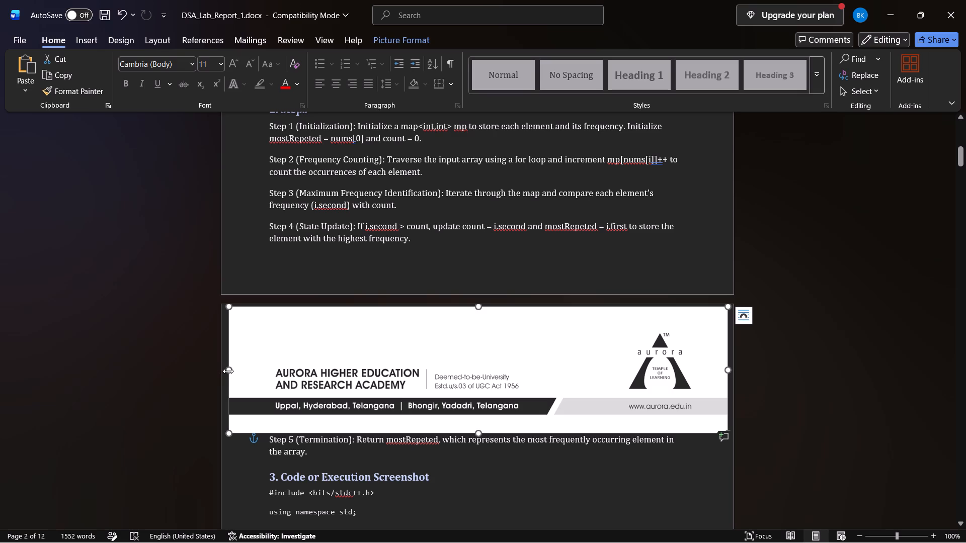
left_click_drag(228, 371, 223, 371)
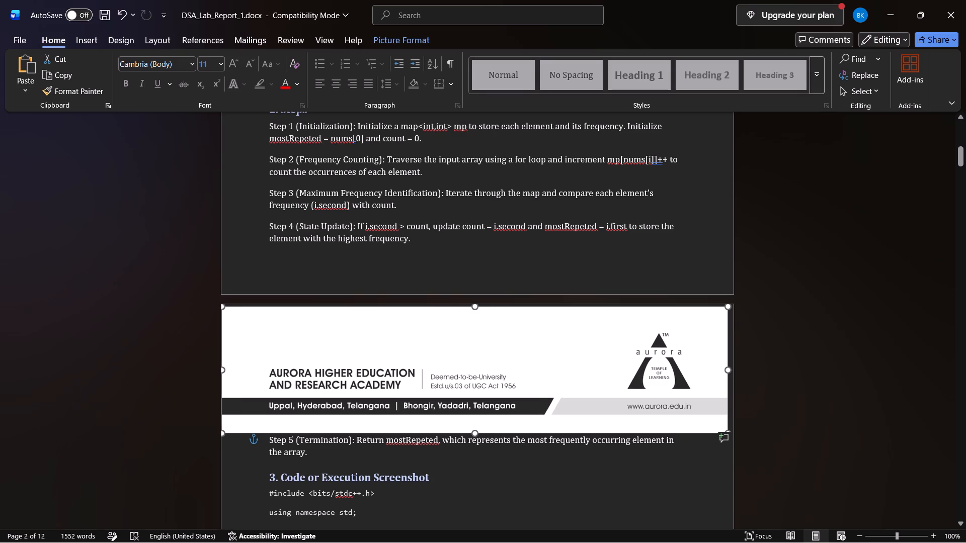
left_click_drag(223, 371, 222, 371)
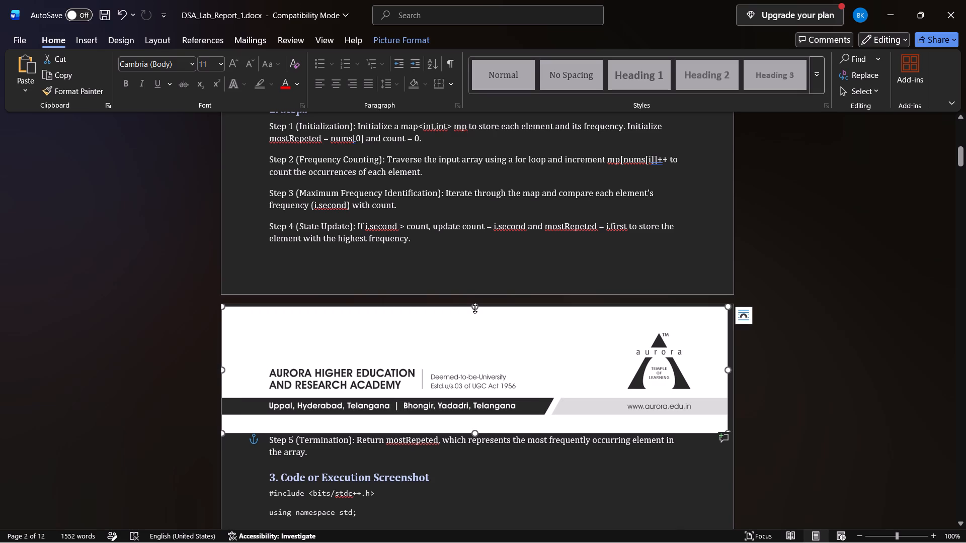
left_click(475, 308)
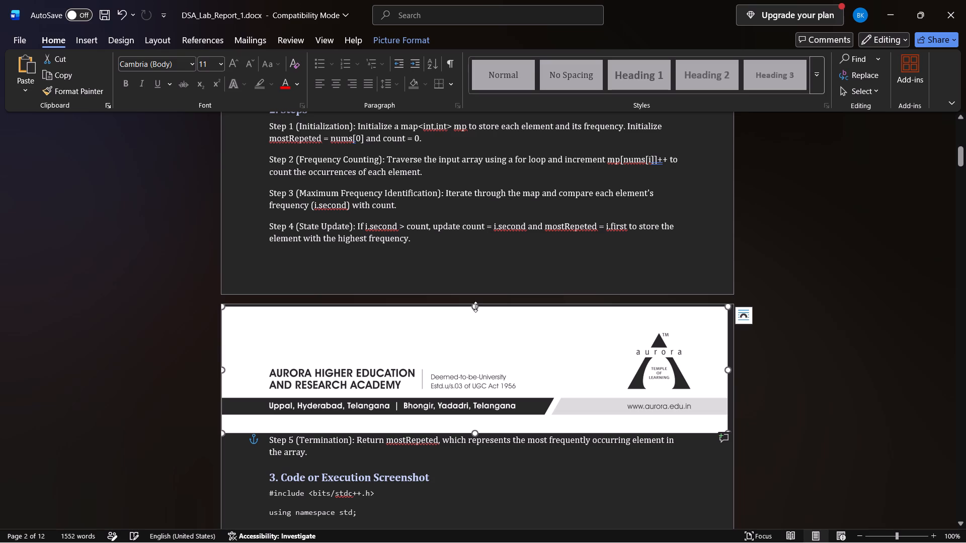
left_click(475, 307)
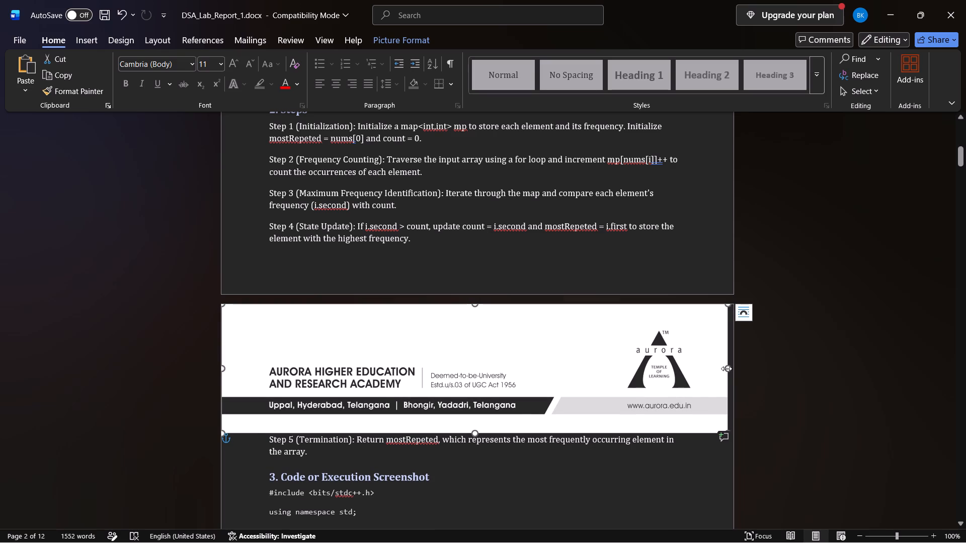
left_click_drag(727, 369, 736, 372)
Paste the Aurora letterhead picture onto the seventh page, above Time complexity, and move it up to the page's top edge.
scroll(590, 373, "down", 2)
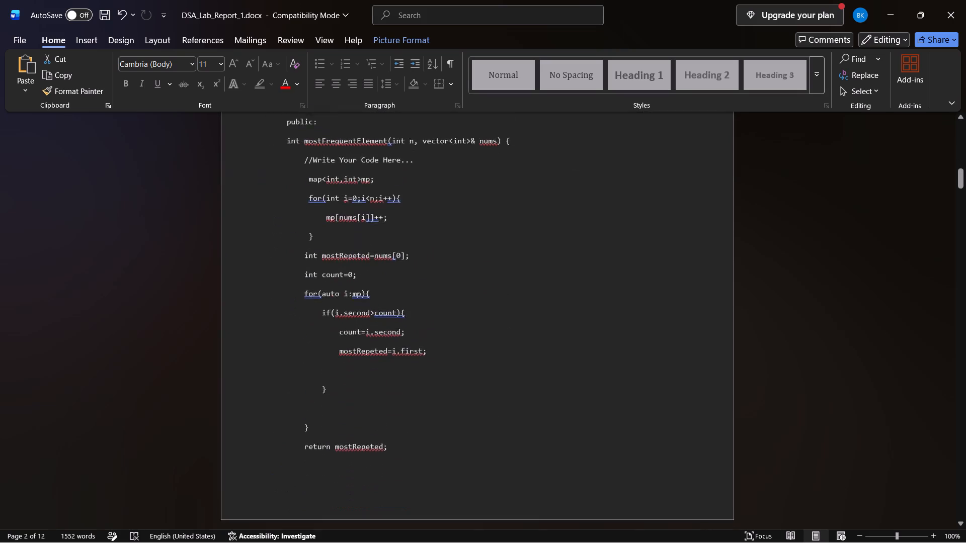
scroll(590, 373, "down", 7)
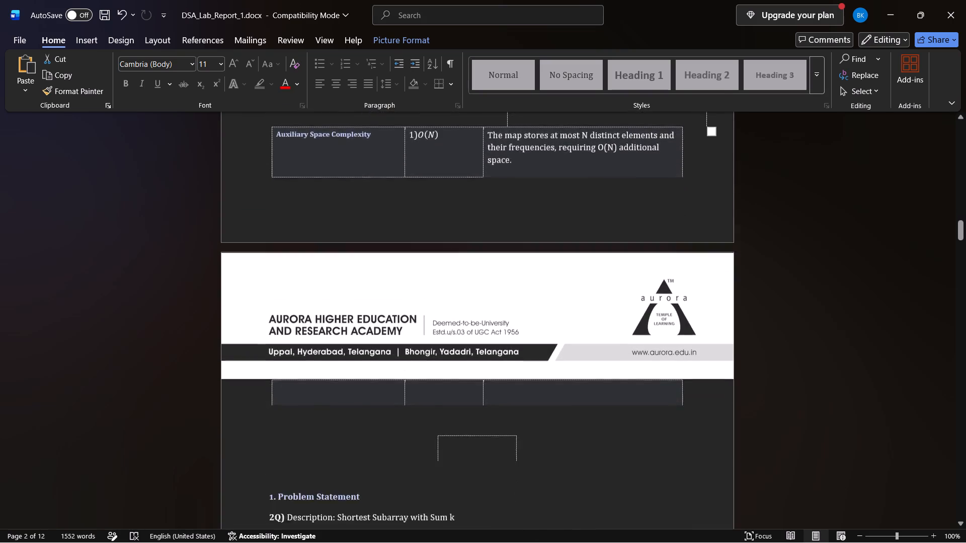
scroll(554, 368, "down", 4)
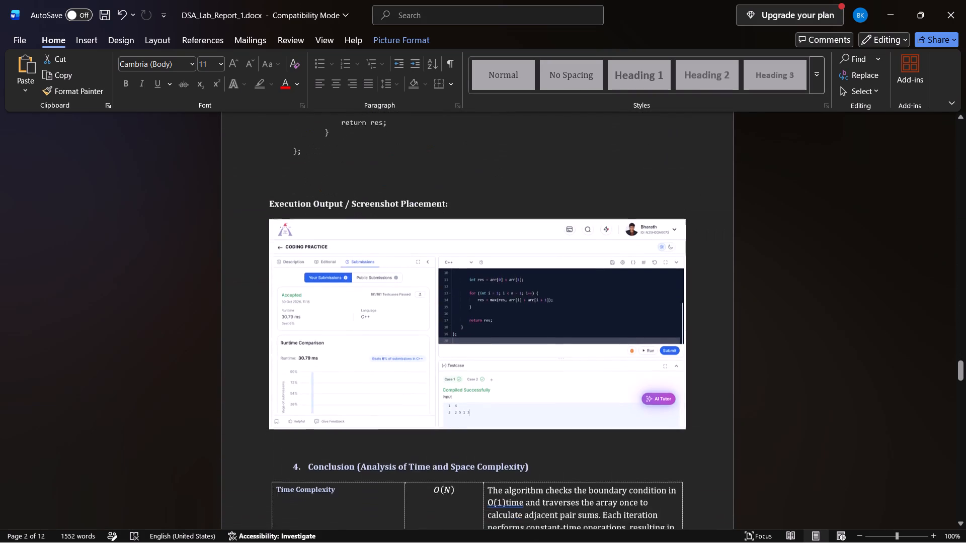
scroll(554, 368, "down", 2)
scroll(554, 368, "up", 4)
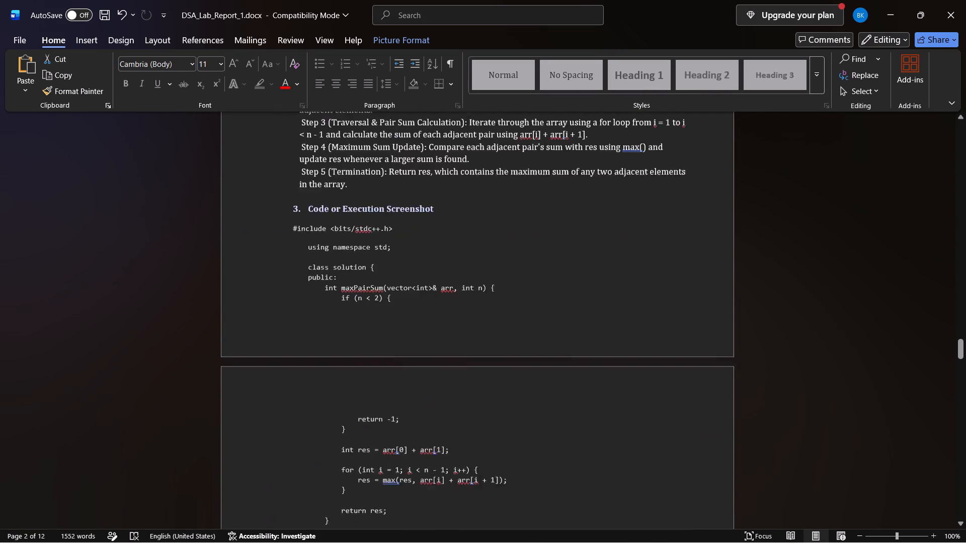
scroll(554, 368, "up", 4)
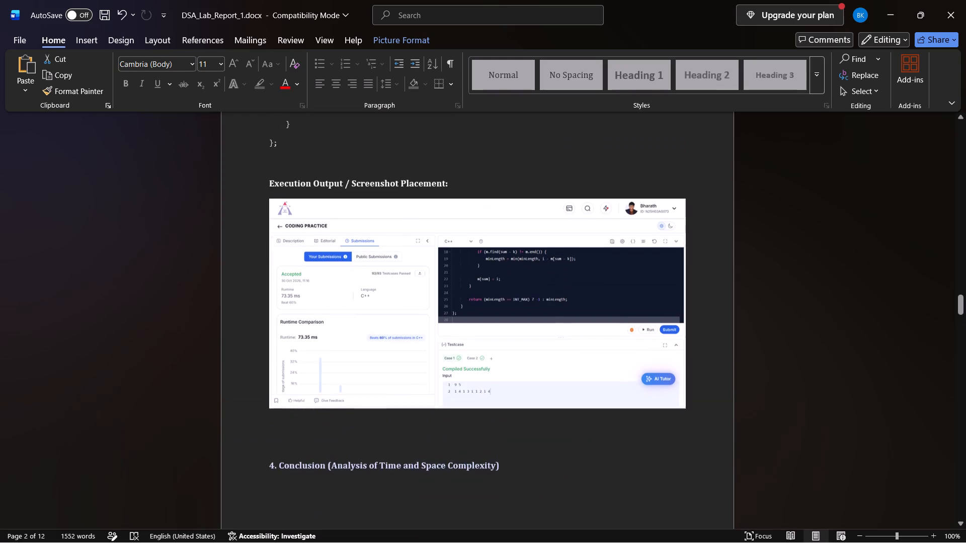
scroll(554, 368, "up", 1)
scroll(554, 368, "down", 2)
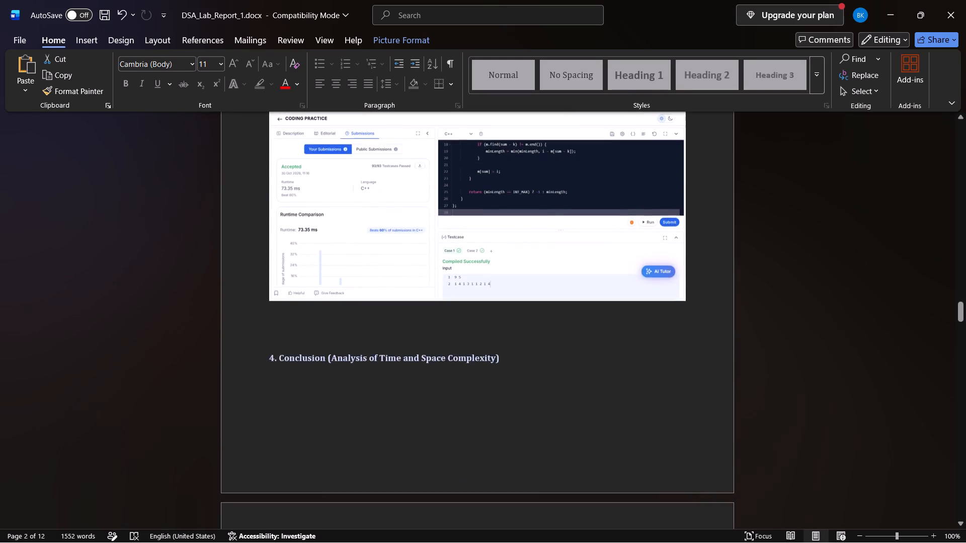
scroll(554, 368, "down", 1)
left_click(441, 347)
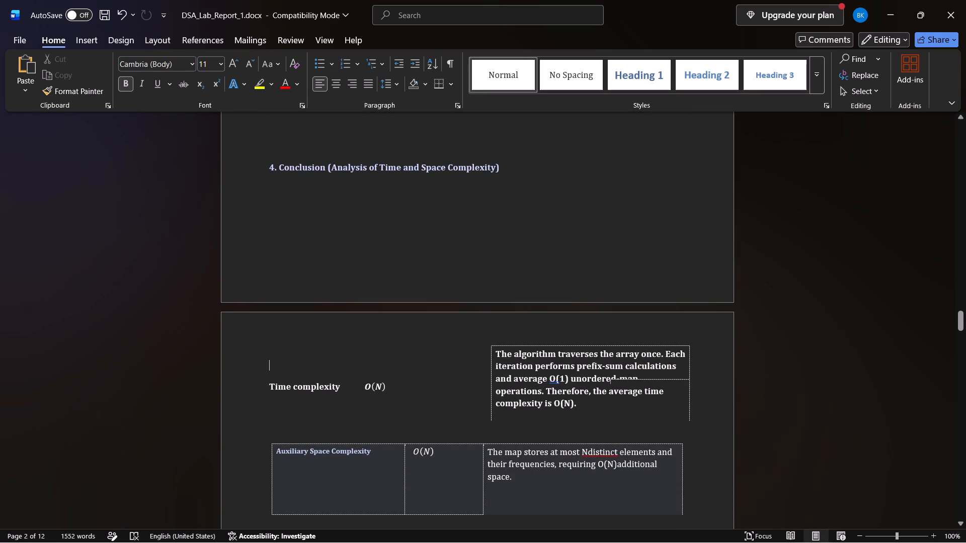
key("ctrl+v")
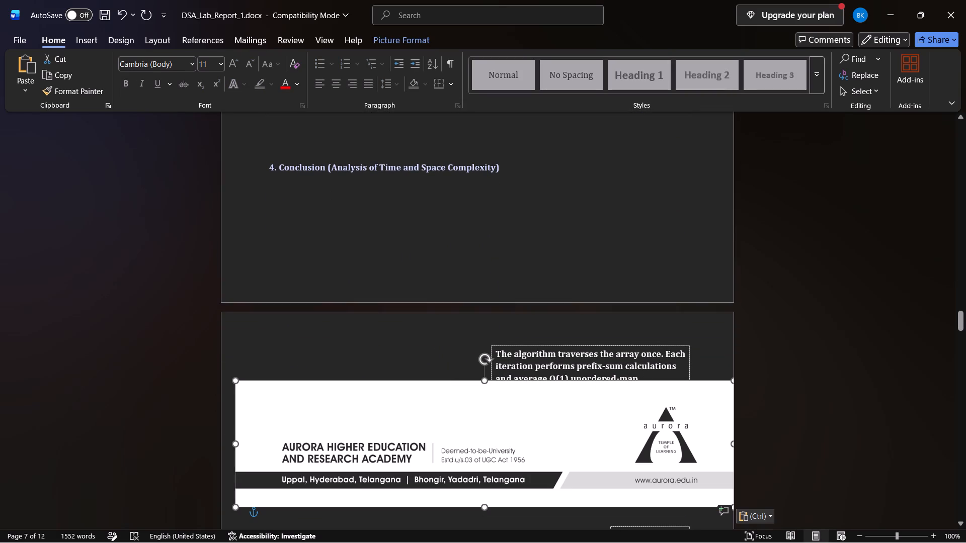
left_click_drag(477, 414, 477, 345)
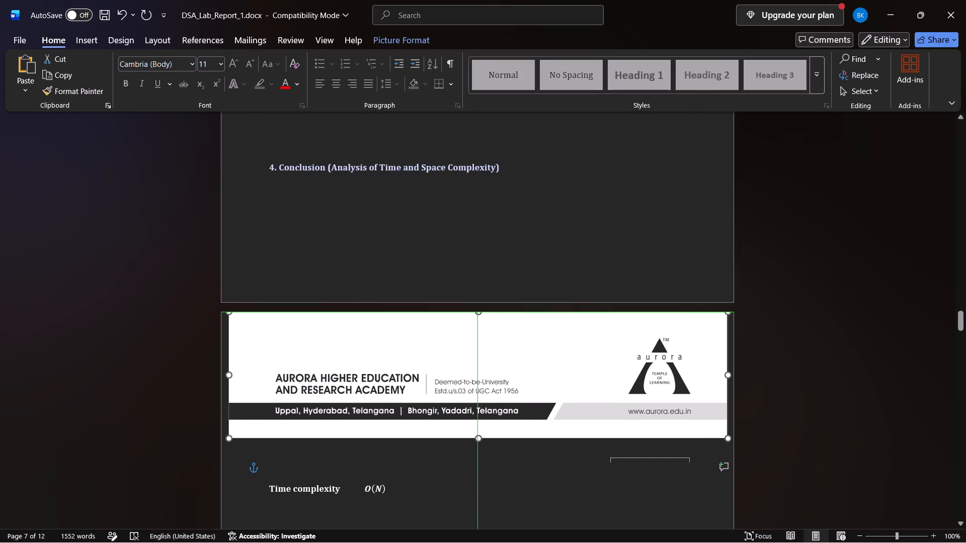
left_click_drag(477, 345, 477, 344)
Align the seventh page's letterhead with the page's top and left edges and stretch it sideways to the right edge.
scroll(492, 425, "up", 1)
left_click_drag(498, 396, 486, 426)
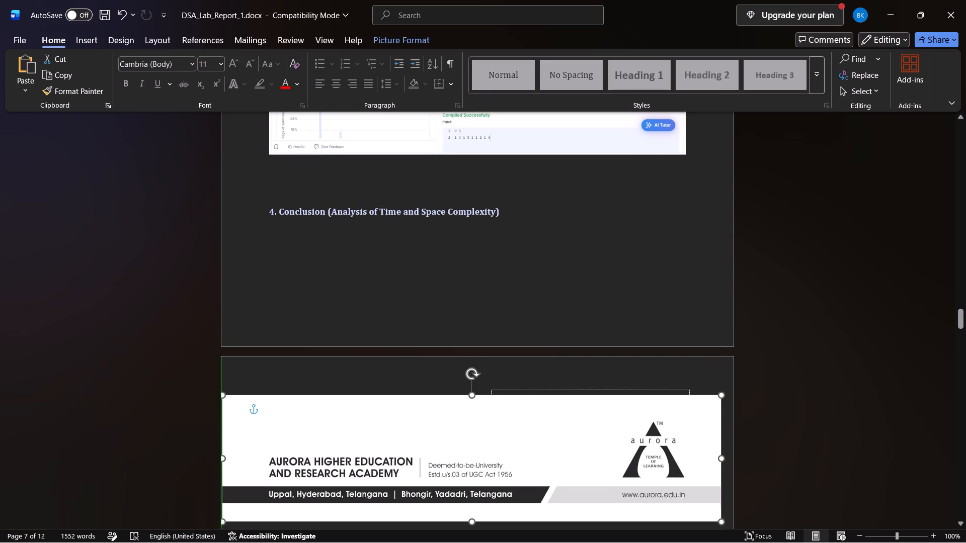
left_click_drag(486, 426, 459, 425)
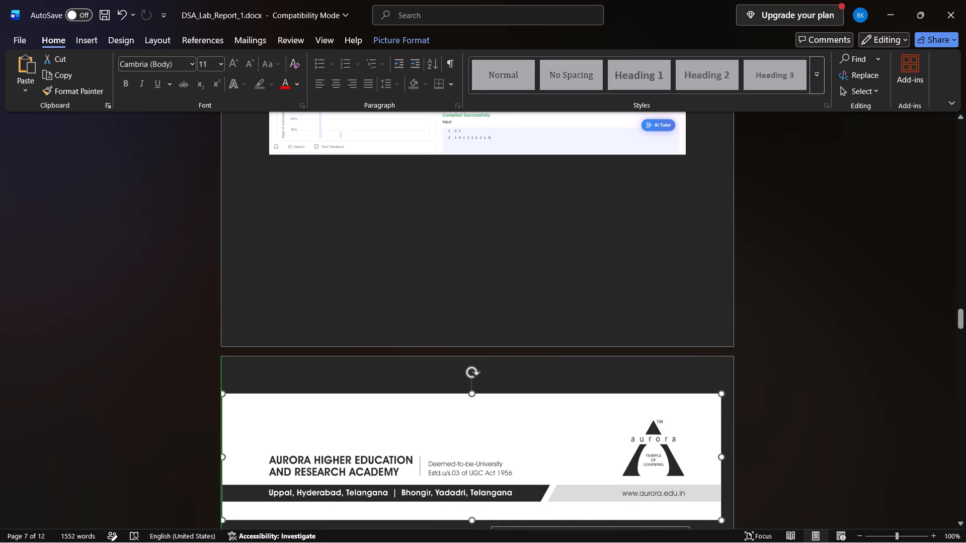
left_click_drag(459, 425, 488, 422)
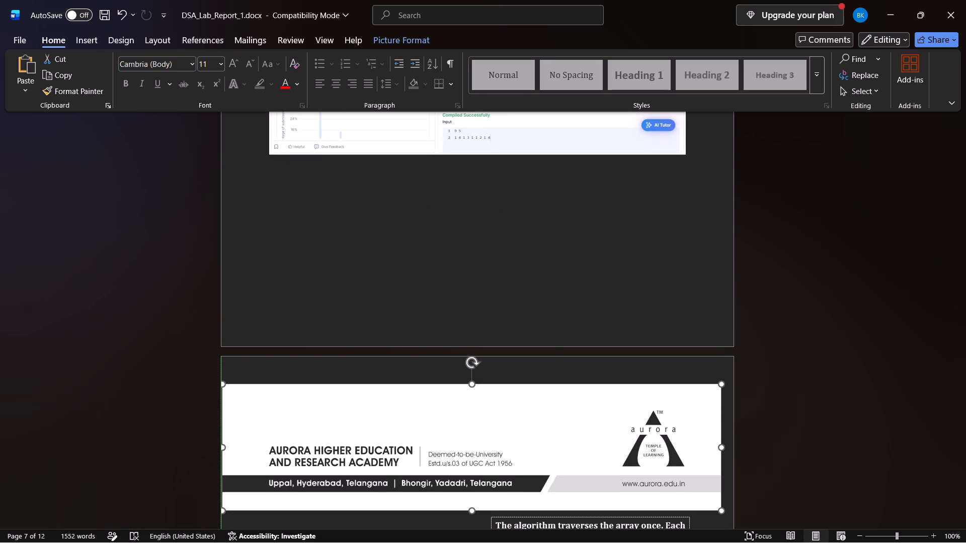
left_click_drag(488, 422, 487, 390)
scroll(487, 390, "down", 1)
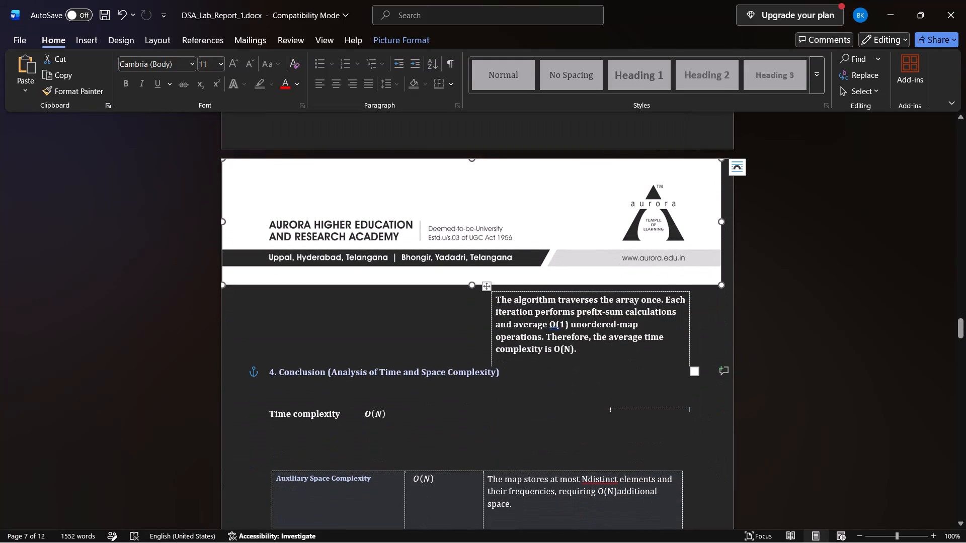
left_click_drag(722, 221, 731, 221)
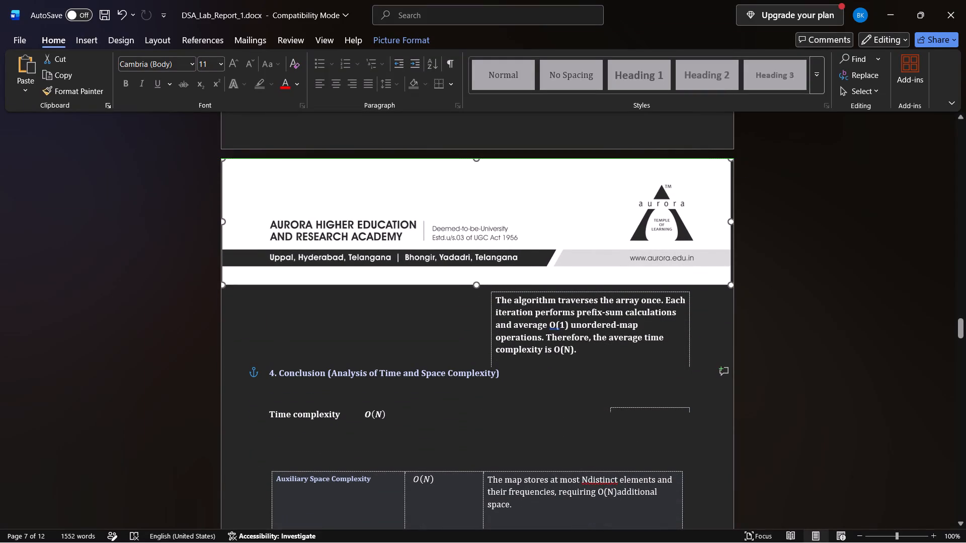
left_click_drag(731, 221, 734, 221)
Undo the letterhead insertions and adjustments on the later pages, back to the first page's letterhead before it was stretched.
scroll(632, 271, "down", 1)
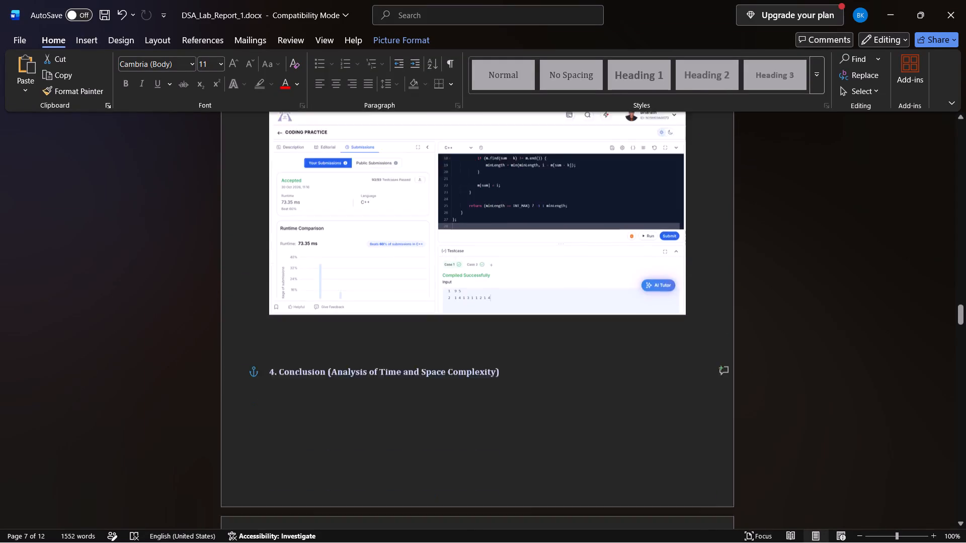
scroll(632, 271, "down", 3)
scroll(632, 271, "up", 2)
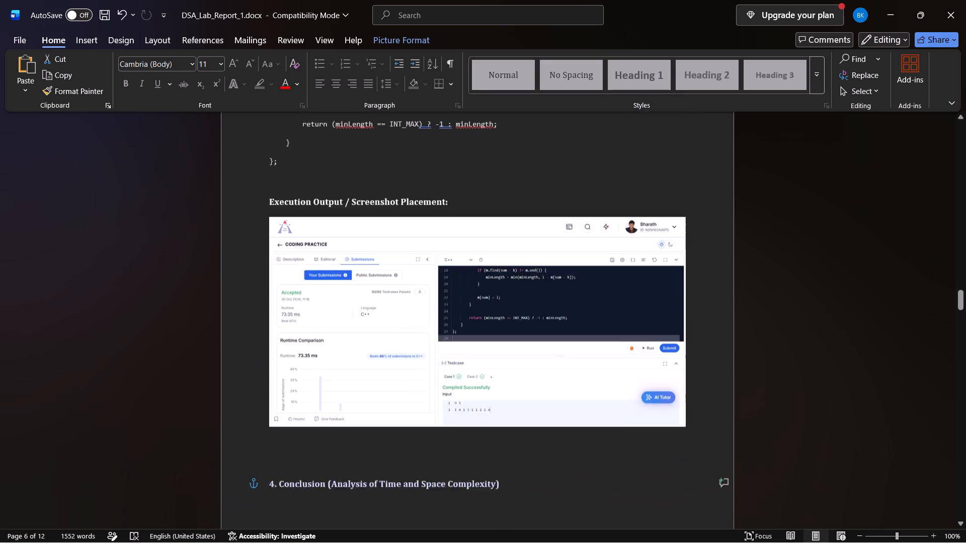
scroll(632, 271, "up", 1)
scroll(632, 271, "down", 1)
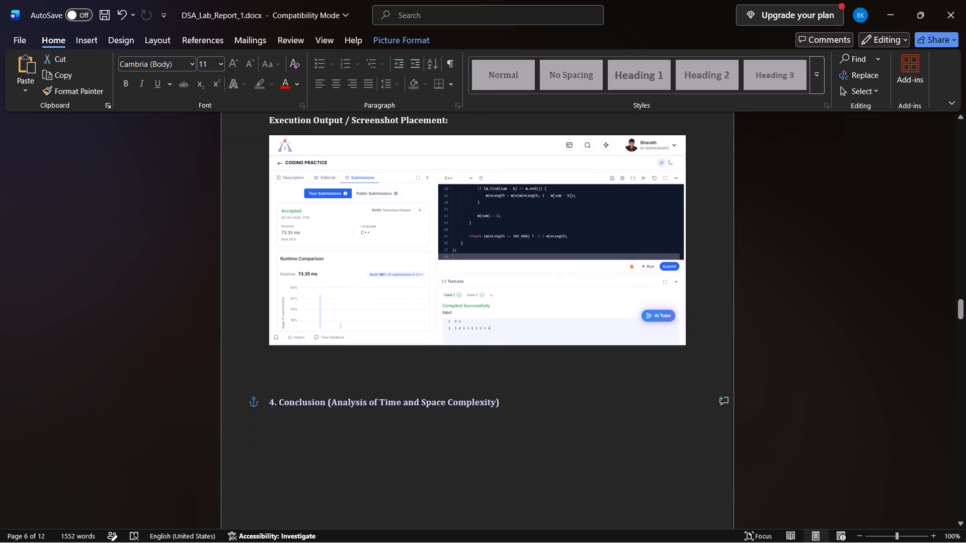
key("ctrl+z")
key("ctrl+z")
key("ctrl+z")
key("ctrl+z")
key("ctrl+z")
key("ctrl+z")
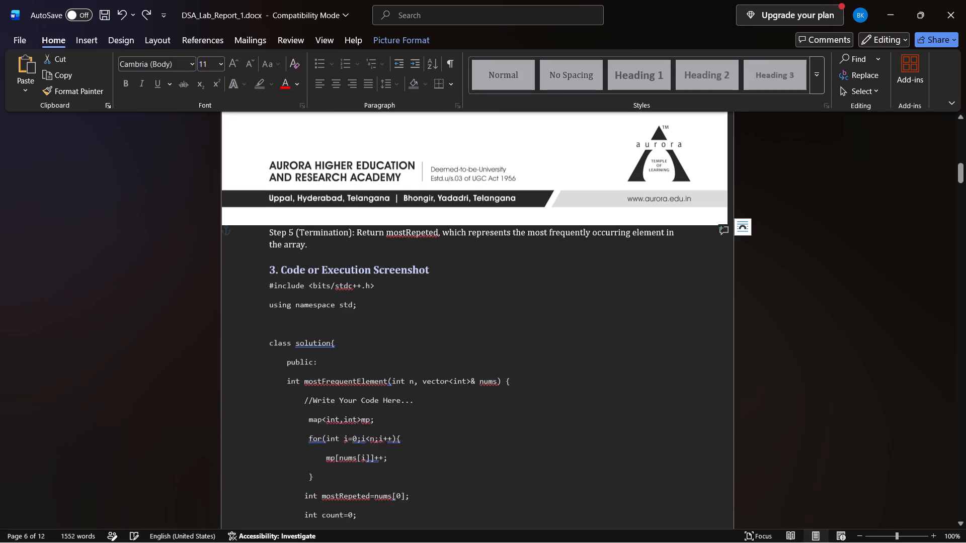
key("ctrl+z")
key("ctrl+z")
key("ctrl+z")
key("ctrl+z")
key("ctrl+z")
key("ctrl+z")
key("ctrl+z")
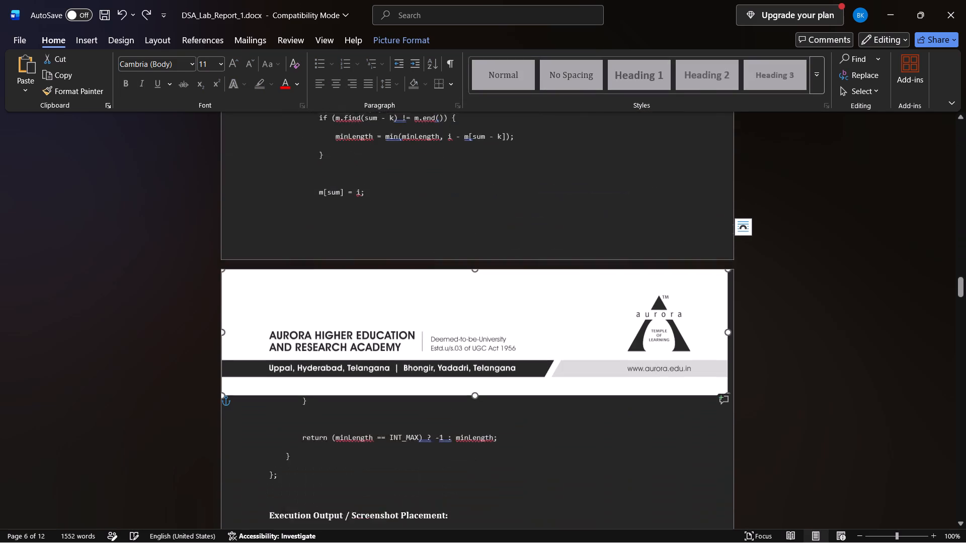
scroll(632, 271, "up", 3)
key("ctrl+z")
key("ctrl+z")
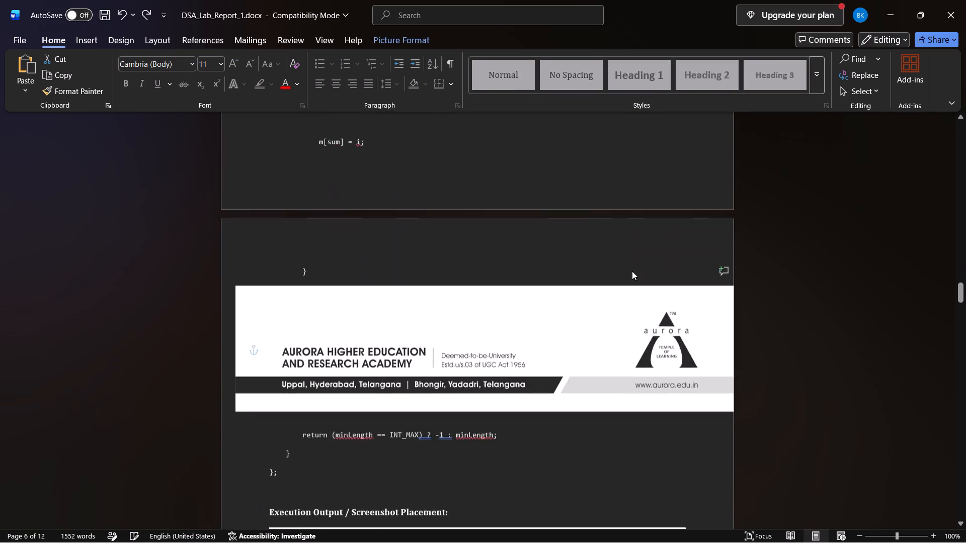
key("ctrl+z")
key("ctrl+z")
key("ctrl+z")
key("ctrl+z")
key("ctrl+z")
key("ctrl+z")
key("ctrl+z")
key("ctrl+z")
key("ctrl+z")
key("ctrl+z")
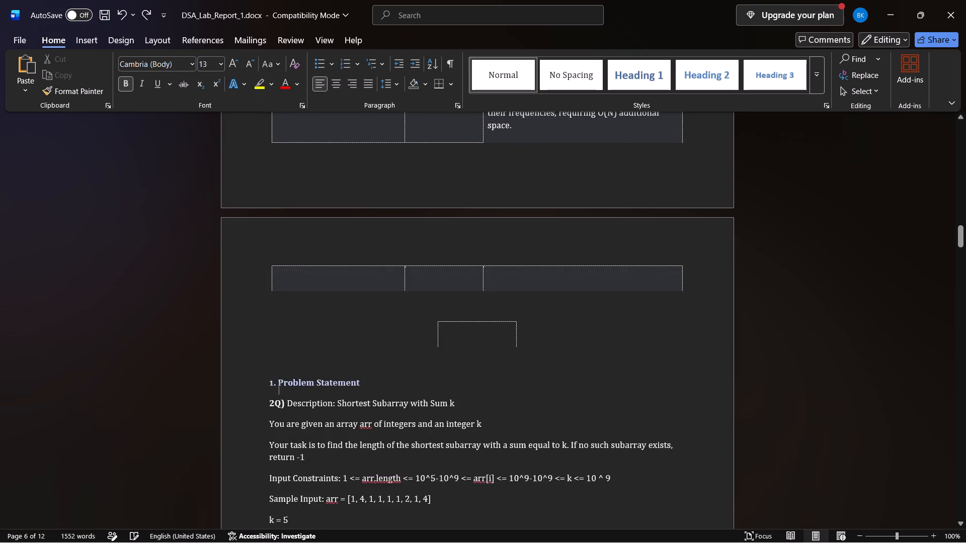
key("ctrl+z")
key("ctrl+z")
key("ctrl+z")
key("ctrl+z")
key("ctrl+z")
key("ctrl+z")
key("ctrl+z")
key("ctrl+z")
key("ctrl+z")
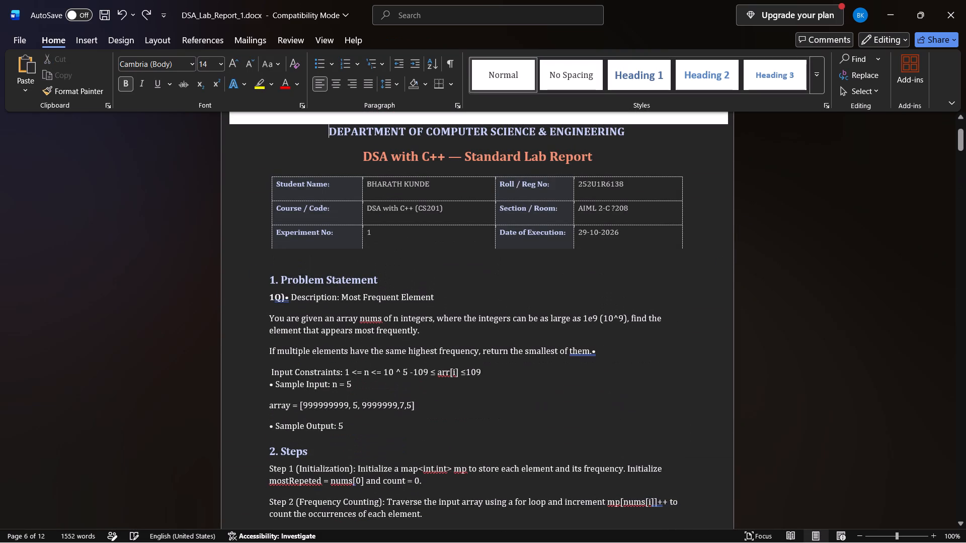
Delete the small empty one-cell table above the Problem Statement heading of question 2Q on the third page.
scroll(632, 271, "up", 2)
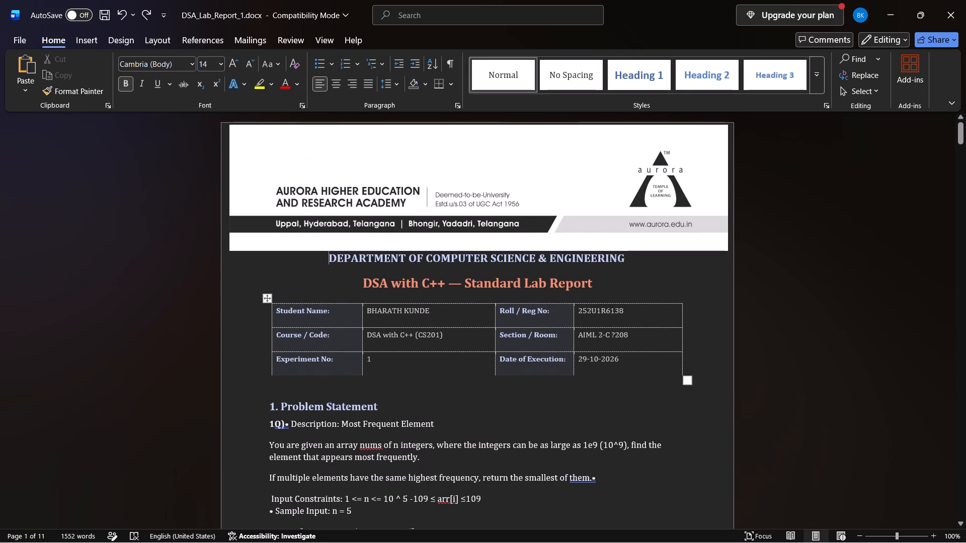
scroll(632, 271, "up", 1)
scroll(632, 271, "down", 4)
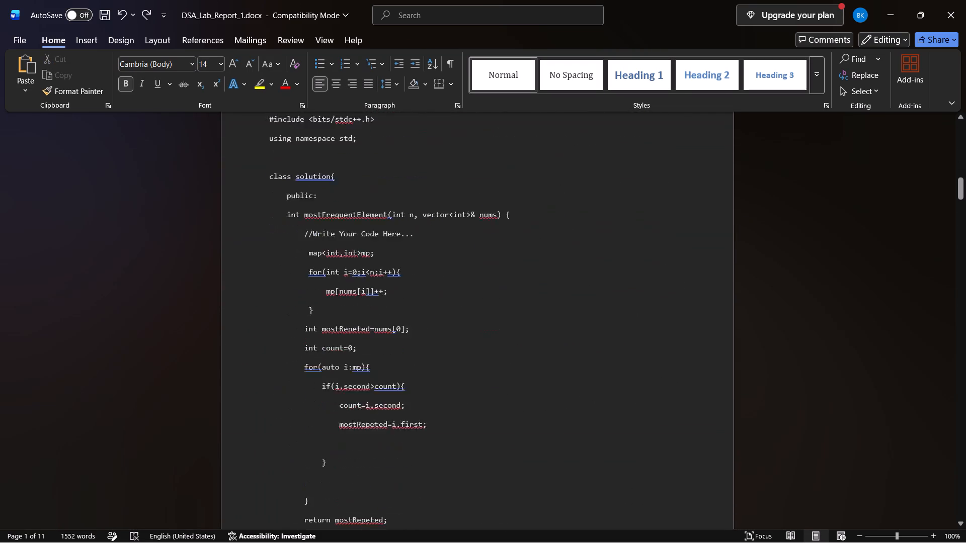
scroll(632, 271, "down", 5)
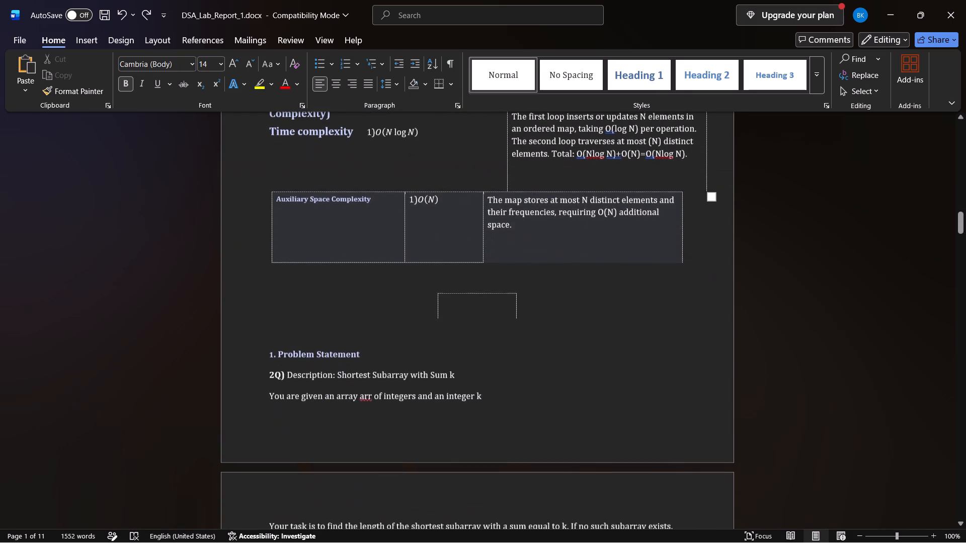
scroll(632, 271, "down", 1)
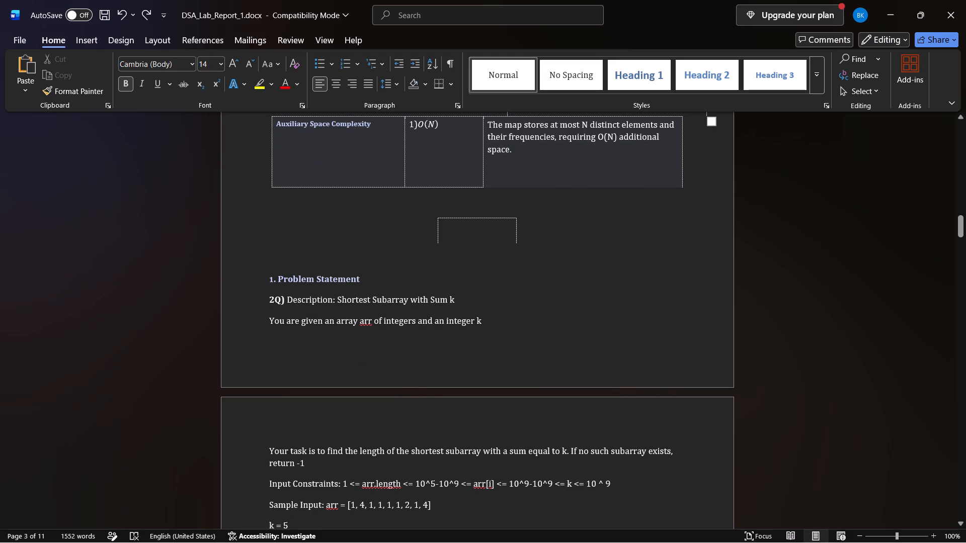
left_click_drag(539, 249, 443, 226)
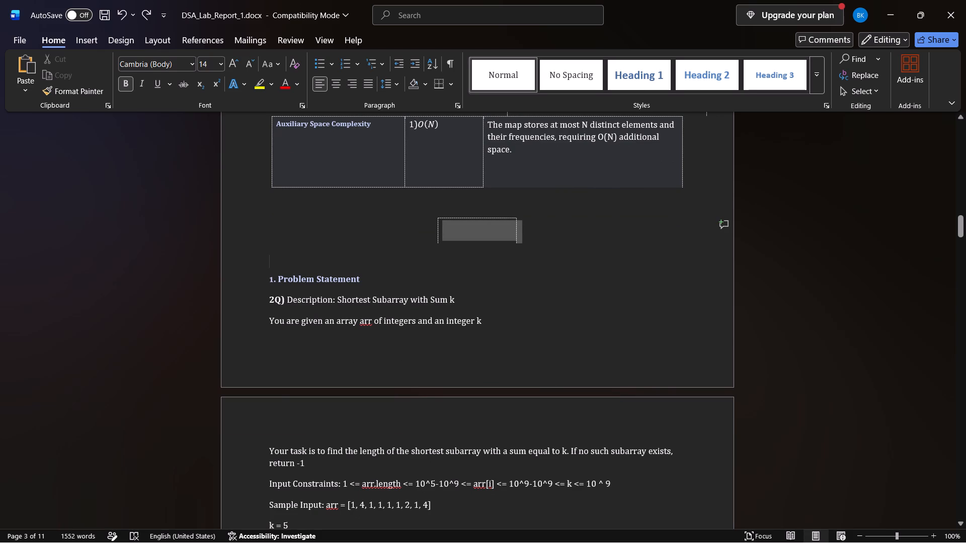
left_click_drag(443, 226, 439, 223)
key("BackSpace")
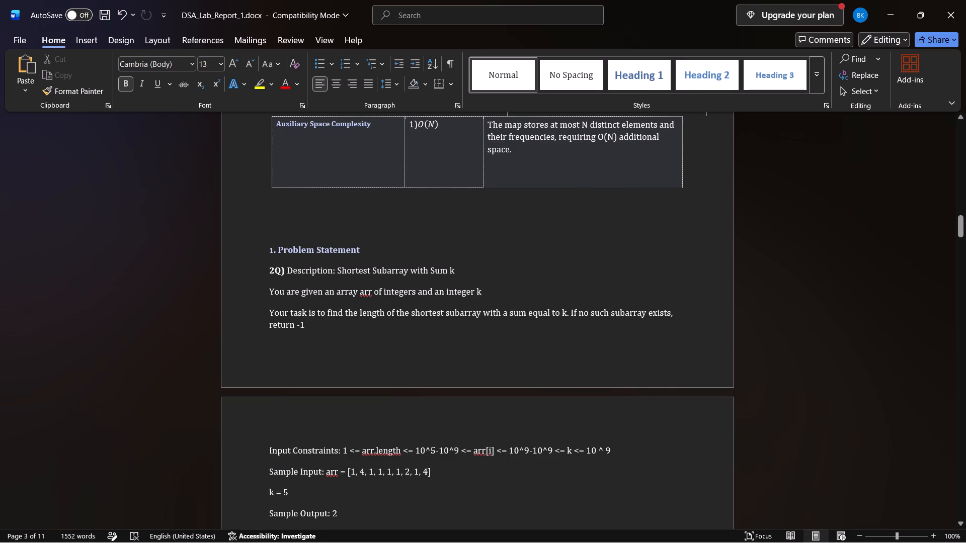
Shift the first question's time-complexity explanation table left and narrow it towards the right edge of the Auxiliary Space Complexity table.
scroll(439, 223, "up", 3)
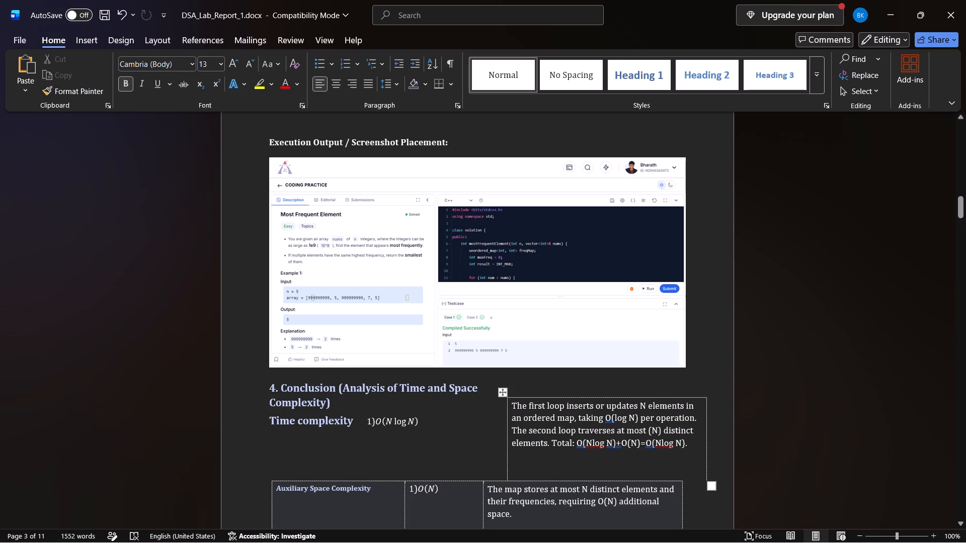
left_click_drag(504, 394, 484, 393)
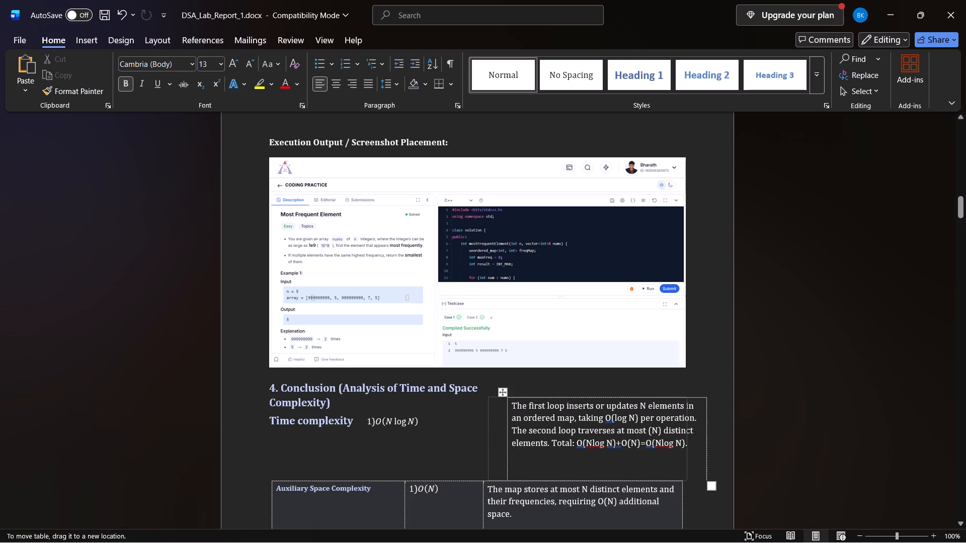
left_click_drag(484, 393, 479, 393)
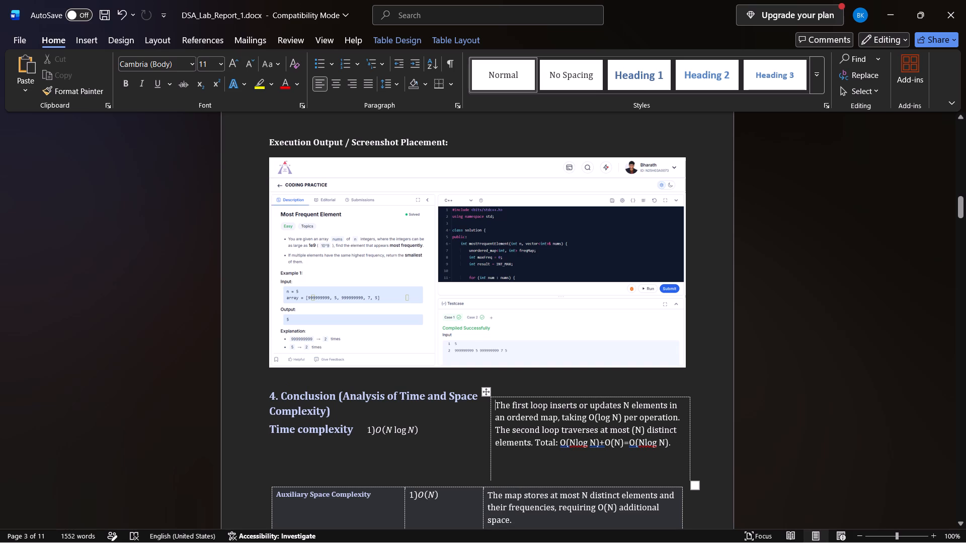
scroll(682, 485, "down", 1)
left_click_drag(693, 385, 683, 385)
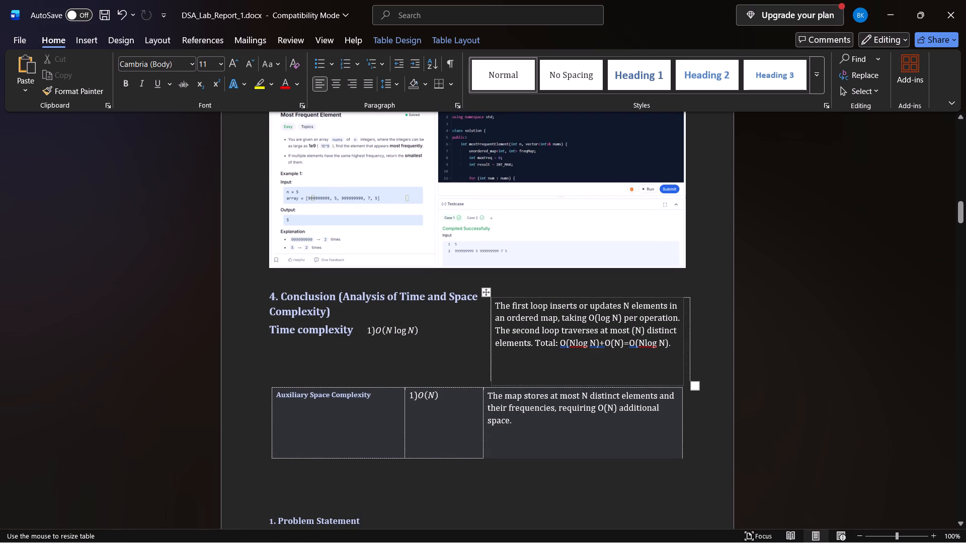
left_click_drag(683, 385, 683, 385)
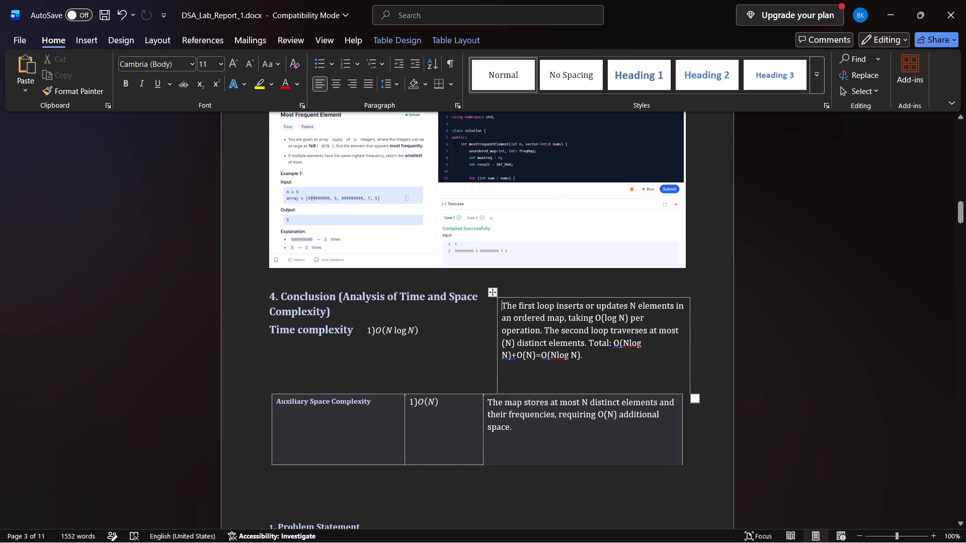
Move the time-complexity explanation table down, below the Conclusion heading, so the heading has room for a single line.
left_click_drag(494, 295, 497, 312)
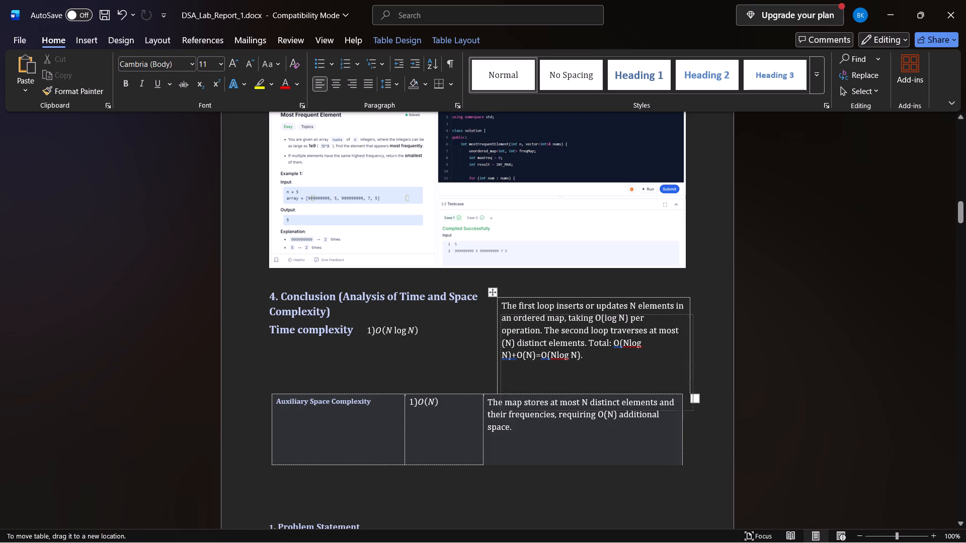
left_click_drag(497, 312, 496, 316)
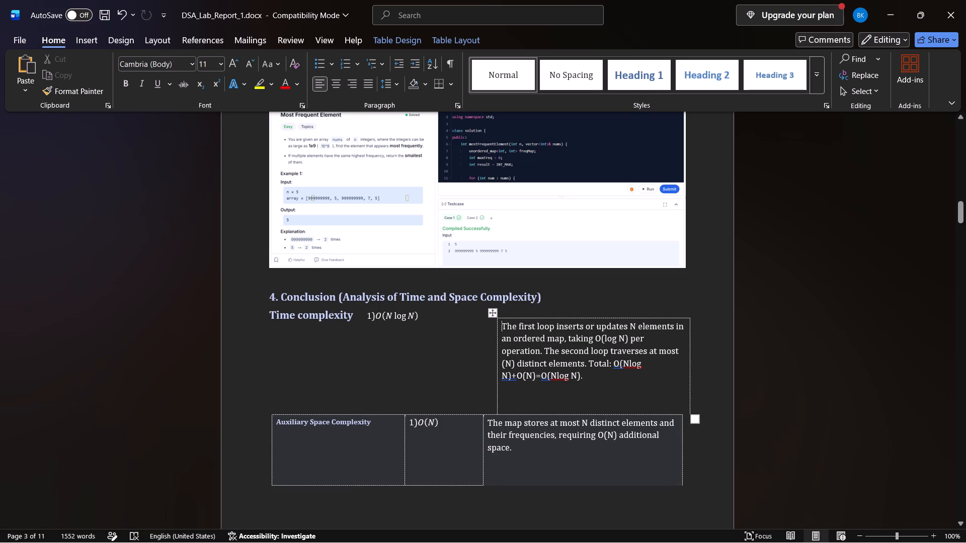
Review the report's layout from the first question's Conclusion through the Max Pair Sum in Subarrays conclusion tables.
scroll(409, 357, "down", 1)
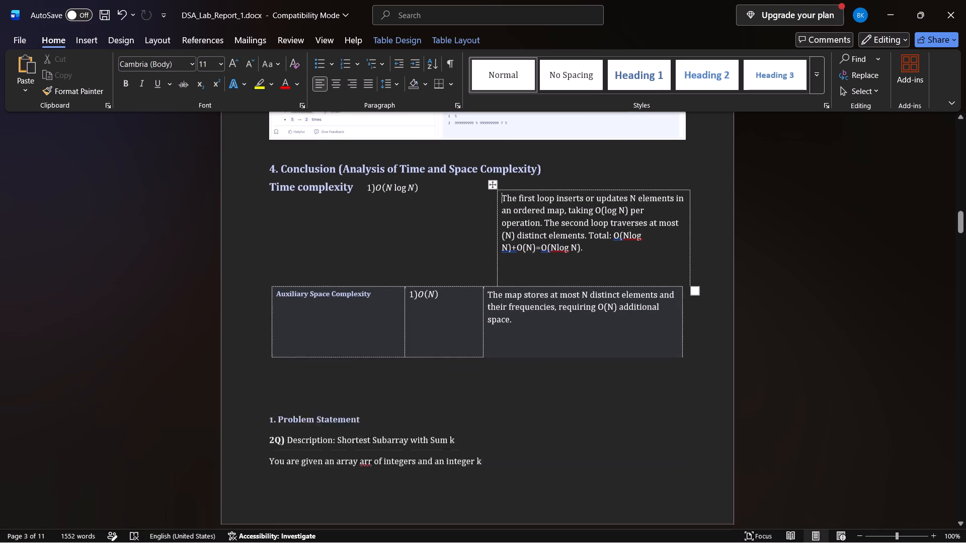
scroll(409, 357, "down", 5)
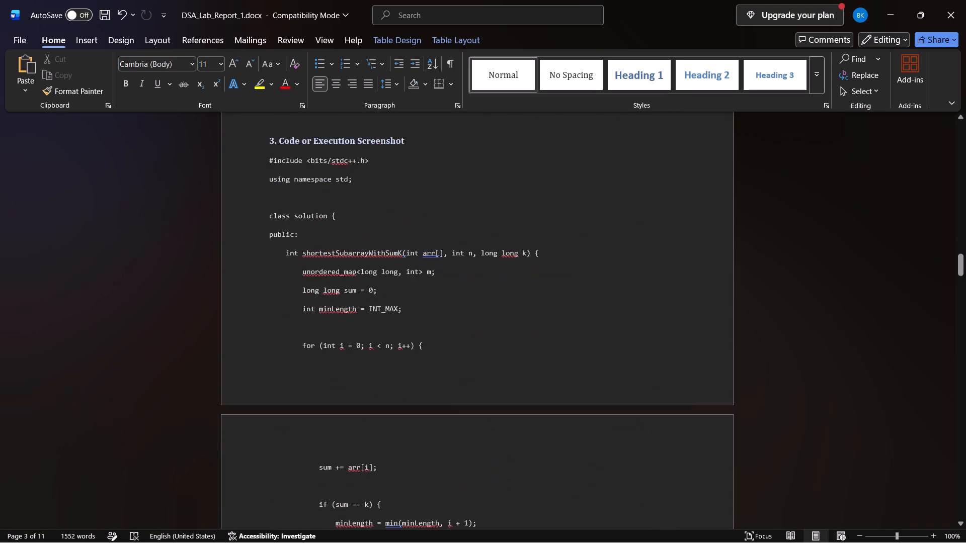
scroll(409, 357, "down", 2)
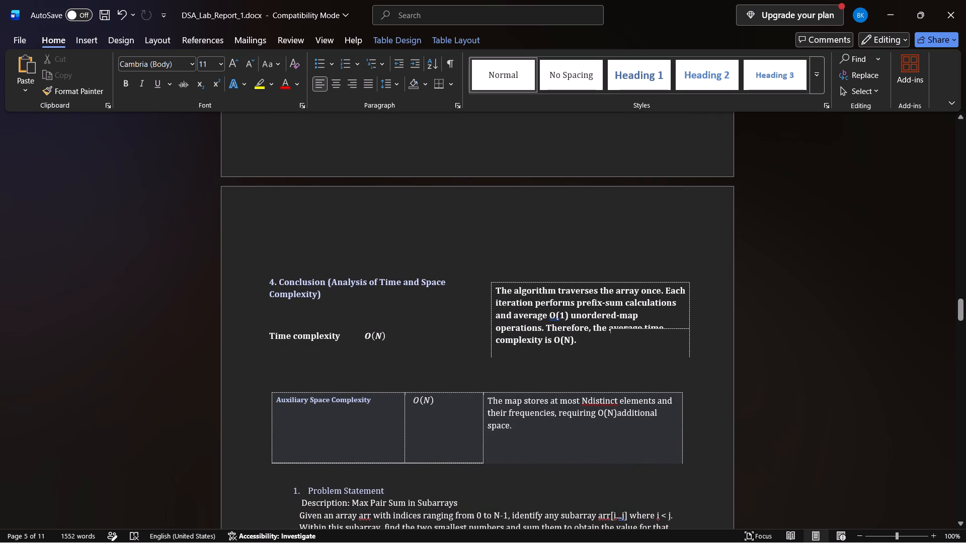
scroll(409, 357, "down", 1)
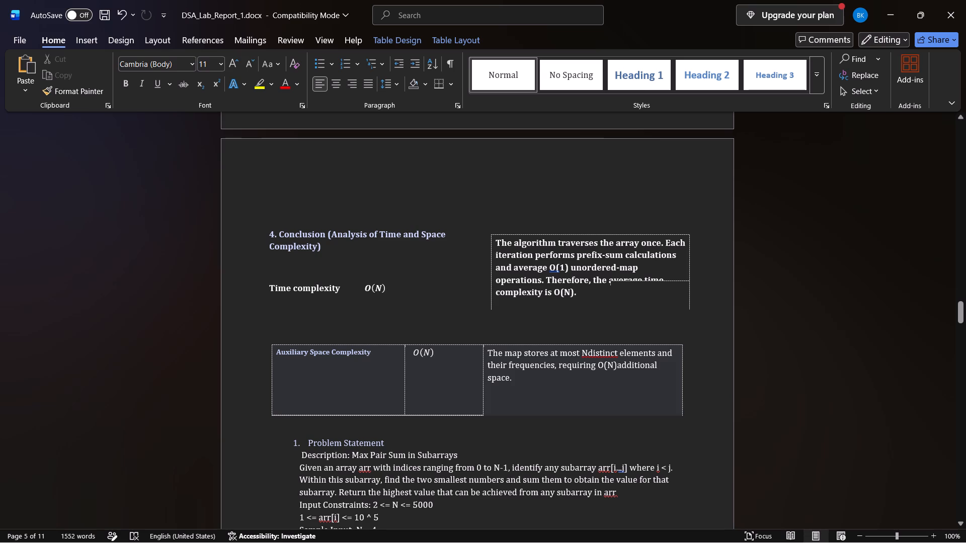
scroll(554, 320, "down", 2)
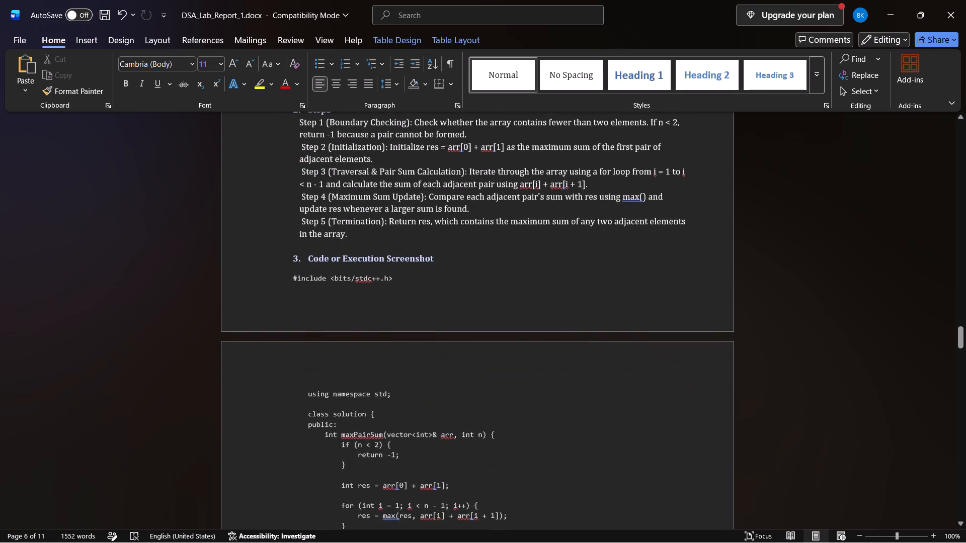
scroll(554, 320, "down", 2)
scroll(554, 320, "up", 1)
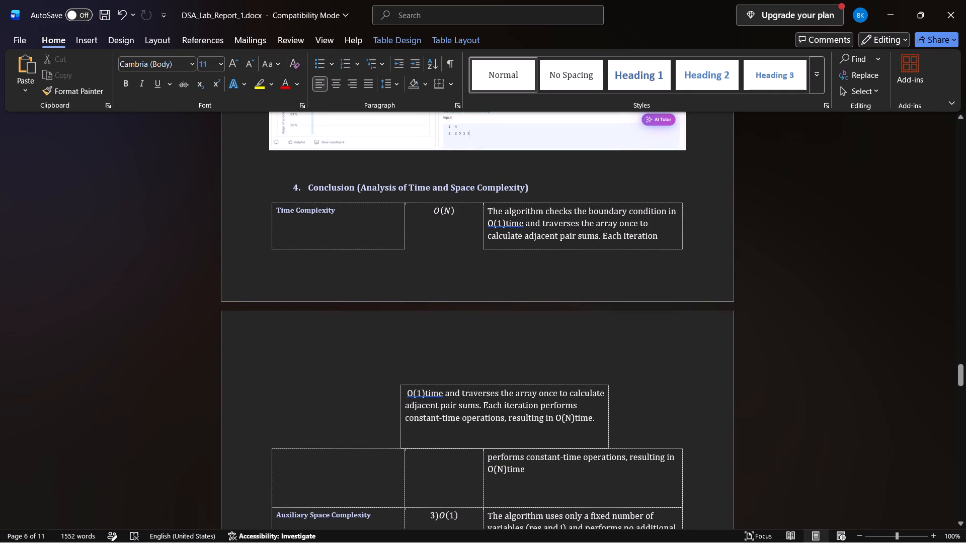
scroll(554, 320, "down", 1)
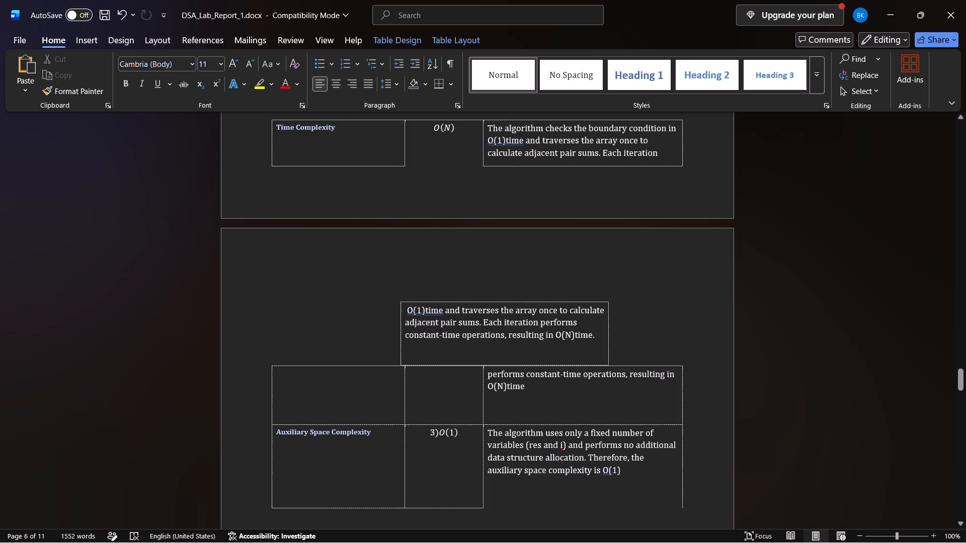
scroll(514, 347, "up", 1)
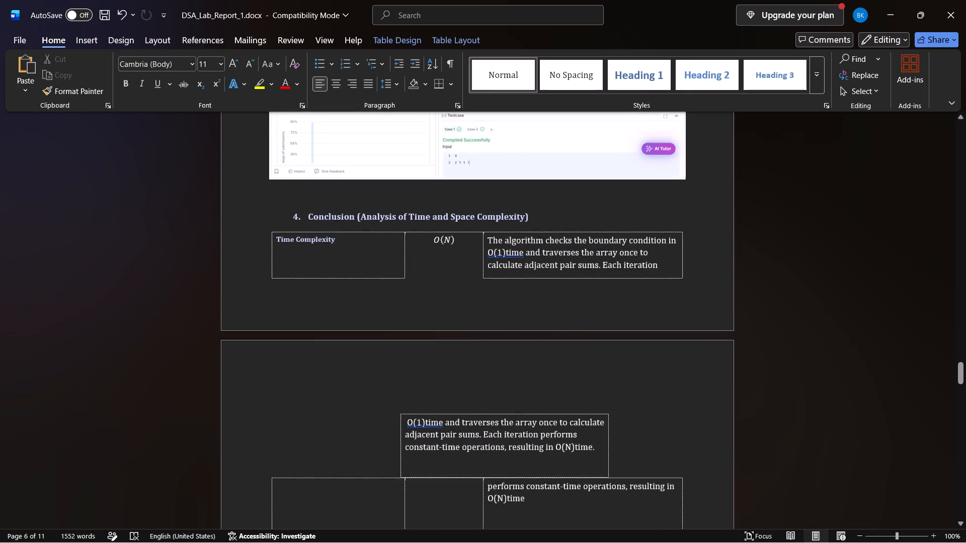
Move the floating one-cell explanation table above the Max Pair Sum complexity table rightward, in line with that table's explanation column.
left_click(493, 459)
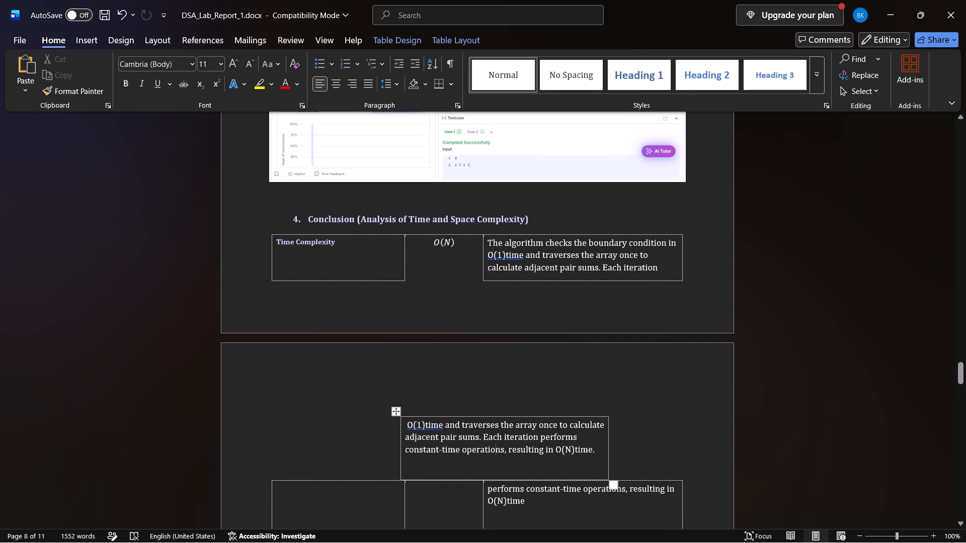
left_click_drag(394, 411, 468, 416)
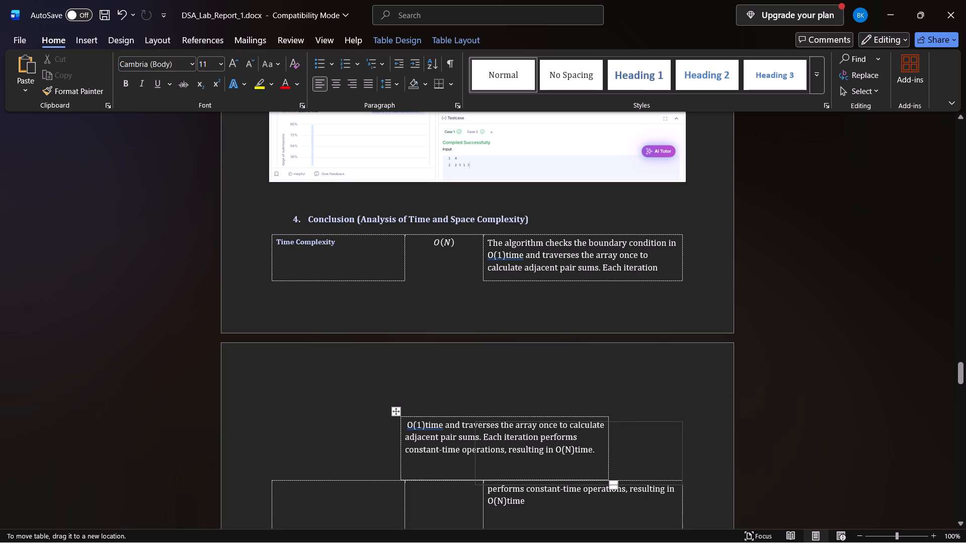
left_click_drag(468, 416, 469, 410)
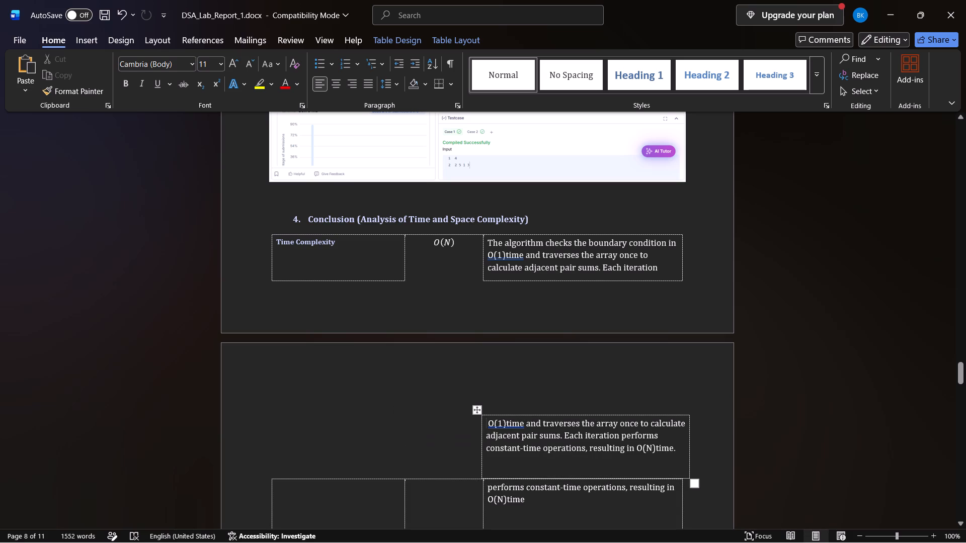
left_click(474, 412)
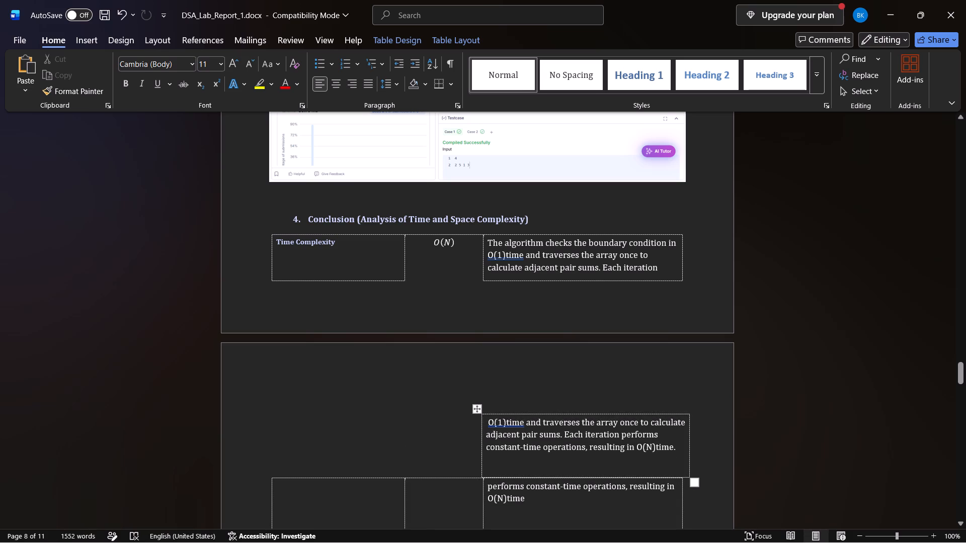
Enlarge the Max Pair Sum complexity table from its bottom corner, making it slightly wider and its rows taller.
scroll(692, 485, "down", 1)
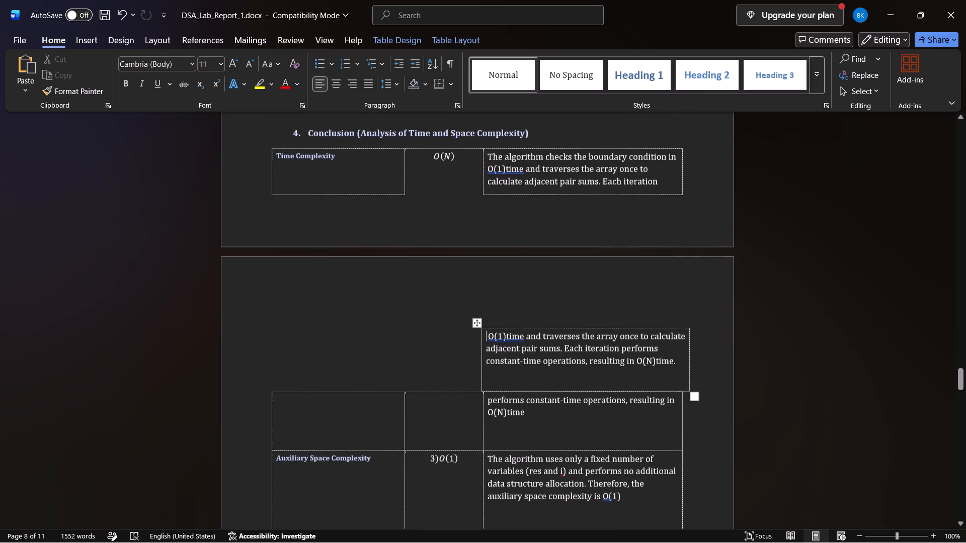
scroll(692, 485, "down", 1)
left_click(673, 451)
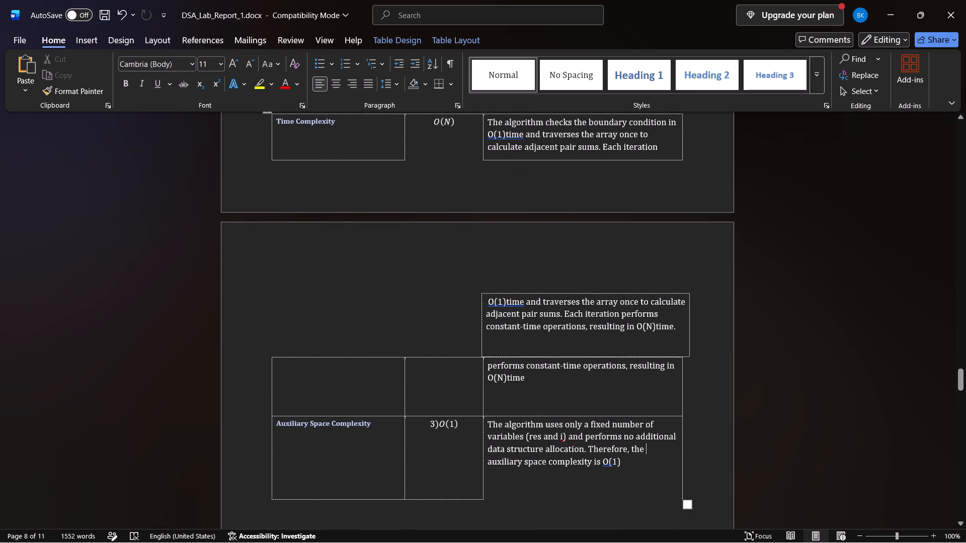
left_click(688, 505)
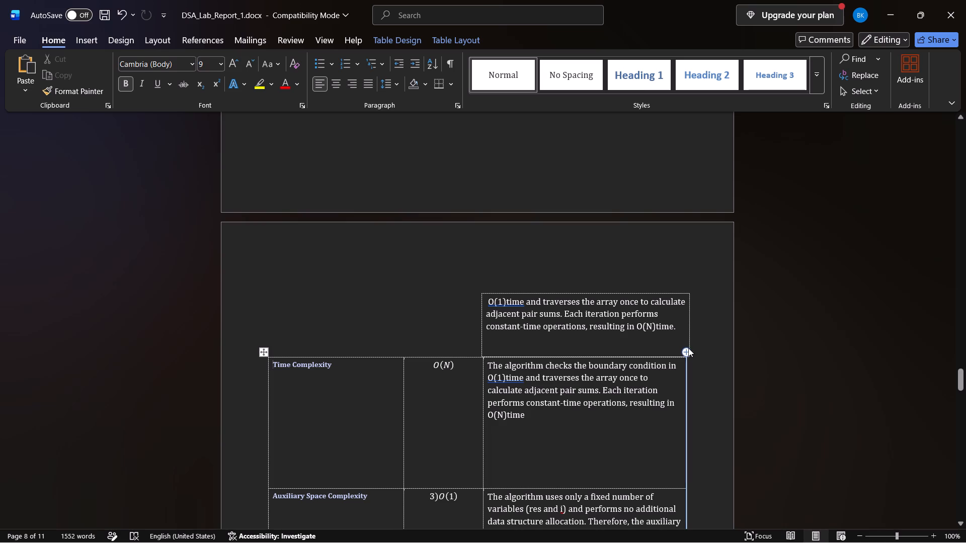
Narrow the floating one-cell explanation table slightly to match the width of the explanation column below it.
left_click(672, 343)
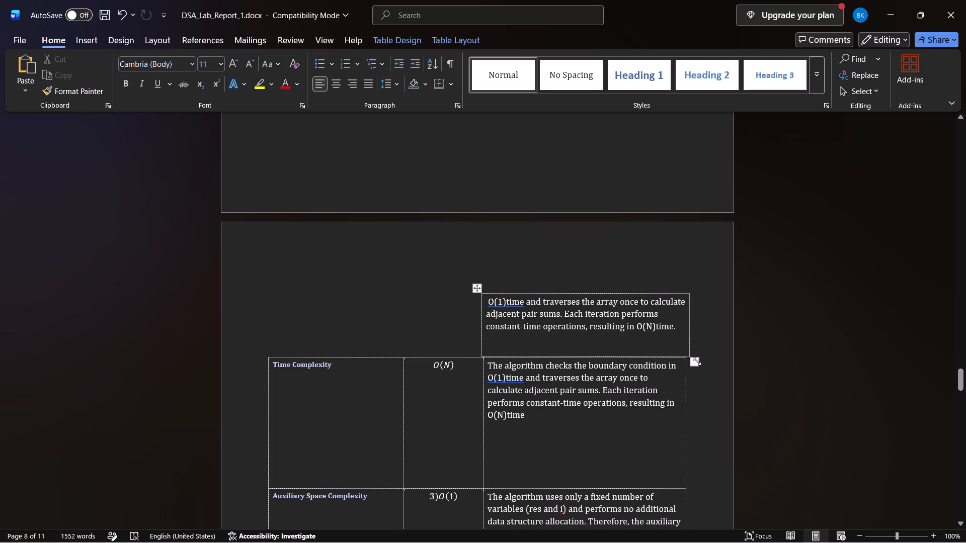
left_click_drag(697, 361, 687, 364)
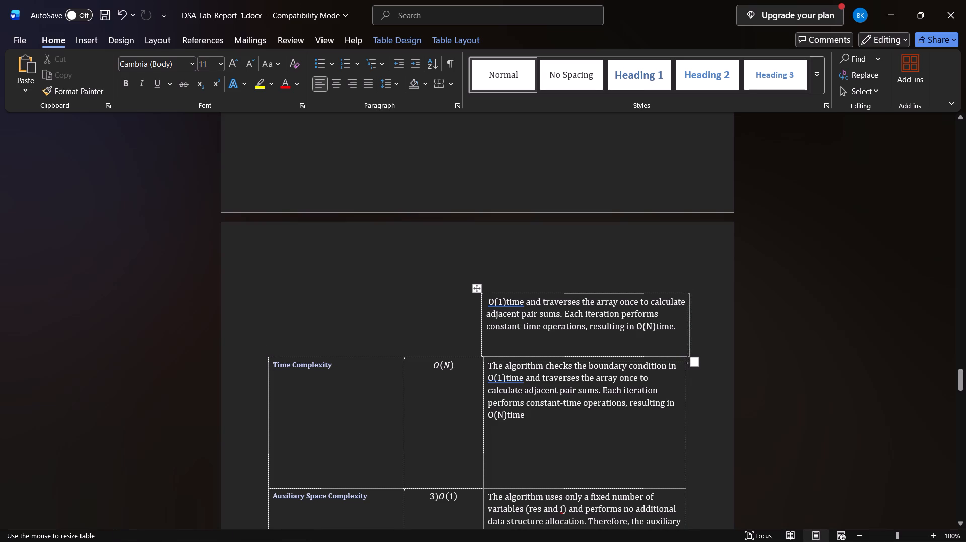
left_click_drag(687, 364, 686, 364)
Copy the floating table's text and paste it at the start of the Time Complexity explanation cell in the Max Pair Sum table.
scroll(667, 337, "up", 1)
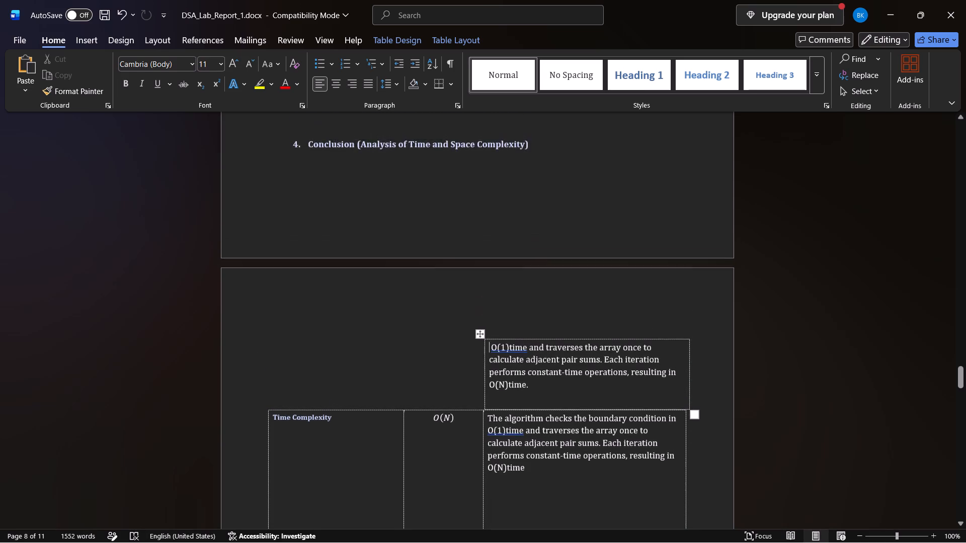
scroll(667, 337, "up", 1)
scroll(667, 337, "down", 1)
scroll(667, 337, "up", 1)
scroll(667, 337, "down", 1)
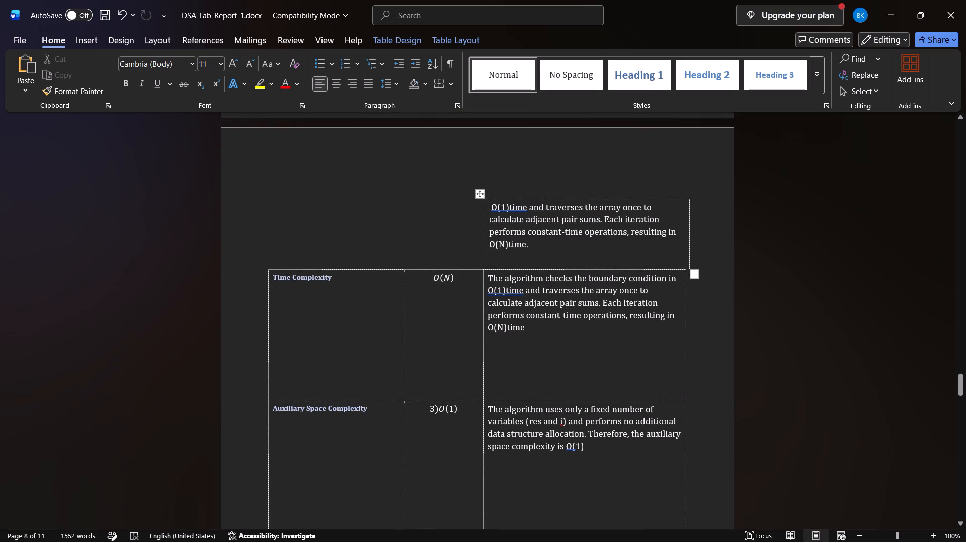
scroll(598, 218, "down", 1)
scroll(589, 197, "up", 1)
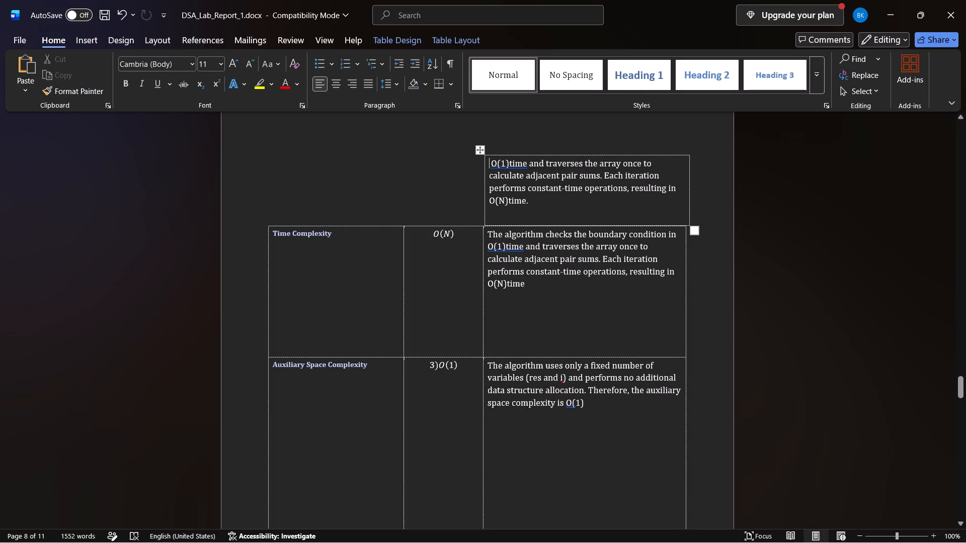
left_click_drag(492, 163, 517, 195)
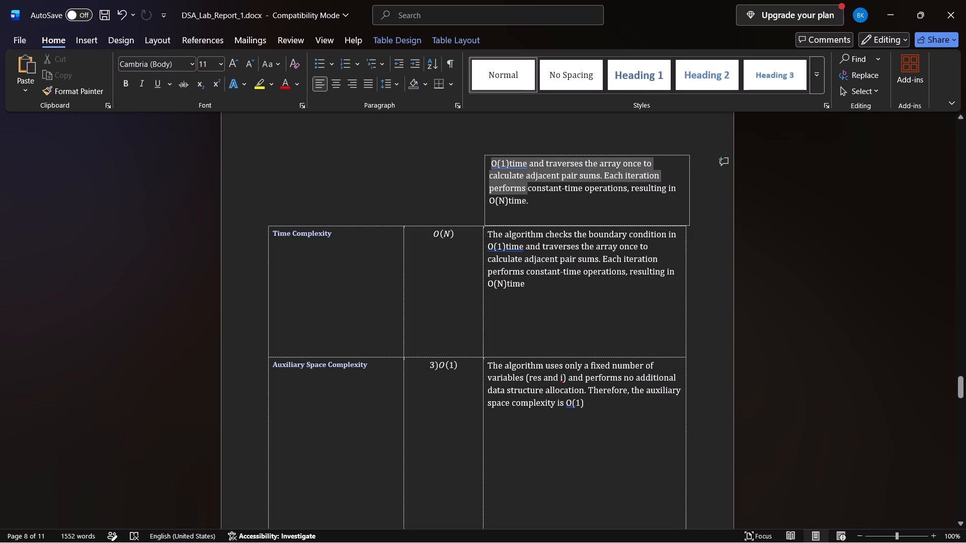
left_click_drag(517, 195, 524, 200)
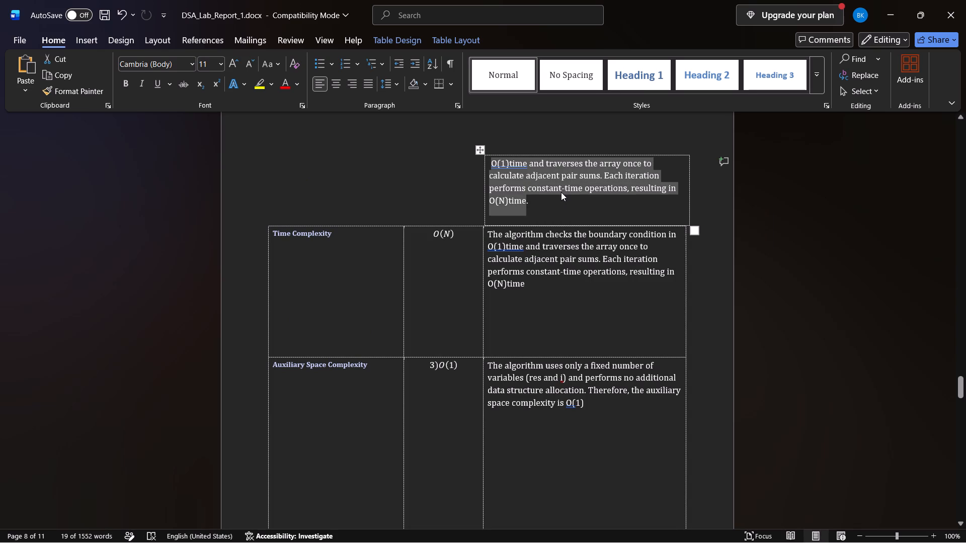
key("ctrl+c")
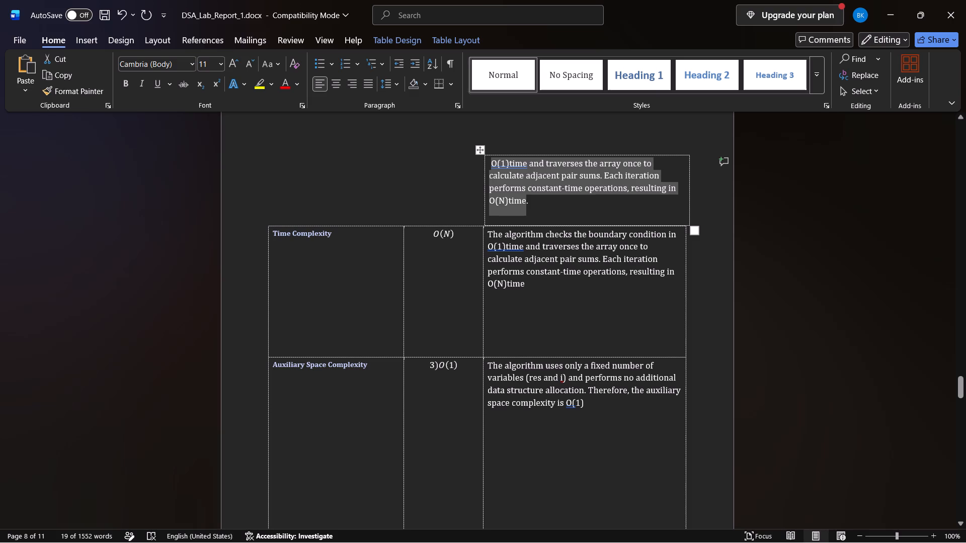
left_click(491, 236)
left_click(488, 236)
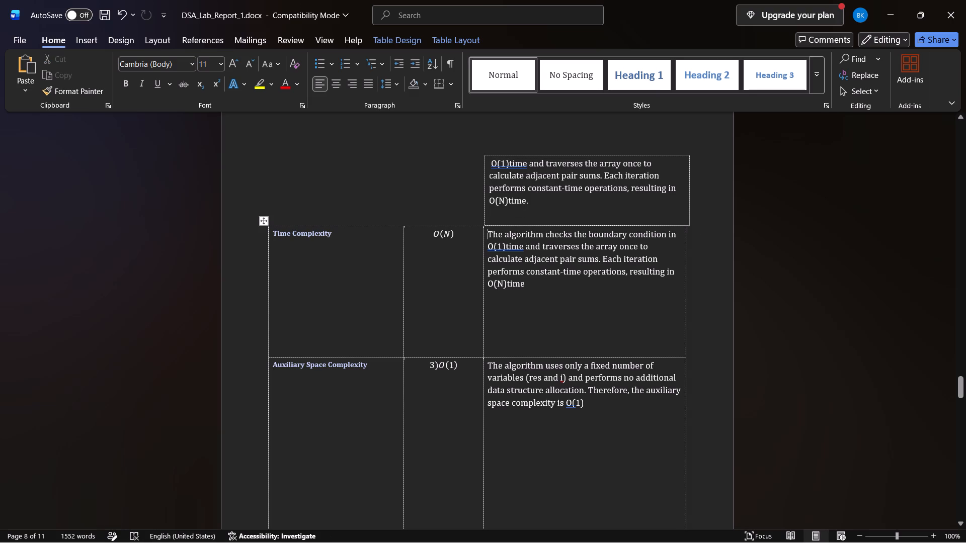
key("ctrl+v")
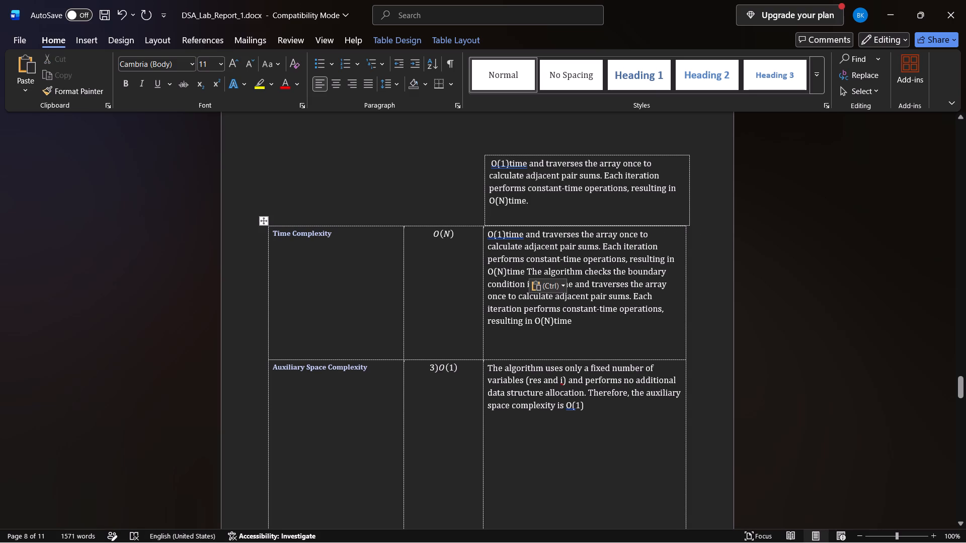
Clear the floating one-cell table's text and delete its cell, shifting cells left, to remove it from above the Time Complexity row.
left_click_drag(541, 206, 493, 162)
key("BackSpace")
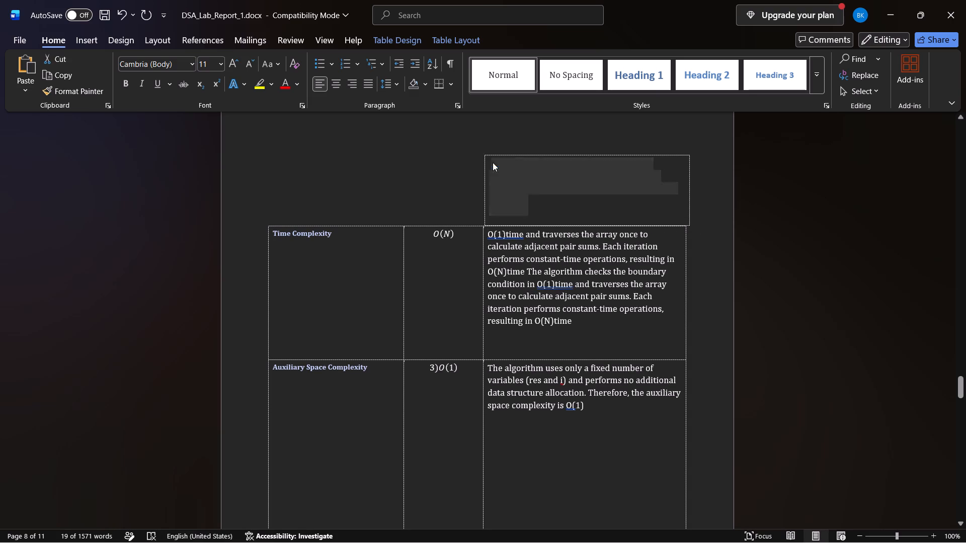
key("BackSpace")
left_click(529, 176)
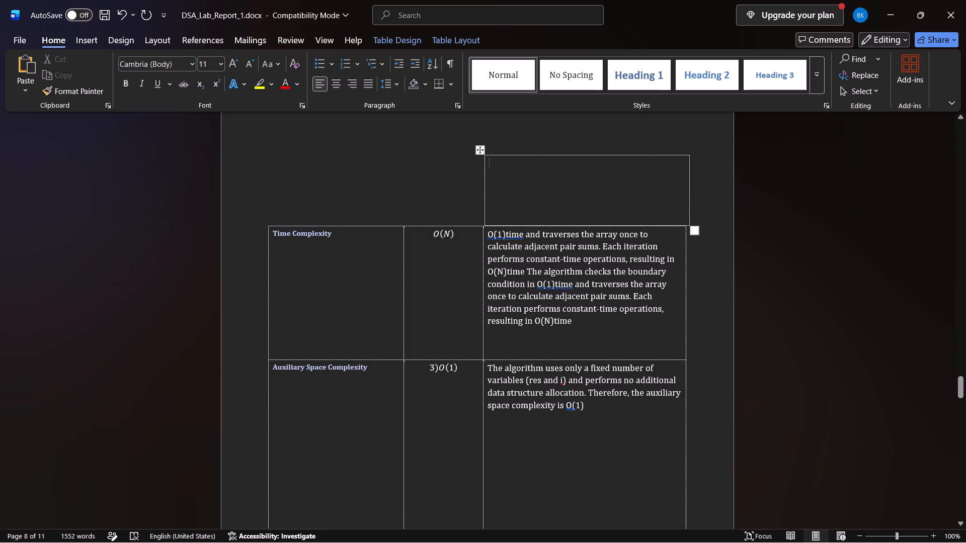
left_click(481, 150)
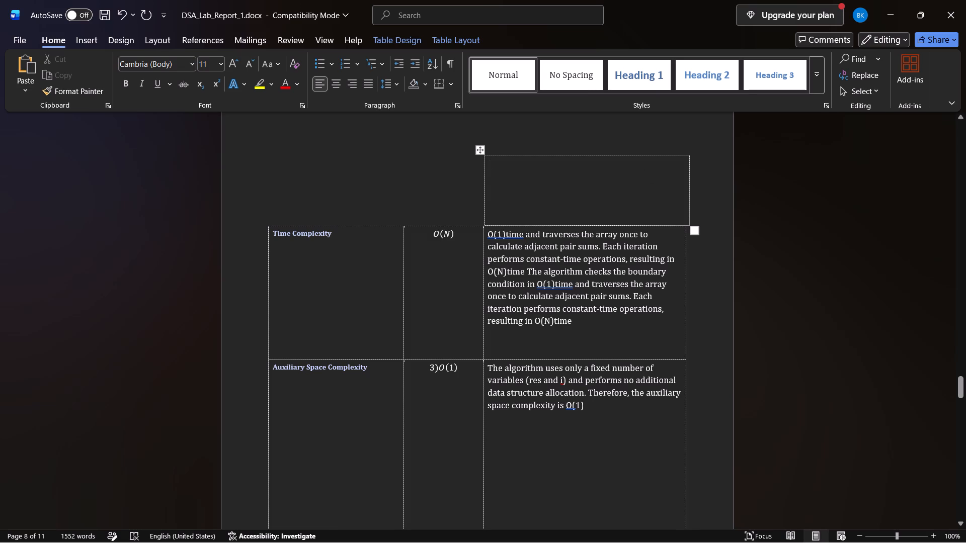
right_click(481, 150)
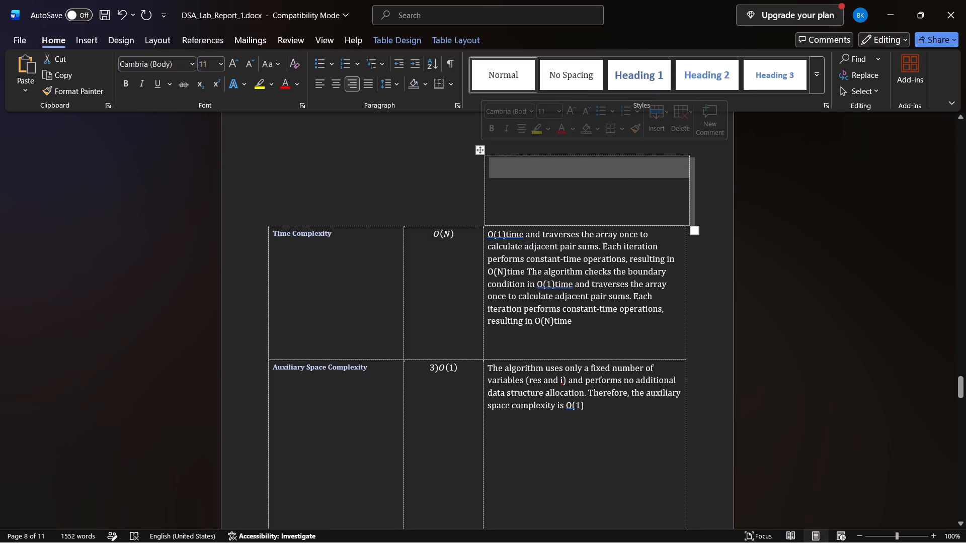
left_click(678, 111)
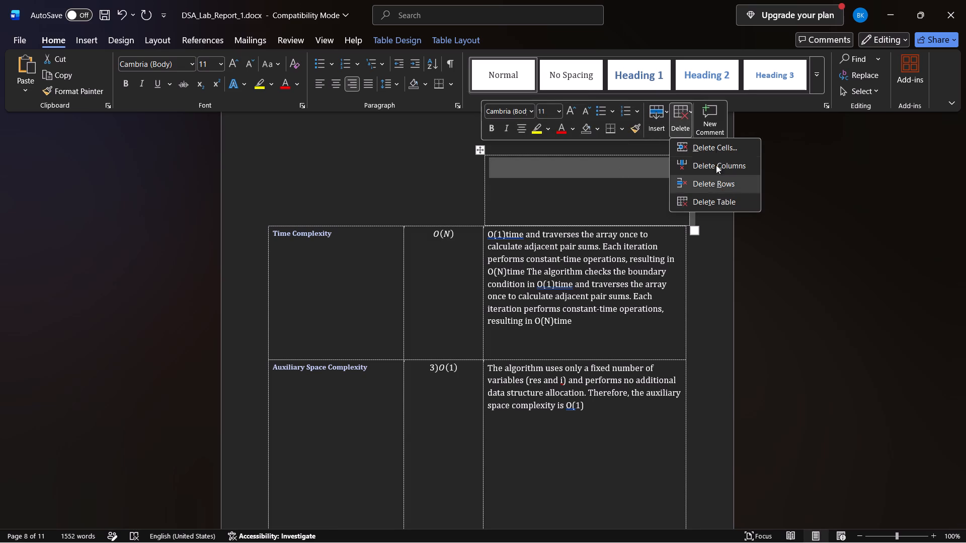
left_click(713, 146)
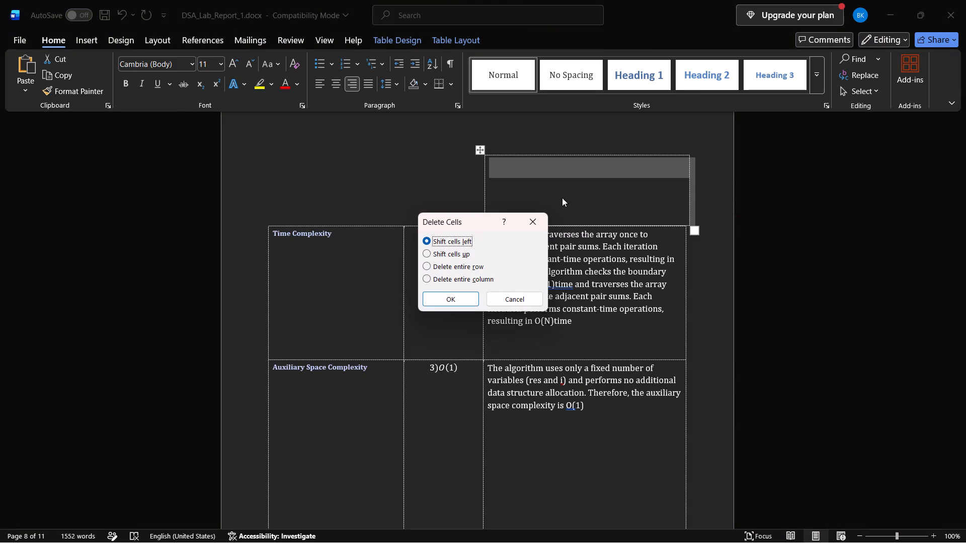
left_click(461, 292)
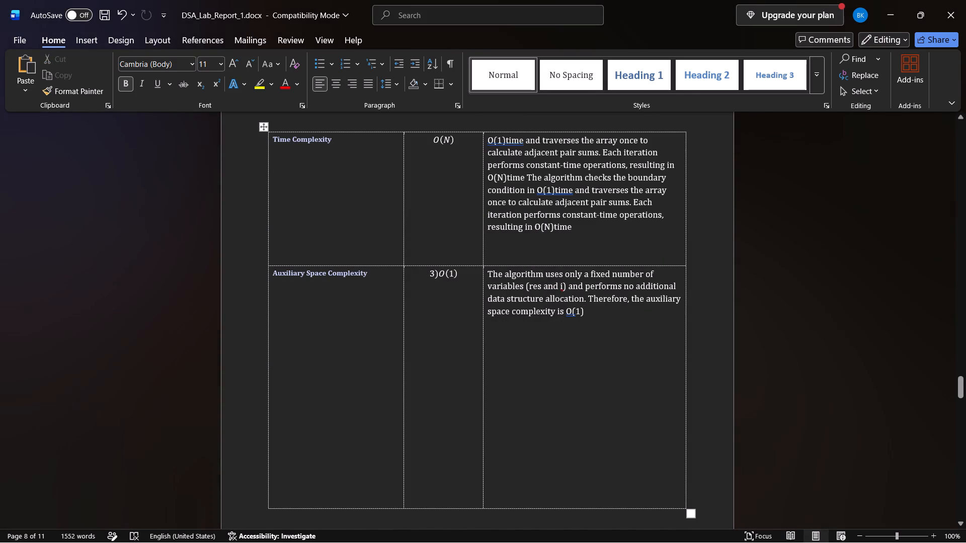
Look over the Max Pair Sum complexity table and the Match Customers with Experts pages to check their layout.
scroll(514, 245, "up", 1)
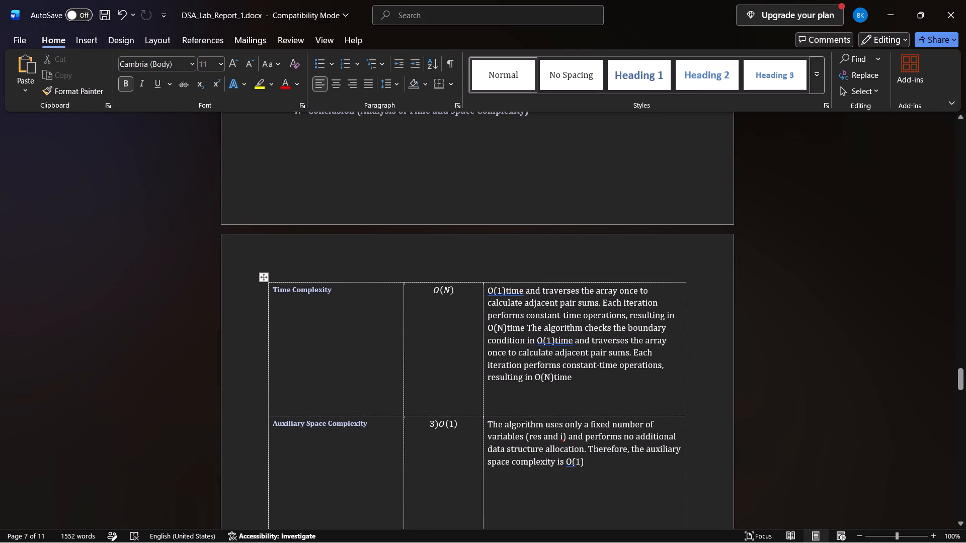
scroll(597, 336, "down", 2)
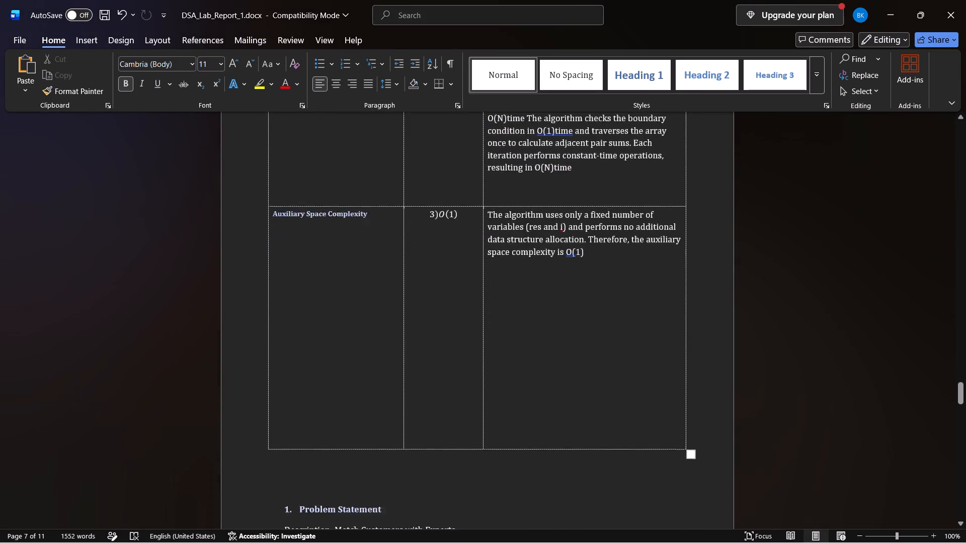
scroll(597, 336, "down", 4)
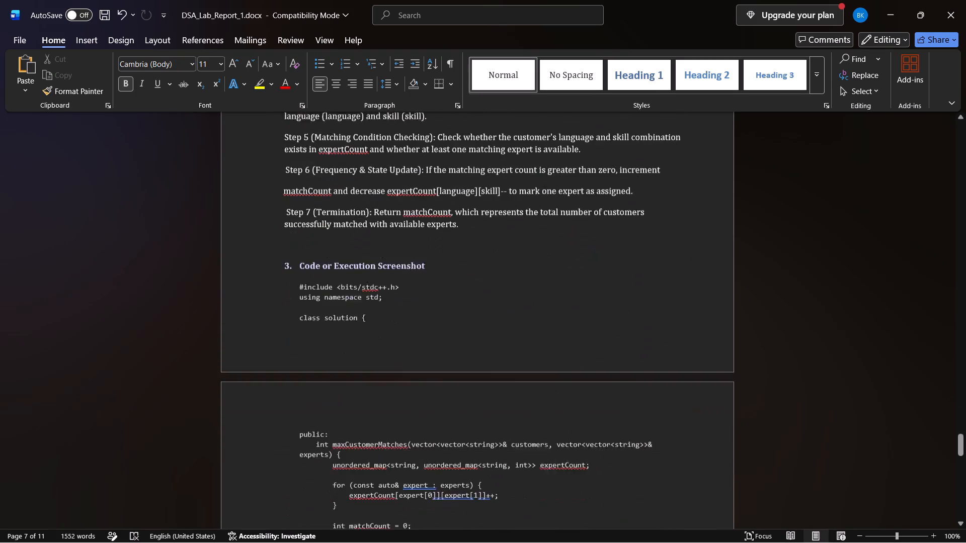
scroll(597, 336, "down", 3)
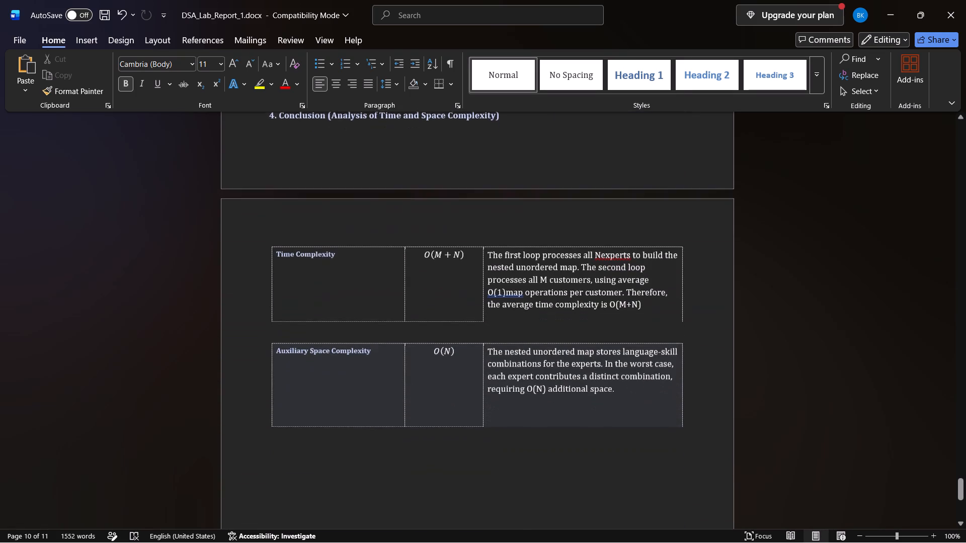
scroll(597, 336, "down", 5)
scroll(597, 336, "up", 2)
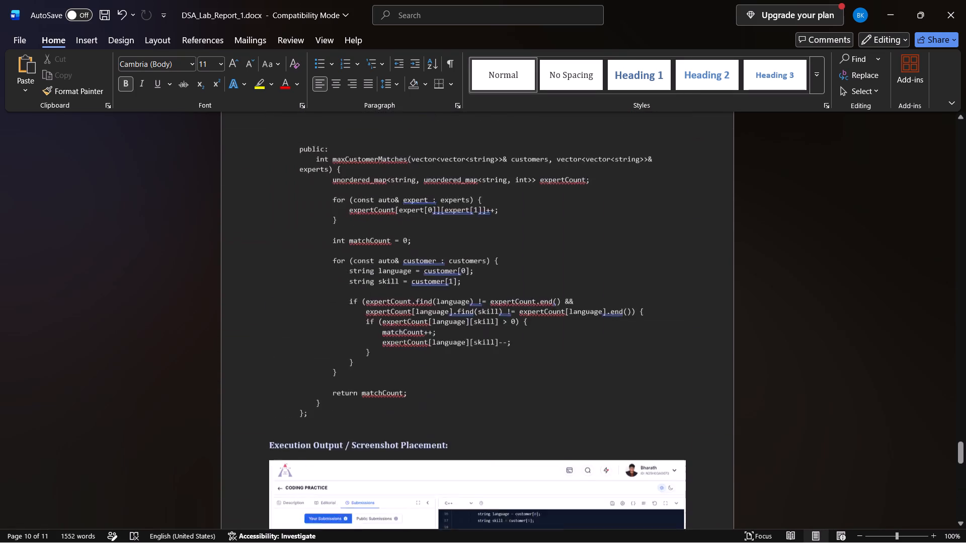
scroll(597, 336, "up", 5)
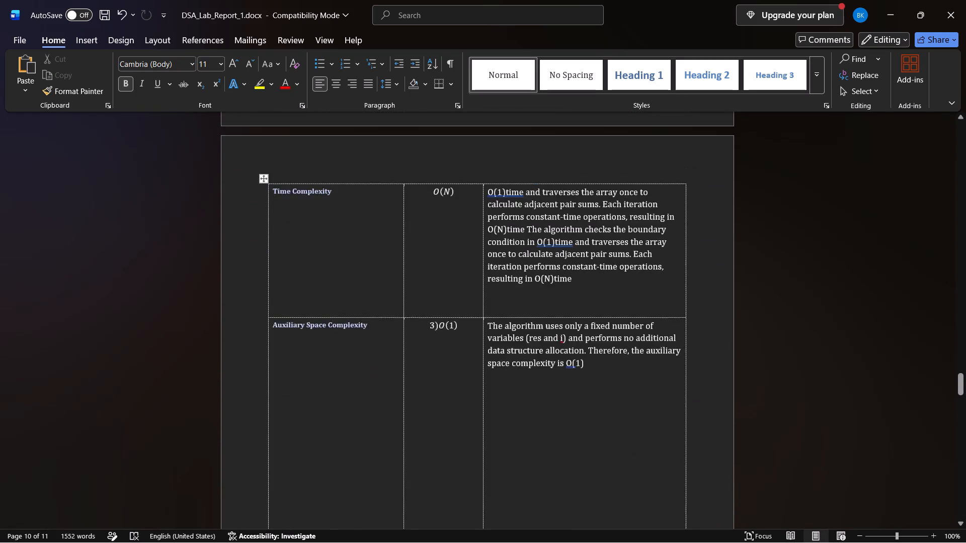
scroll(597, 336, "up", 2)
Shrink the Max Pair Sum complexity table from its bottom corner, removing the excess height below the Auxiliary Space explanation and narrowing it slightly.
scroll(597, 336, "down", 1)
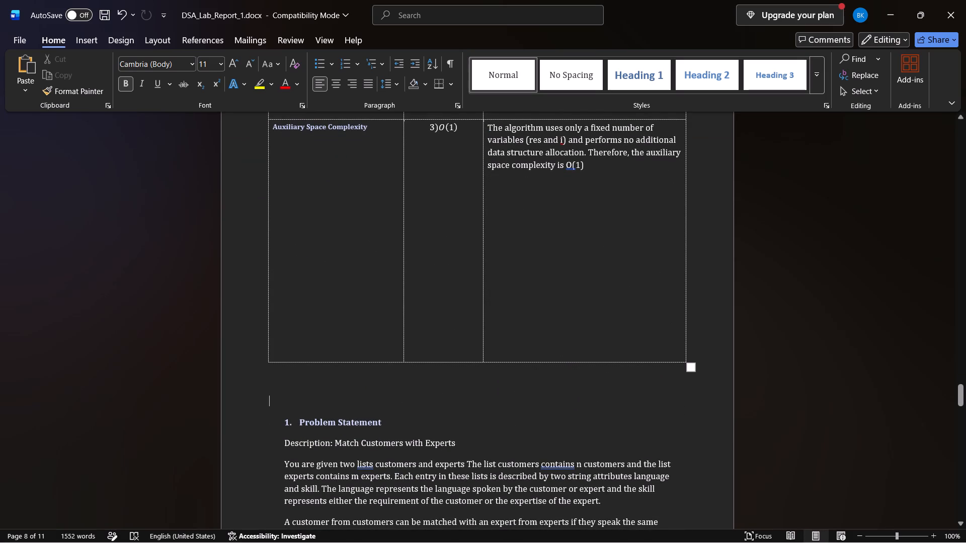
left_click_drag(692, 369, 680, 211)
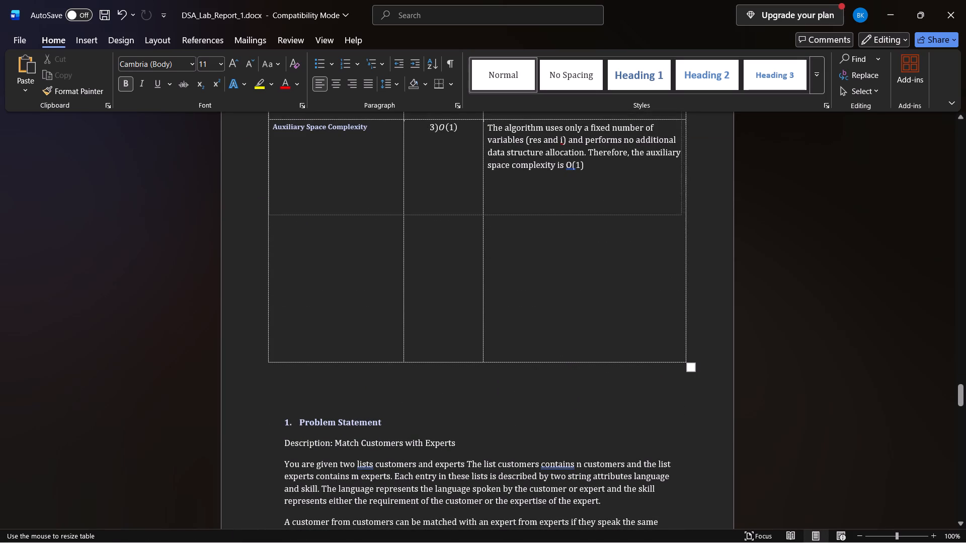
left_click_drag(680, 211, 680, 206)
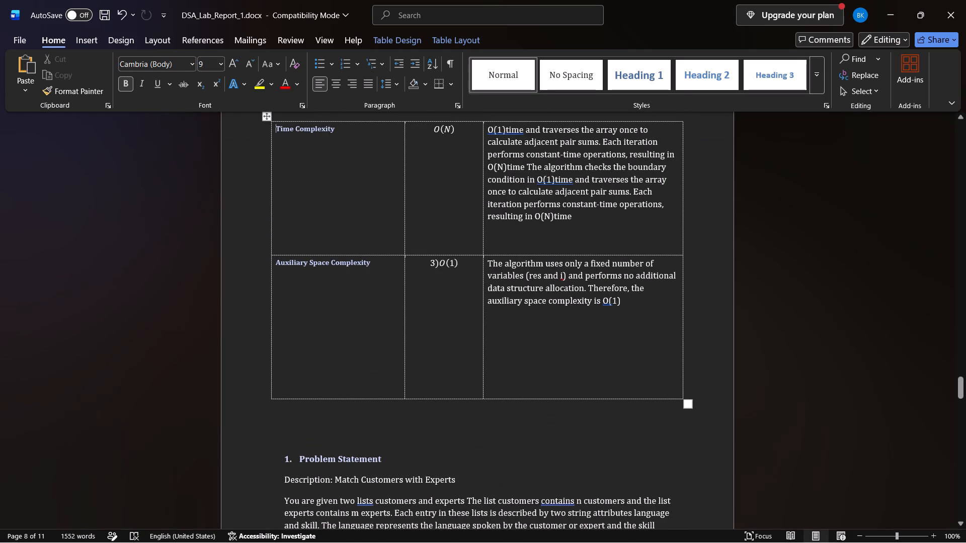
left_click_drag(684, 404, 680, 329)
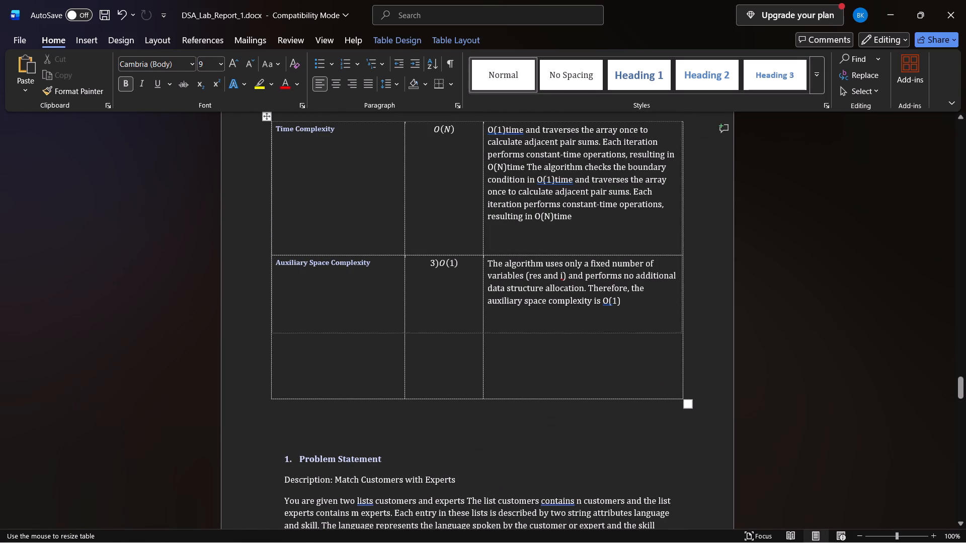
left_click_drag(680, 329, 680, 327)
Delete the small empty cell overlapping the Time complexity explanation in the Shortest Subarray with Sum k conclusion, shifting cells left.
scroll(618, 307, "up", 2)
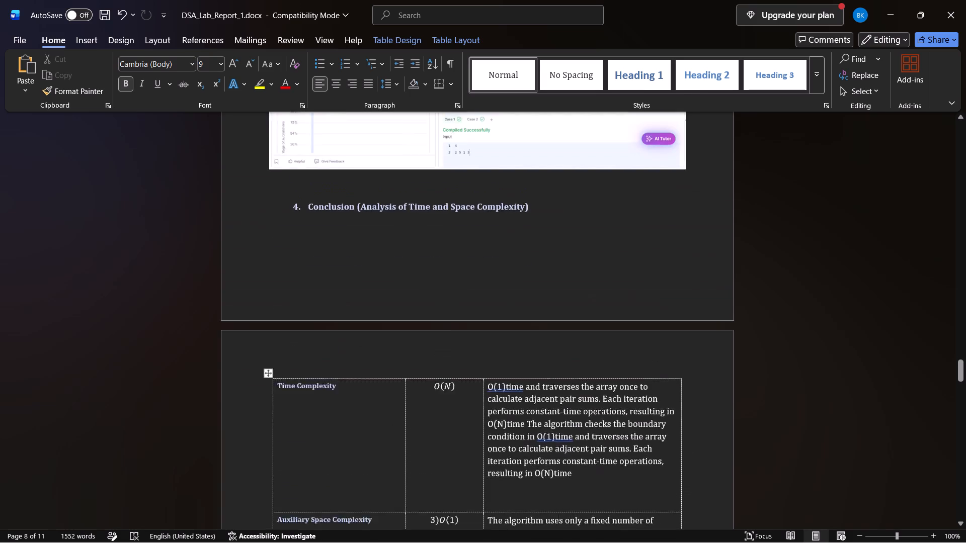
scroll(618, 307, "up", 3)
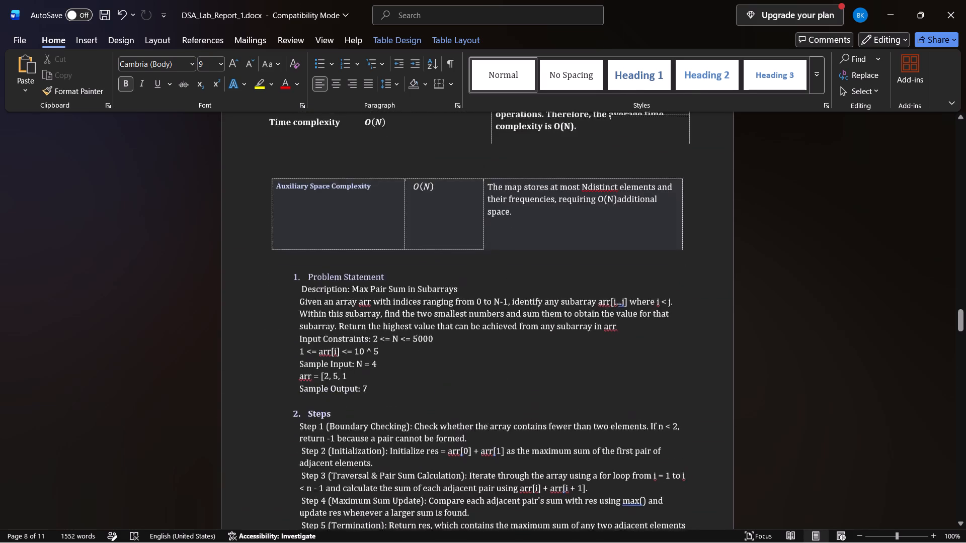
scroll(618, 307, "up", 2)
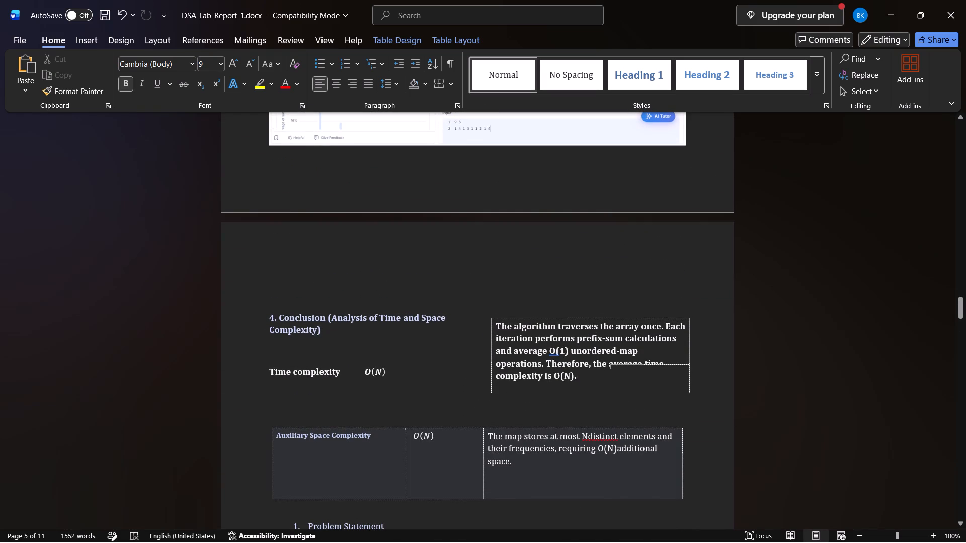
left_click(600, 395)
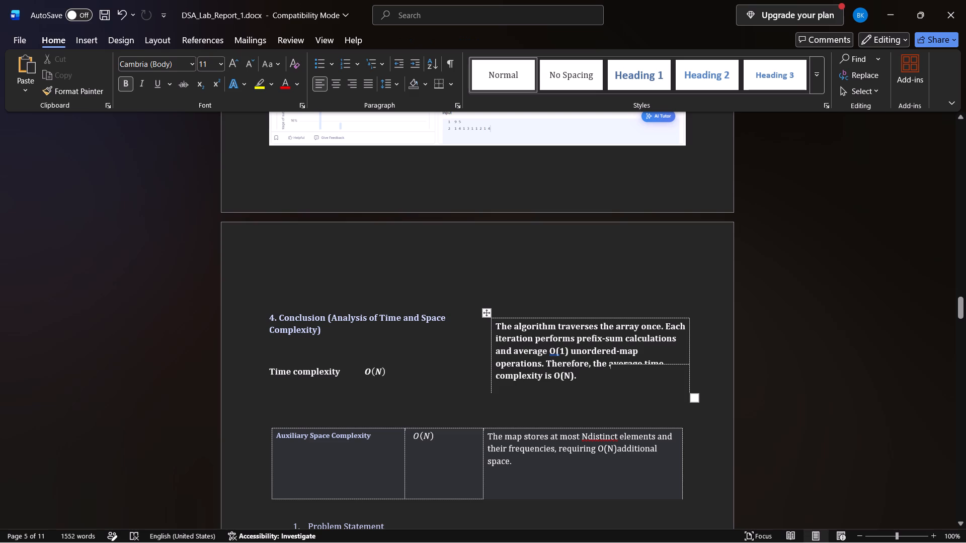
left_click(636, 367)
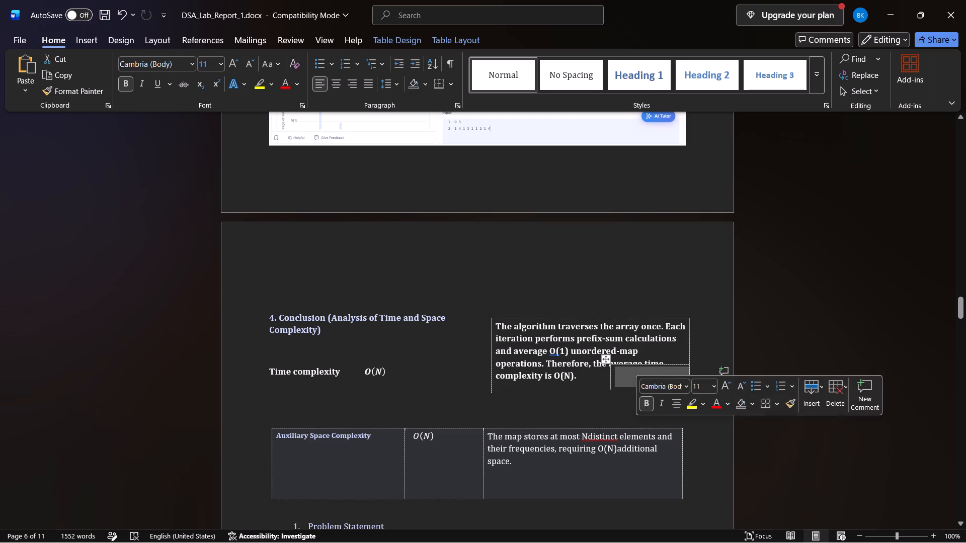
left_click(831, 385)
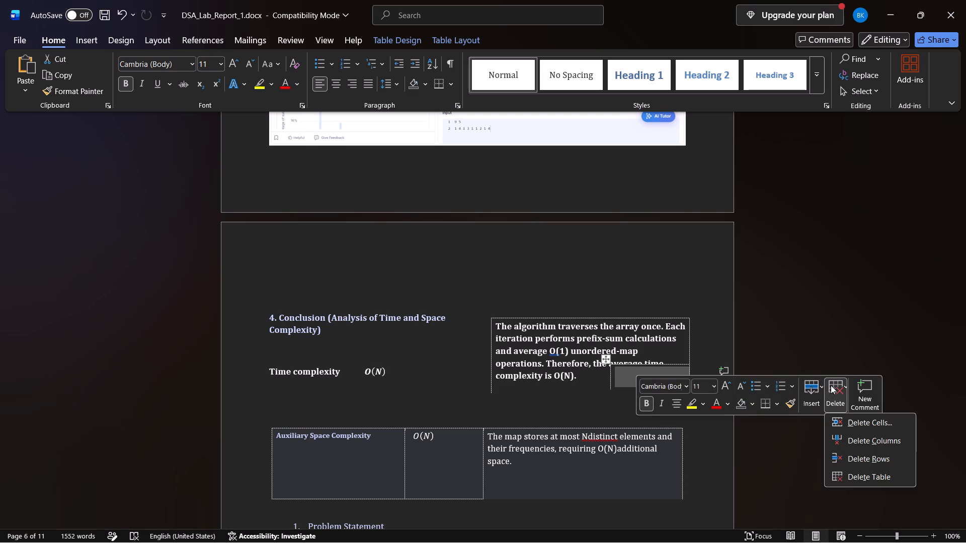
left_click(842, 418)
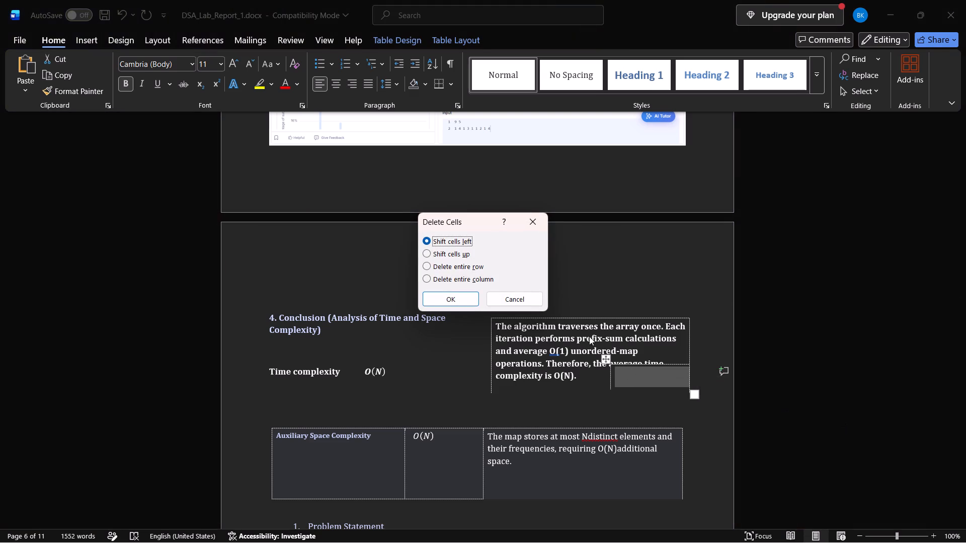
left_click(459, 293)
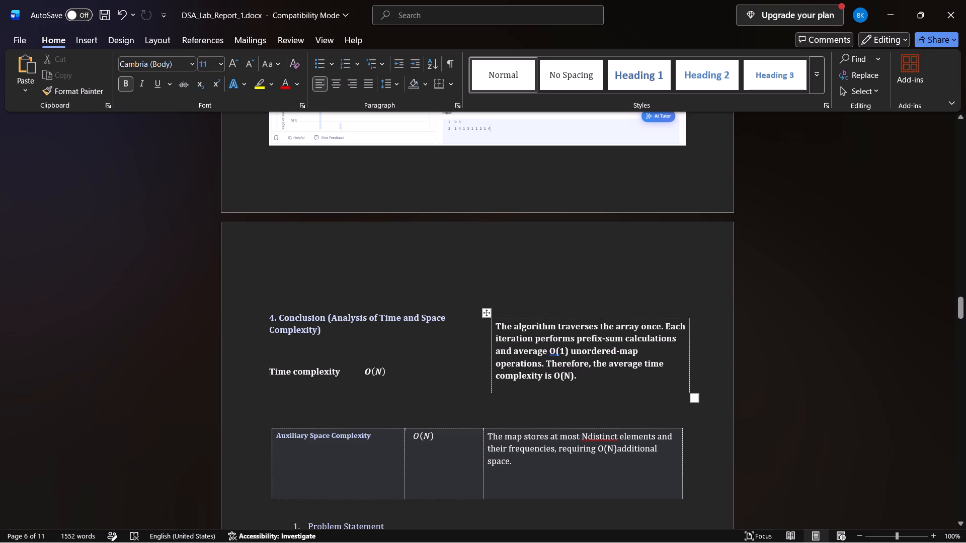
Insert spaces before O(N) on the Shortest Subarray conclusion's Time complexity line to bring it near the explanation box, plus one space after the O.
scroll(478, 383, "down", 1)
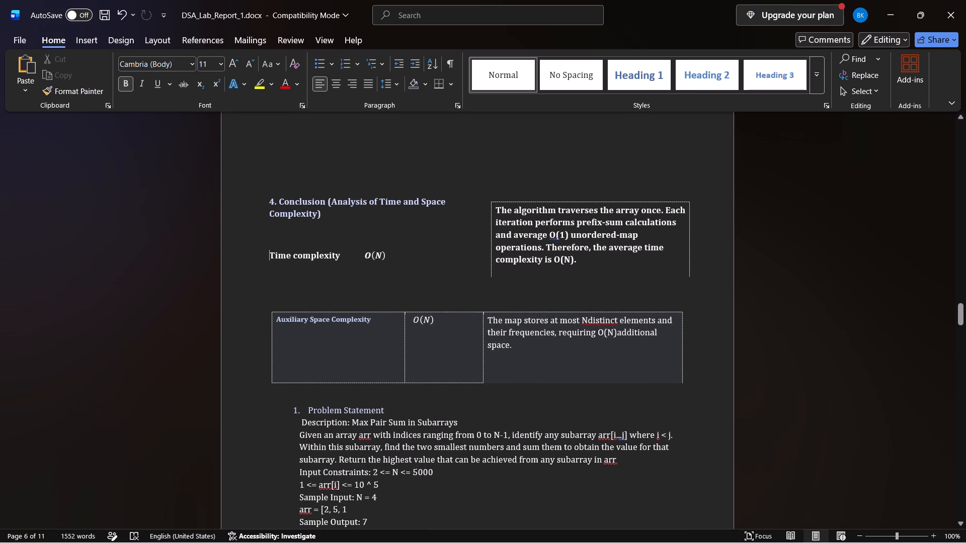
left_click(366, 254)
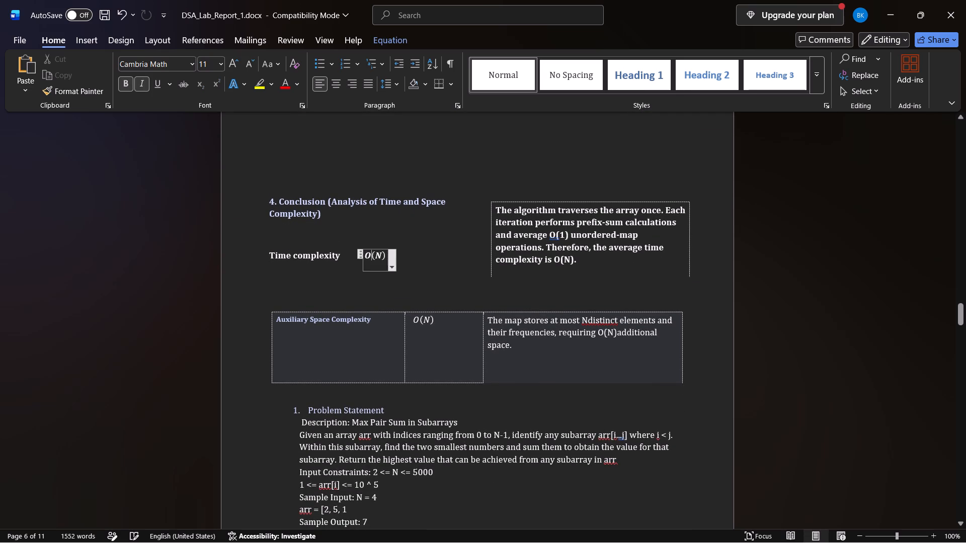
key("space")
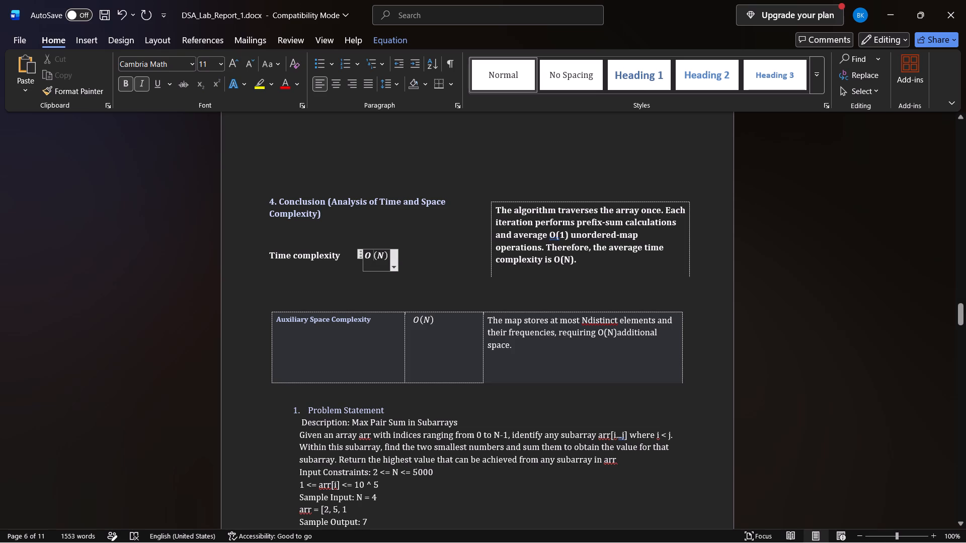
left_click(365, 256)
key("space")
key("space")
key("space")
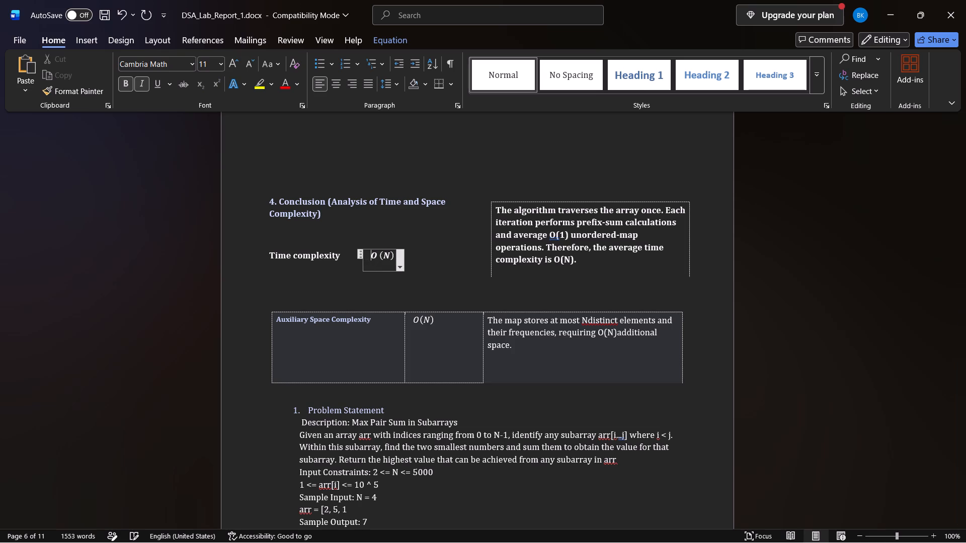
key("space")
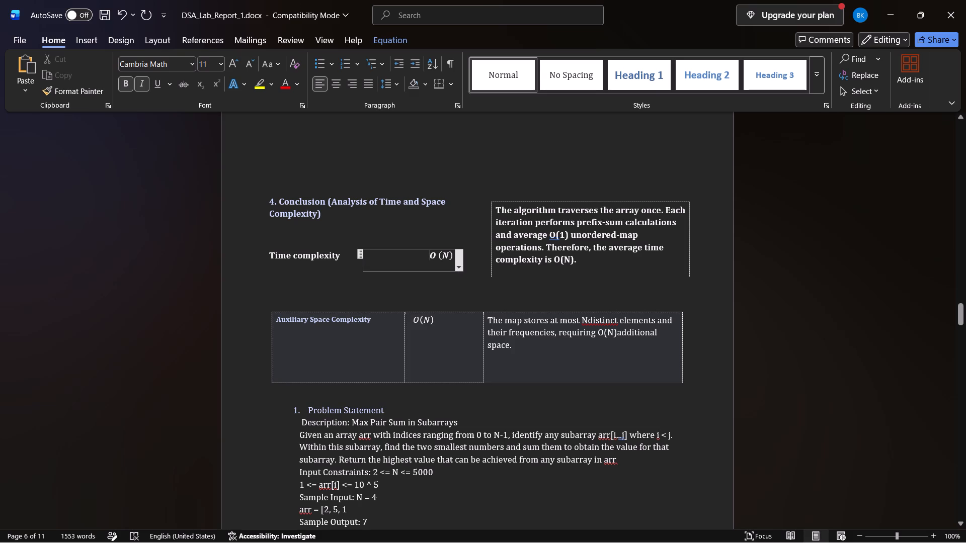
left_click(401, 261)
left_click(349, 270)
Review the Most Frequent Element question's statement, steps, code and conclusion layout.
scroll(391, 299, "up", 1)
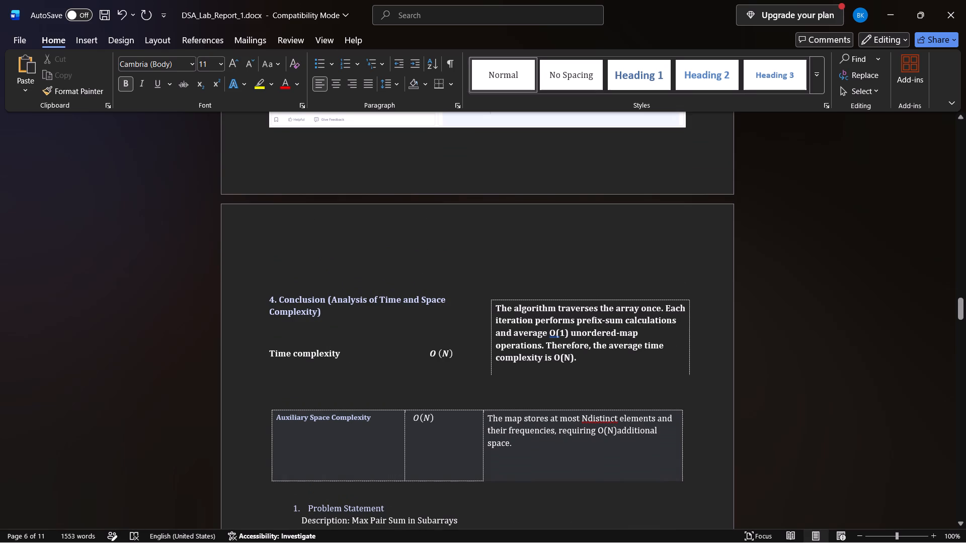
scroll(376, 301, "up", 4)
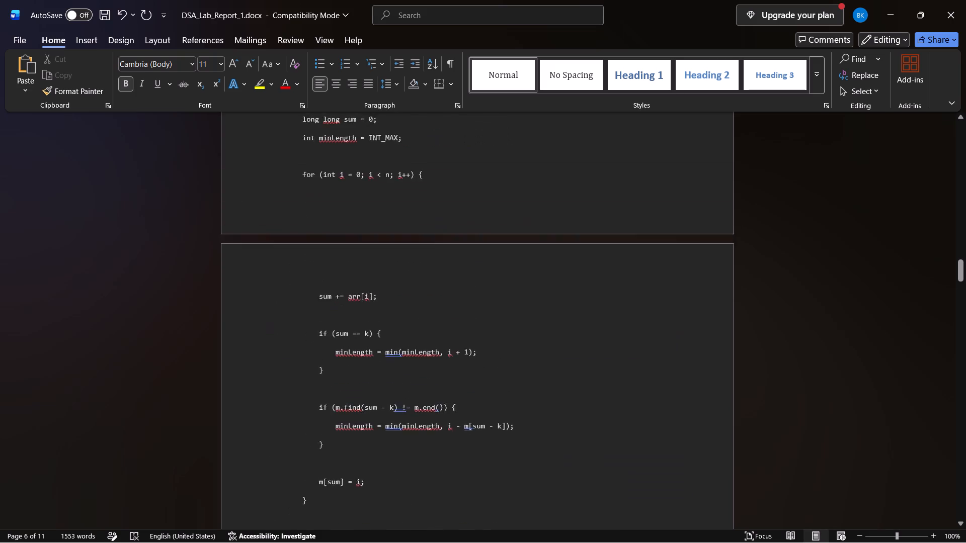
scroll(376, 301, "up", 3)
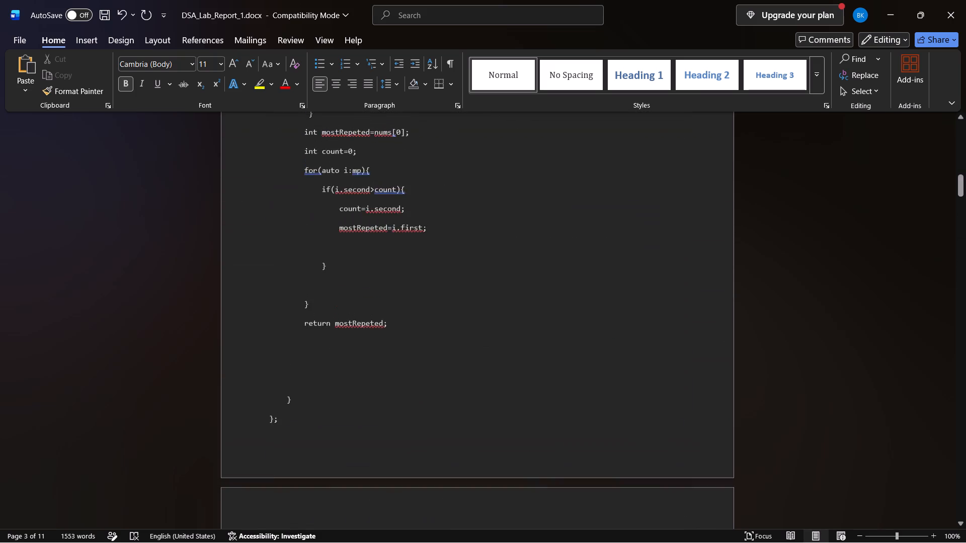
scroll(376, 301, "down", 2)
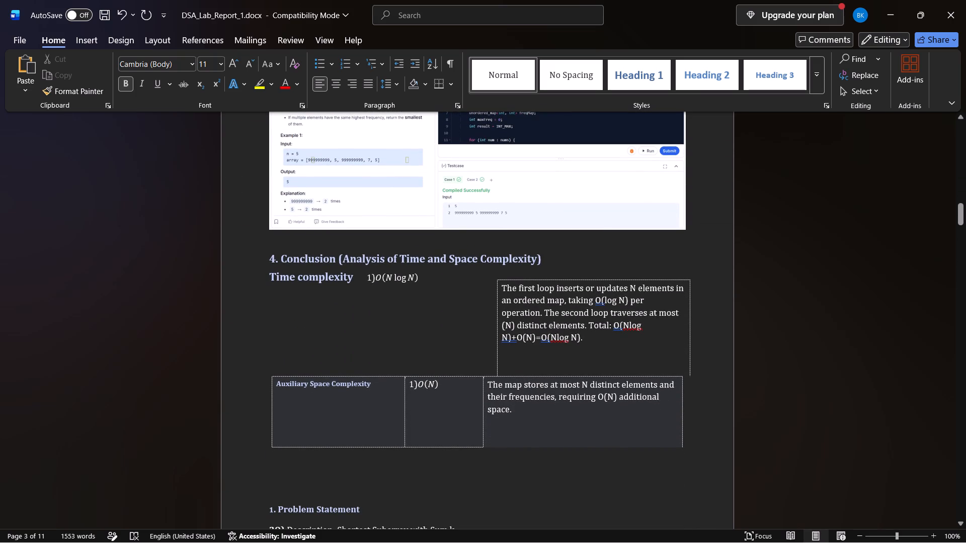
scroll(376, 301, "up", 5)
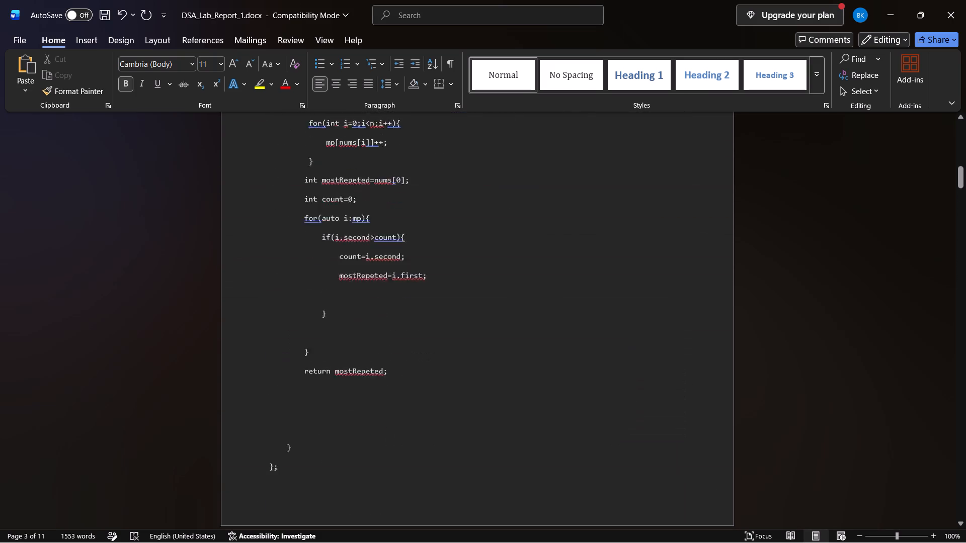
scroll(376, 301, "up", 3)
scroll(376, 301, "down", 1)
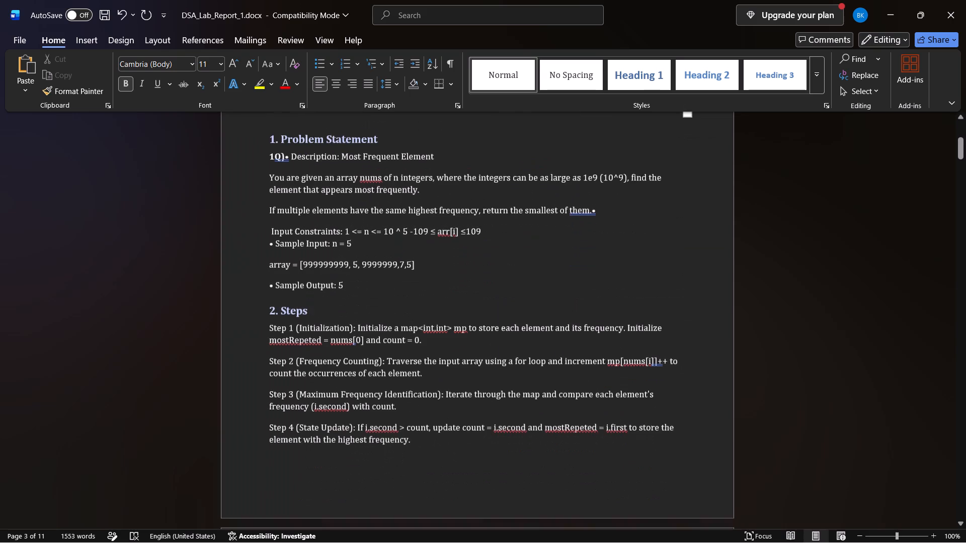
scroll(376, 301, "down", 3)
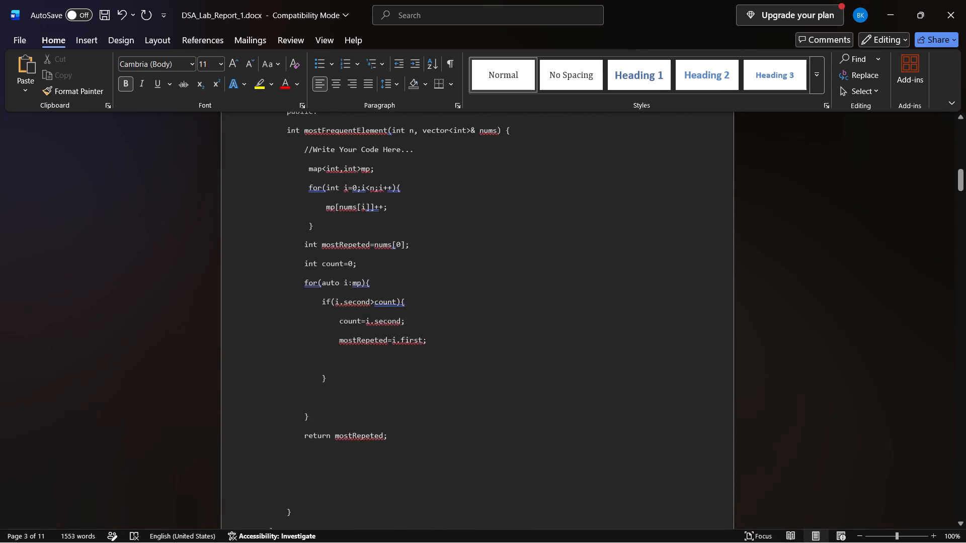
Insert spaces before 1)O(N log N) on the Most Frequent Element conclusion's Time complexity line to move it closer to the 1)O(N) column below.
scroll(376, 301, "down", 3)
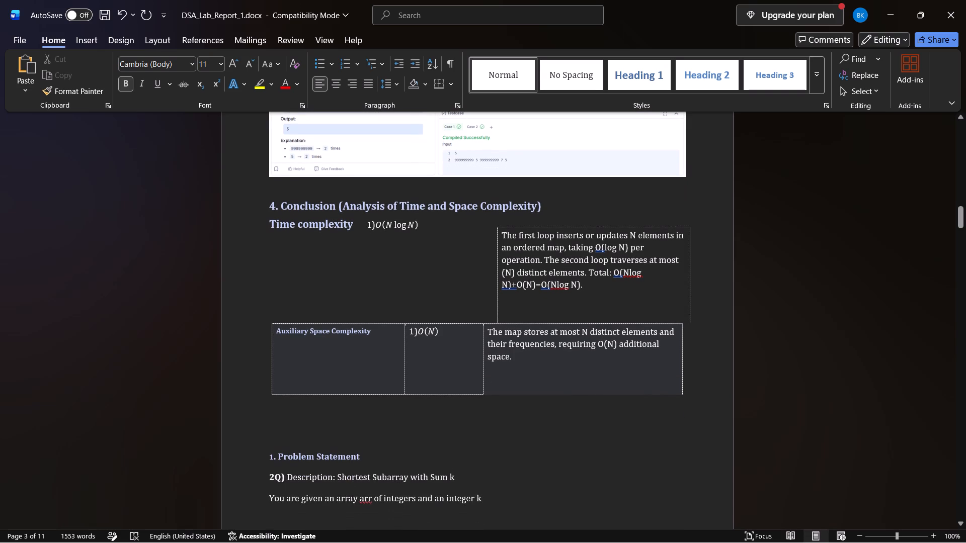
left_click(368, 227)
key("space")
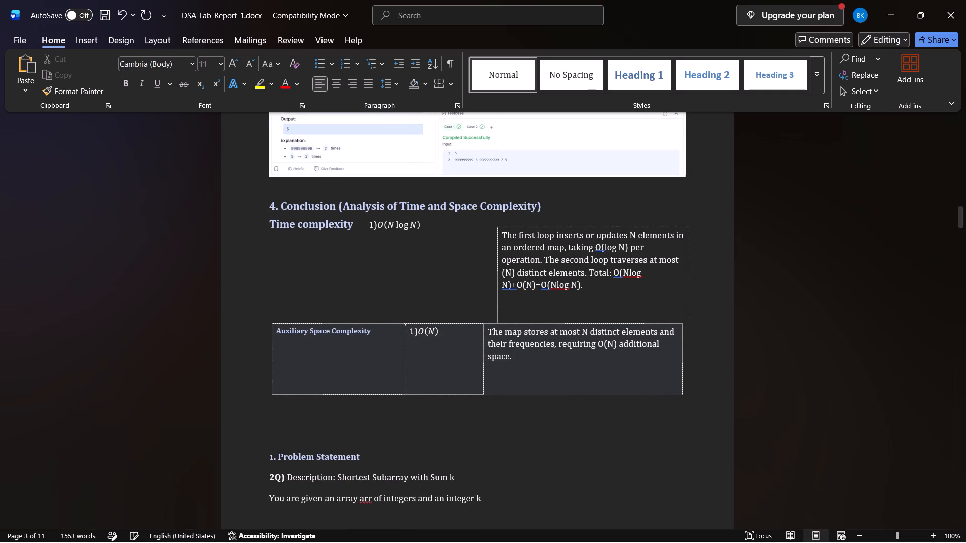
key("space")
key("space")
key("space")
key("space")
key("space")
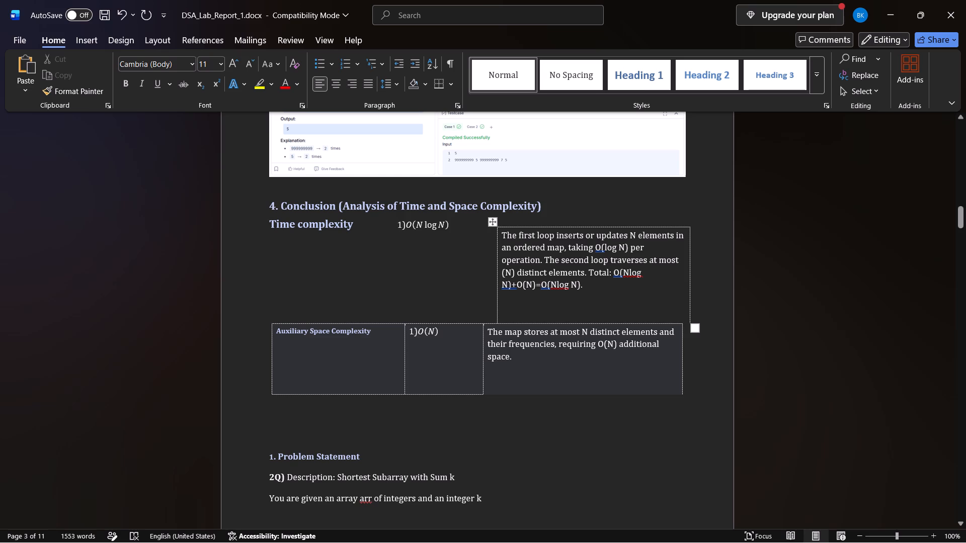
Select the floating one-cell explanation table beside the Time complexity line in the Most Frequent Element conclusion.
left_click(491, 224)
left_click(468, 252)
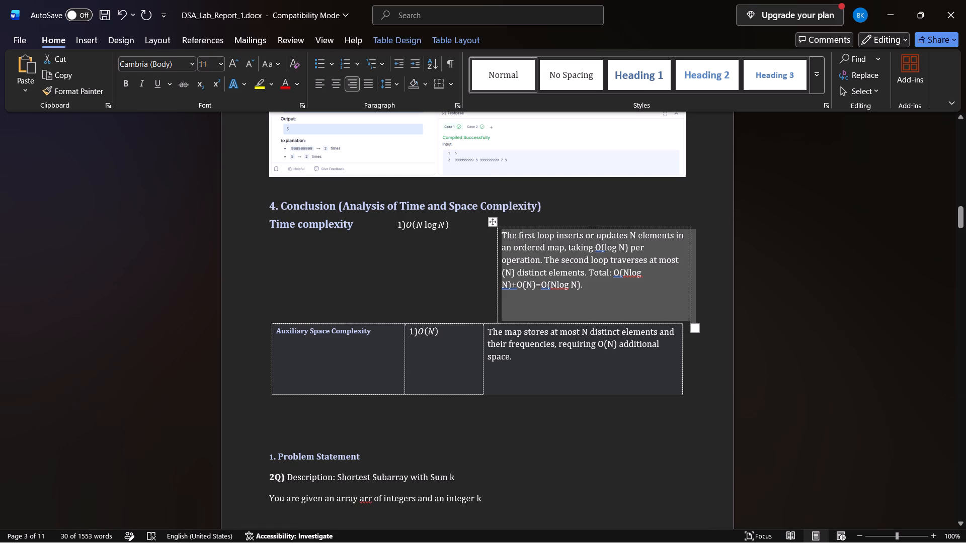
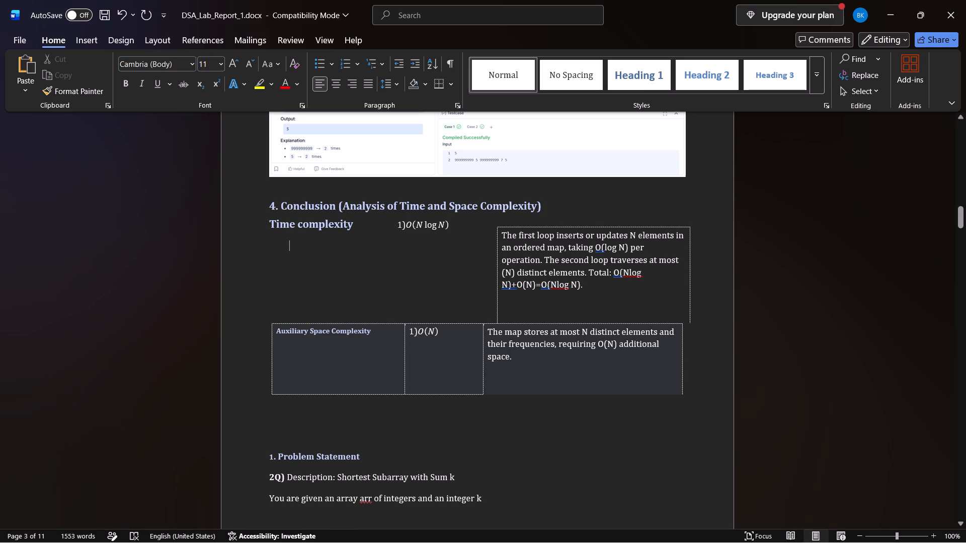
Close the DSA_Lab_Report_1 document without saving its changes.
scroll(371, 307, "up", 1)
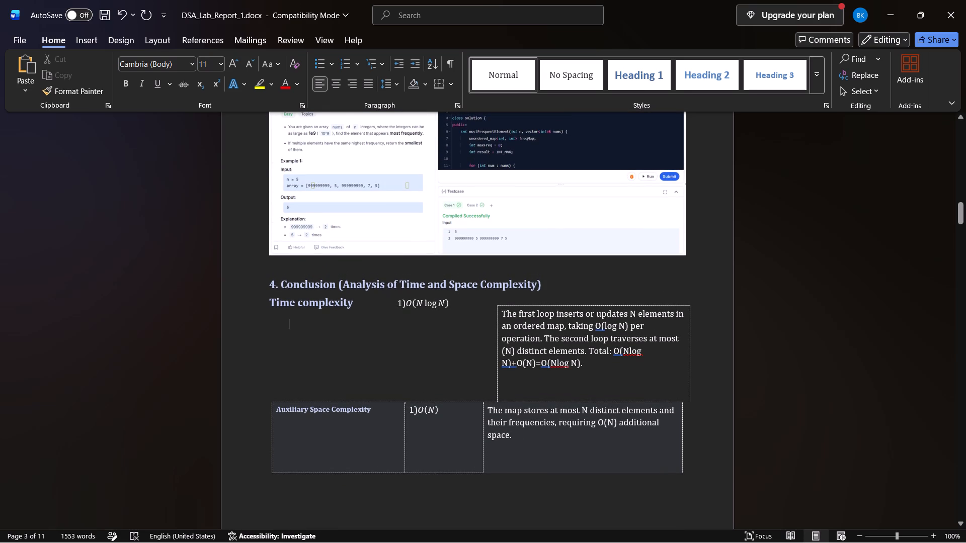
scroll(371, 307, "up", 1)
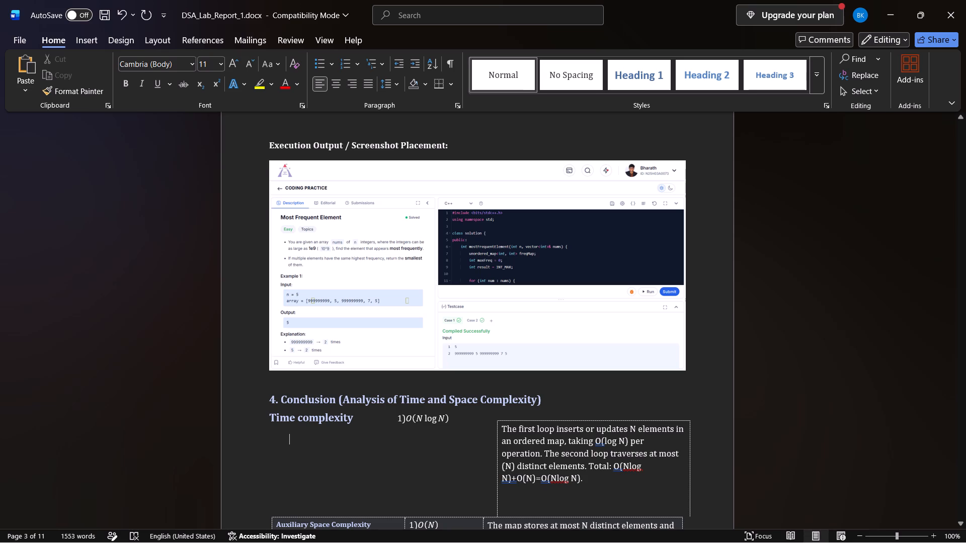
left_click(940, 1)
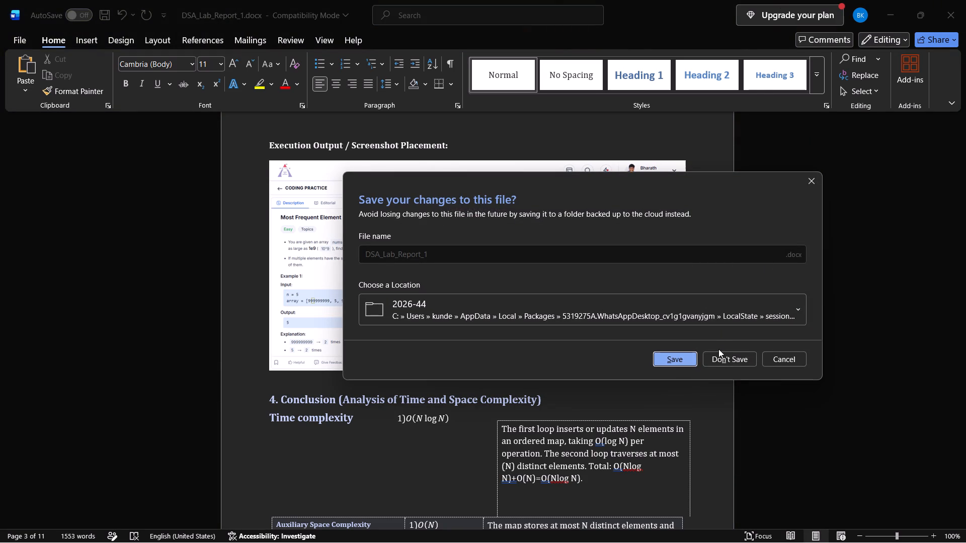
left_click(720, 355)
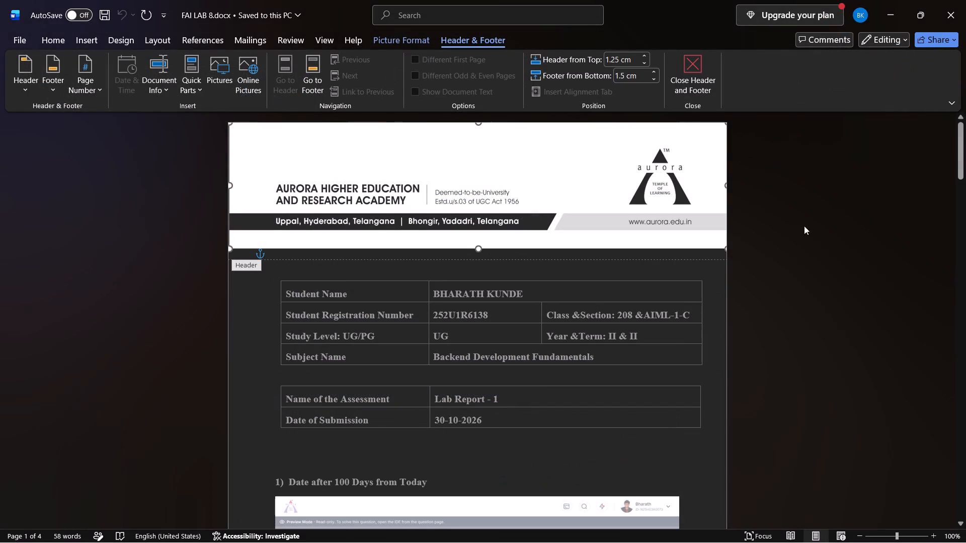
Look through the pages of the FAI LAB 8 document with the Aurora letterhead.
scroll(748, 263, "down", 6)
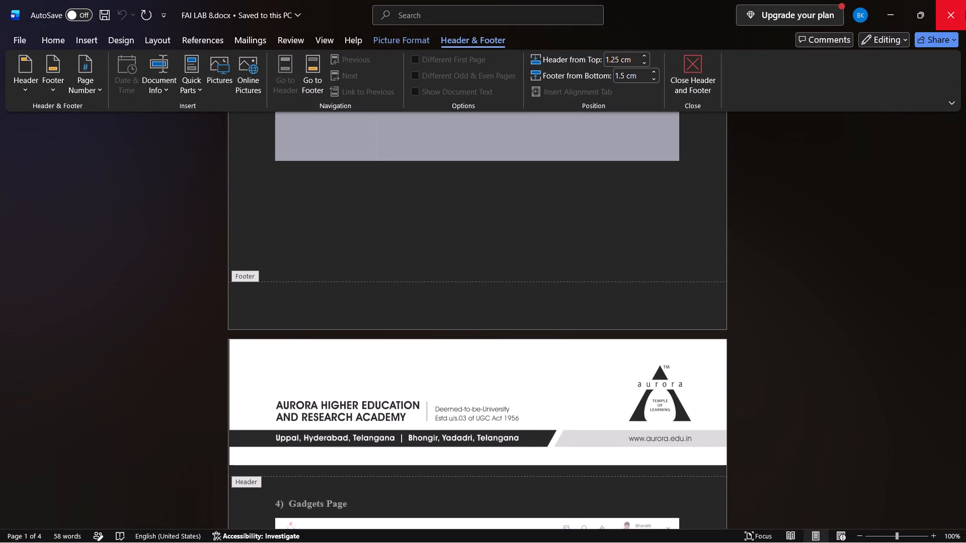
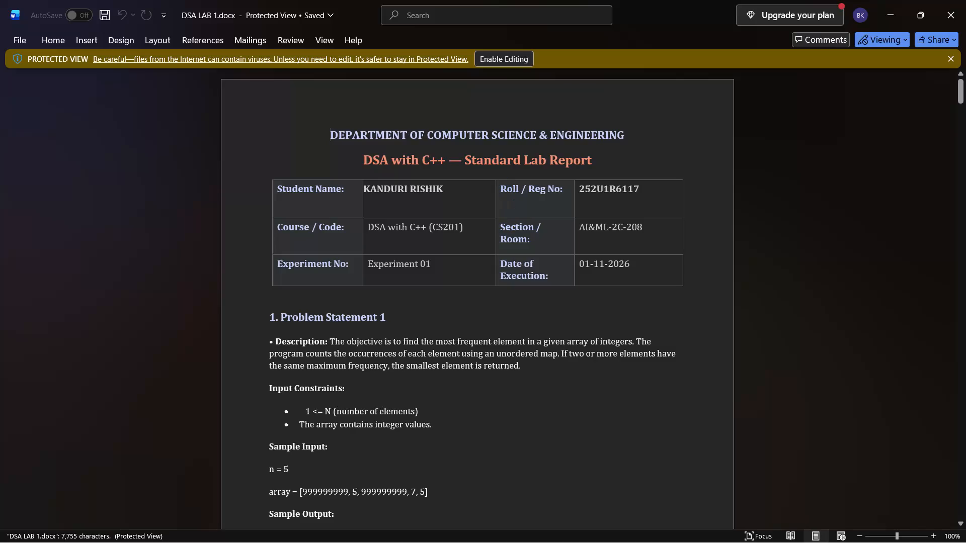
Enable editing for the protected DSA LAB 1 document.
left_click(503, 62)
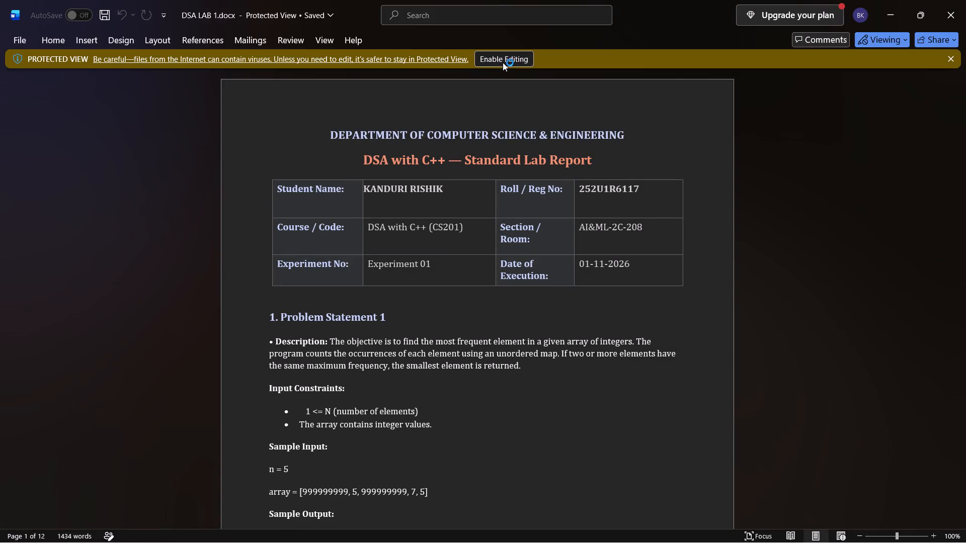
Skim the DSA LAB 1 report through the Problem Statement 1 and Problem Statement 2 sections.
scroll(510, 278, "down", 2)
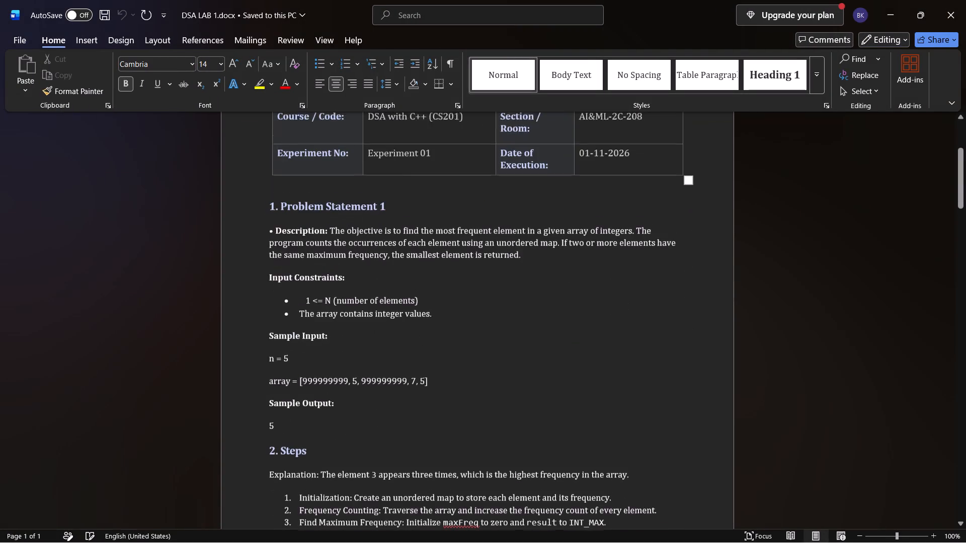
scroll(510, 278, "down", 3)
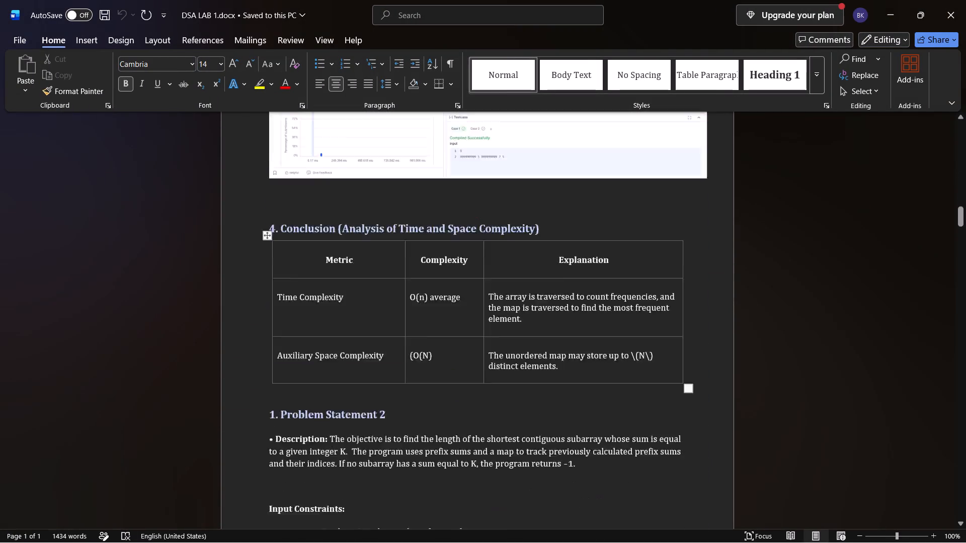
scroll(510, 278, "down", 3)
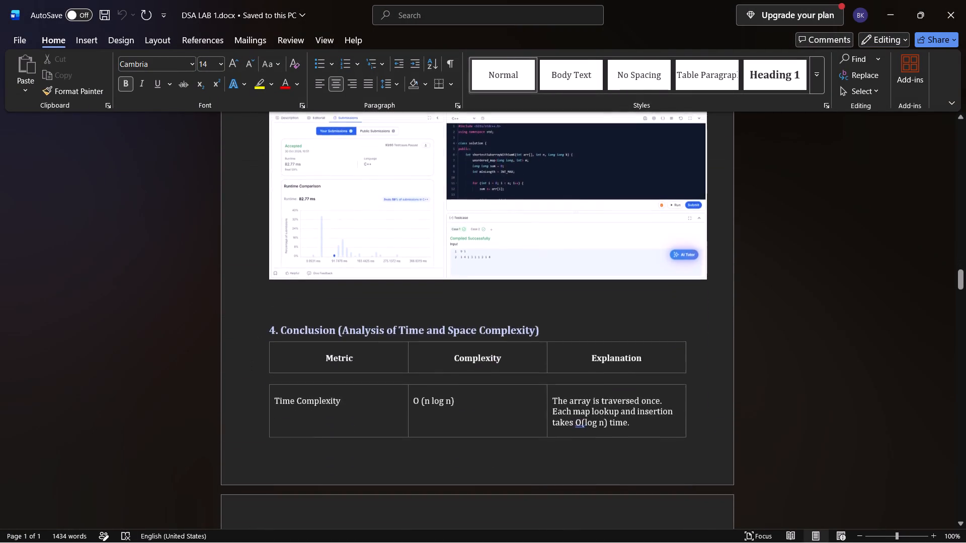
scroll(510, 278, "down", 1)
scroll(510, 278, "up", 2)
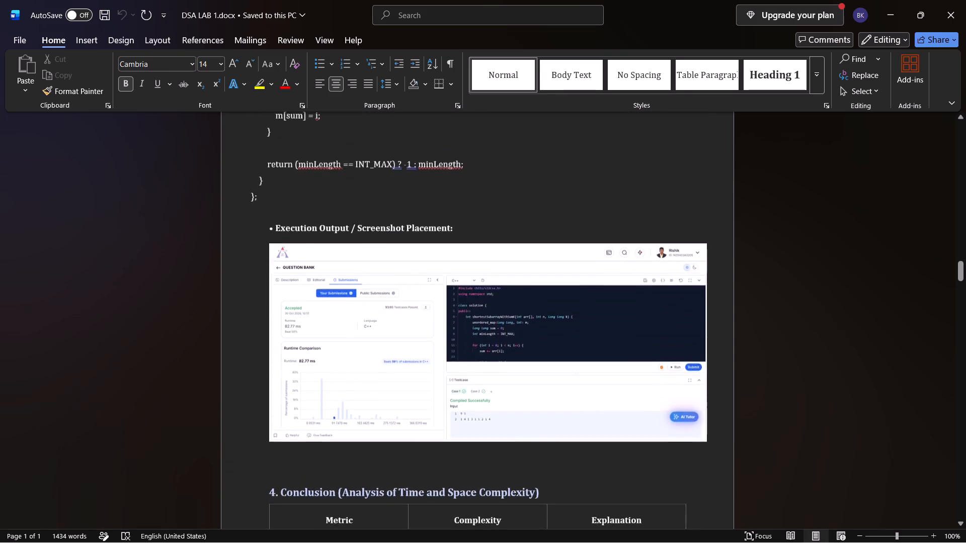
scroll(510, 278, "up", 4)
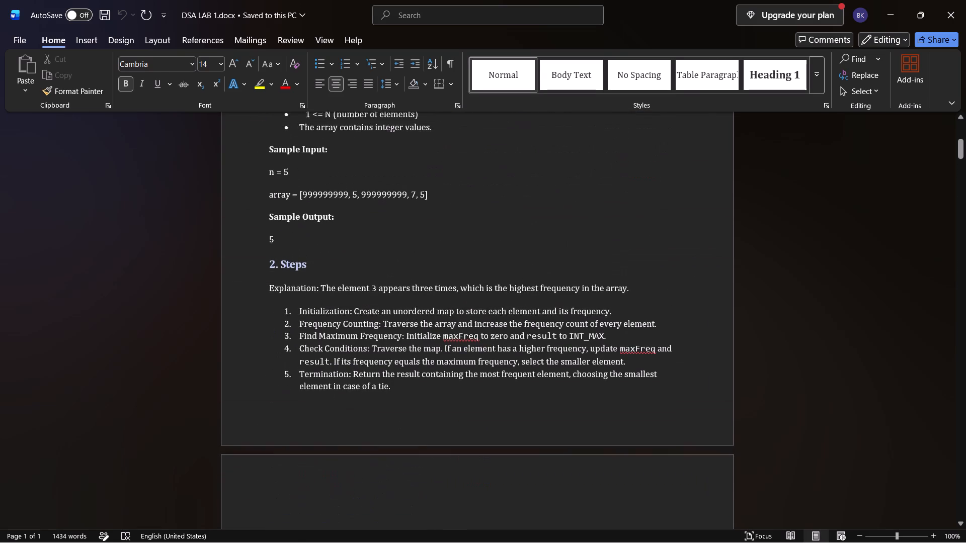
scroll(510, 278, "up", 2)
Examine Problem Statement 1's source code and execution screenshot, and review back up to the student details table.
scroll(510, 278, "down", 2)
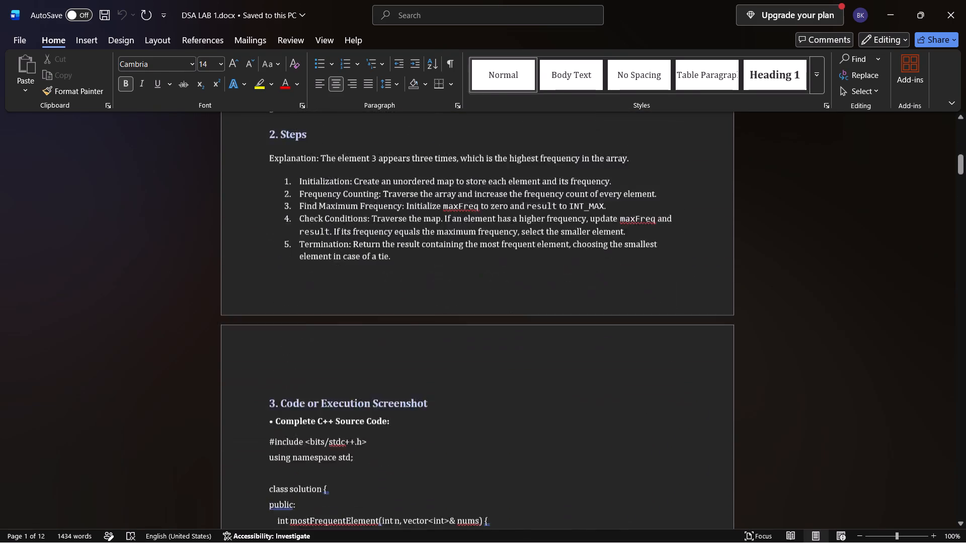
scroll(510, 278, "down", 6)
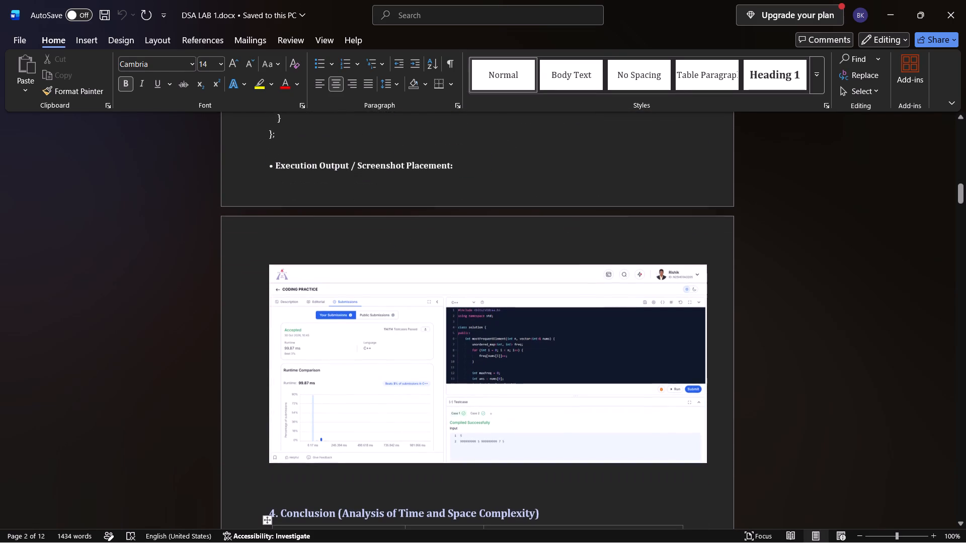
left_click(507, 330)
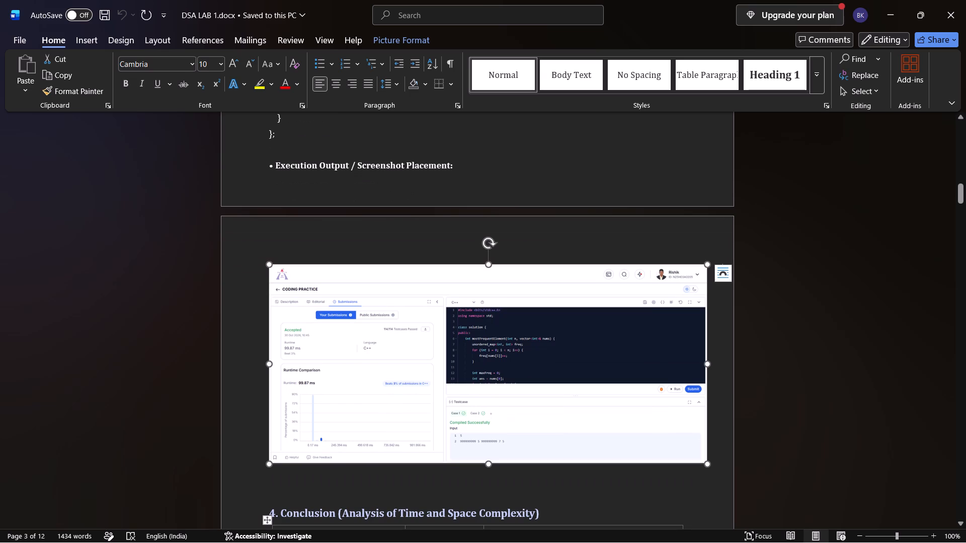
scroll(507, 330, "up", 2)
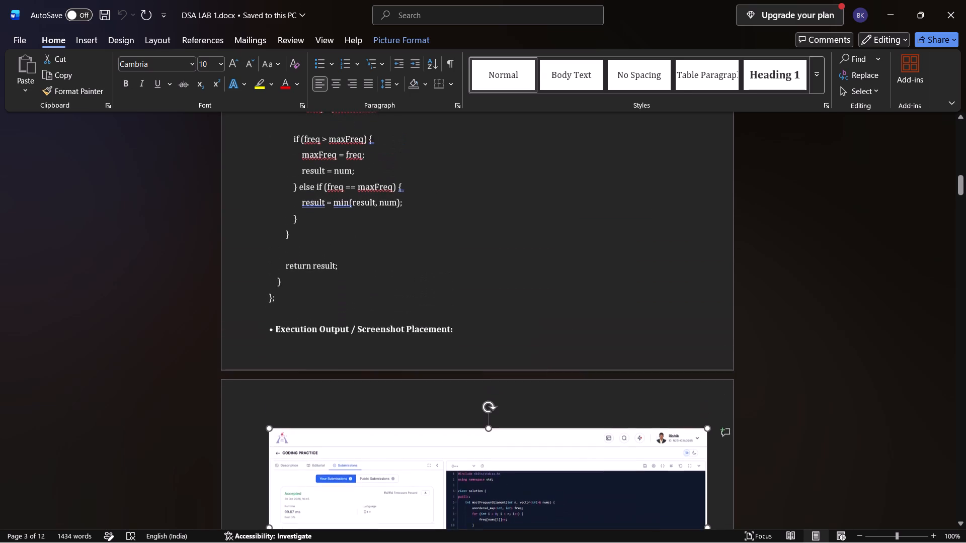
scroll(507, 330, "up", 2)
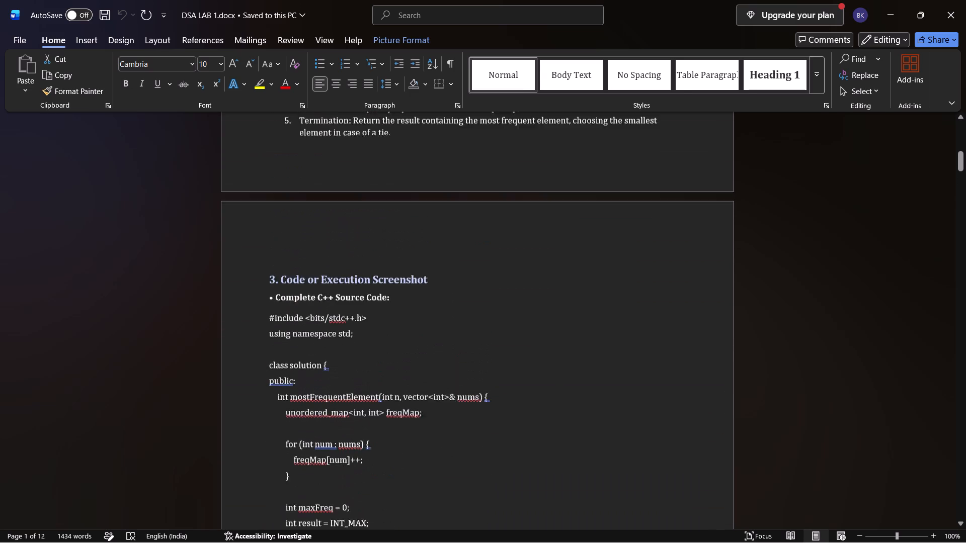
scroll(507, 330, "up", 2)
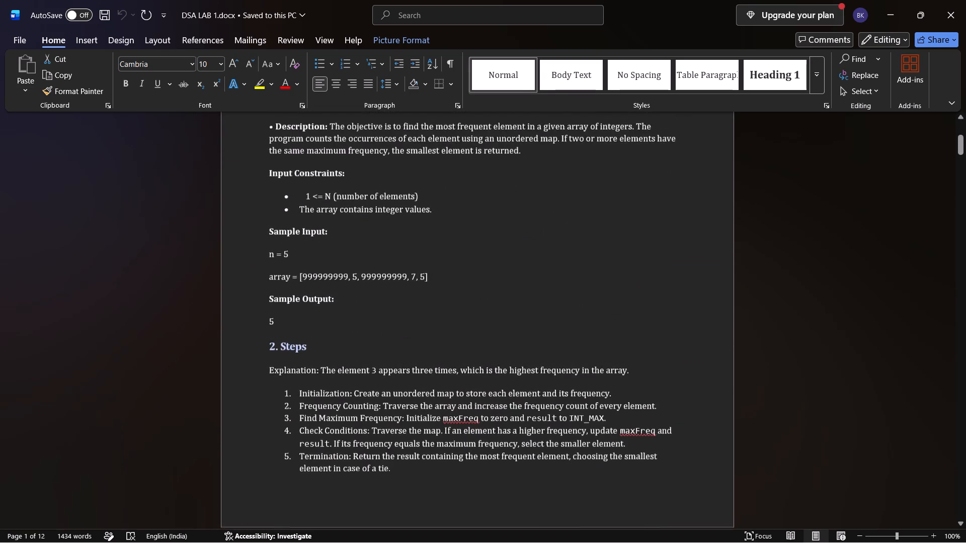
scroll(507, 330, "up", 1)
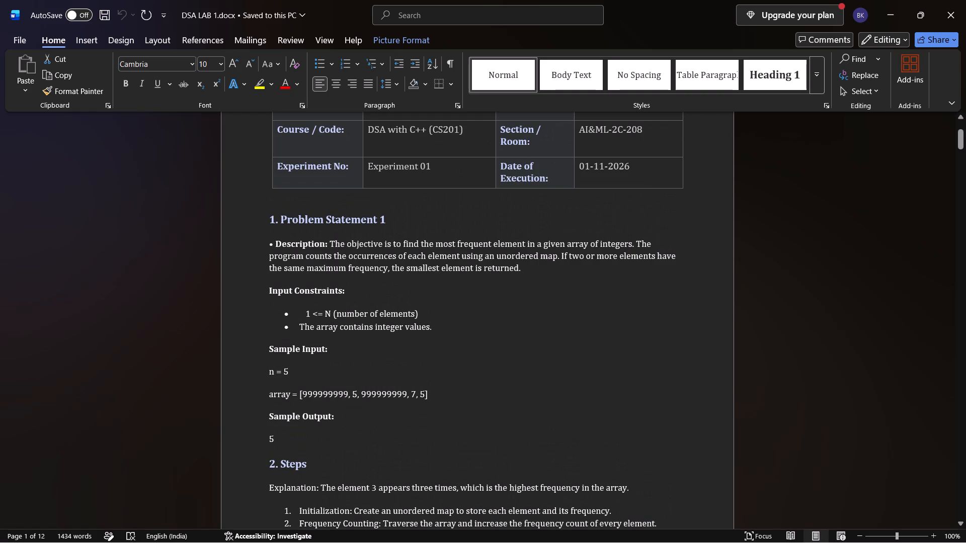
scroll(507, 330, "up", 1)
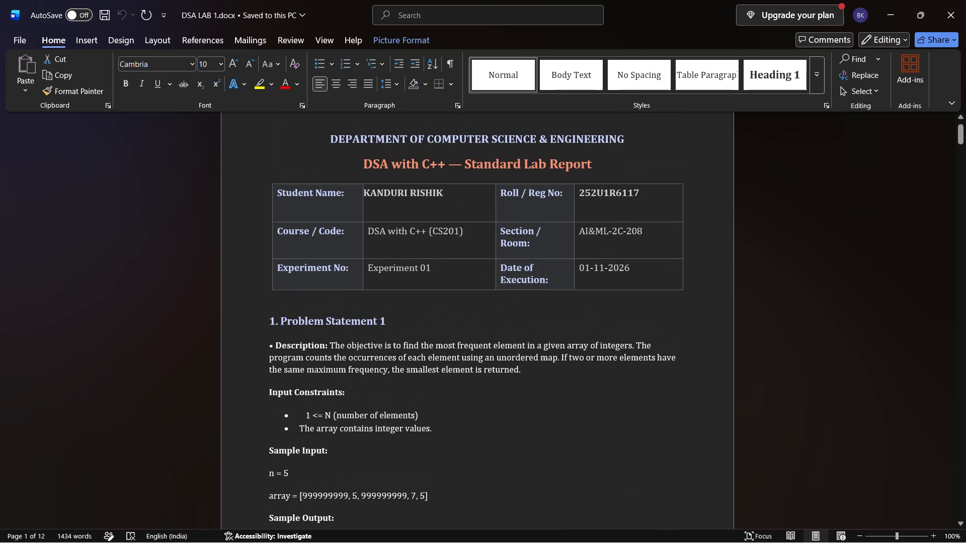
scroll(507, 330, "up", 1)
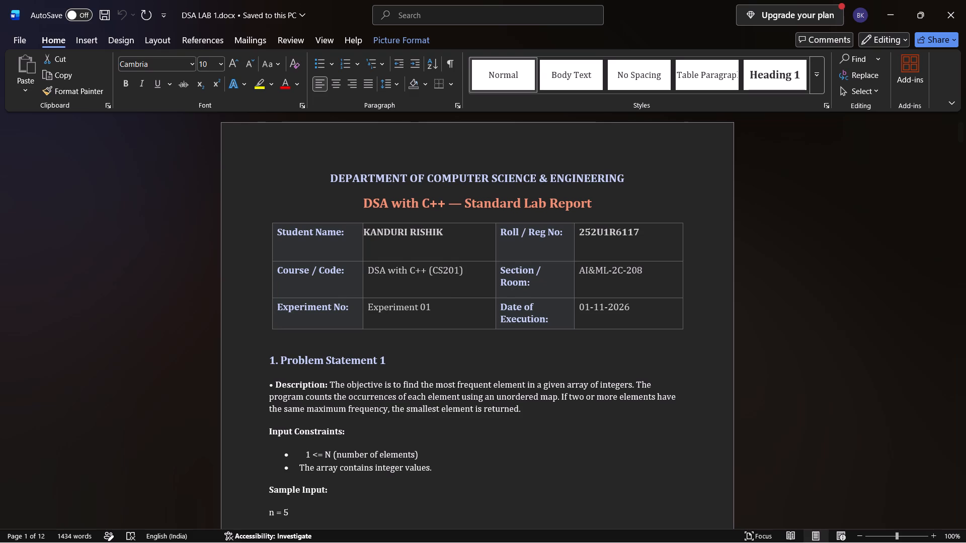
Review Problem Statement 1 again, from the title table through the source code and execution screenshot to the complexity conclusion table.
scroll(507, 330, "down", 1)
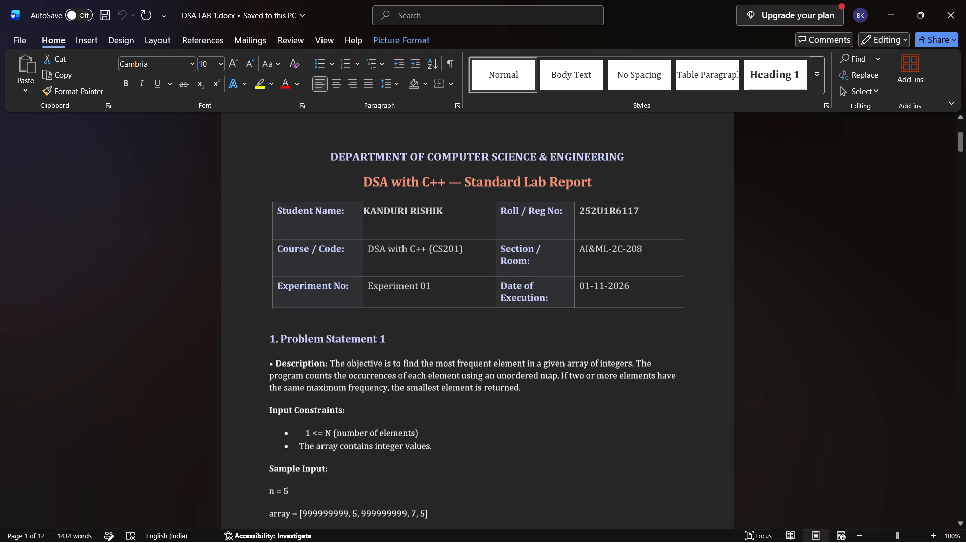
scroll(507, 330, "down", 5)
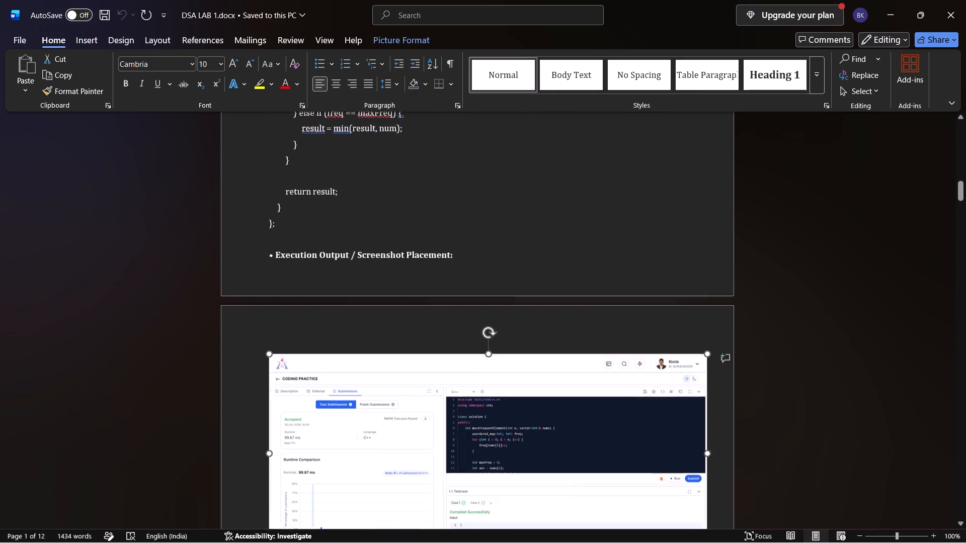
scroll(507, 330, "down", 3)
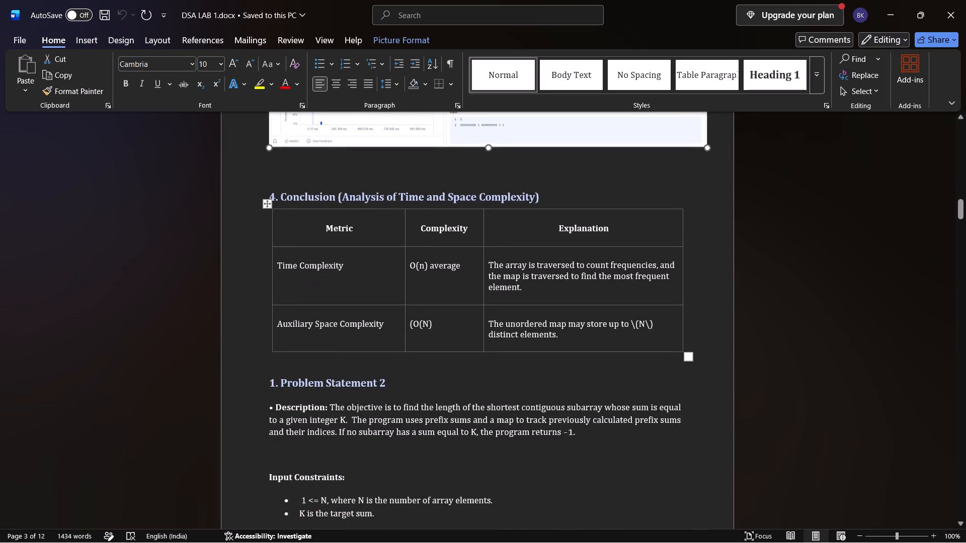
scroll(409, 306, "up", 4)
scroll(409, 306, "right", 1)
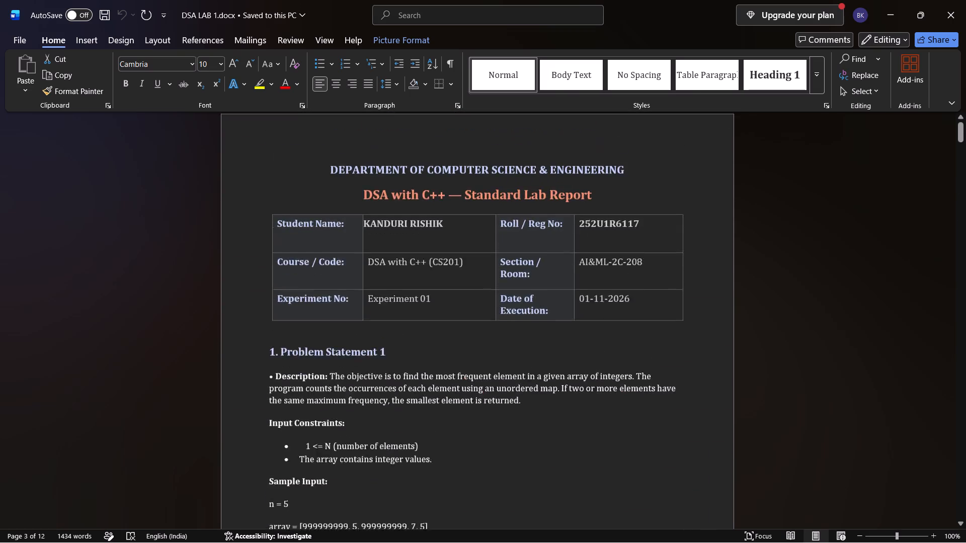
scroll(409, 306, "down", 5)
scroll(409, 306, "up", 2)
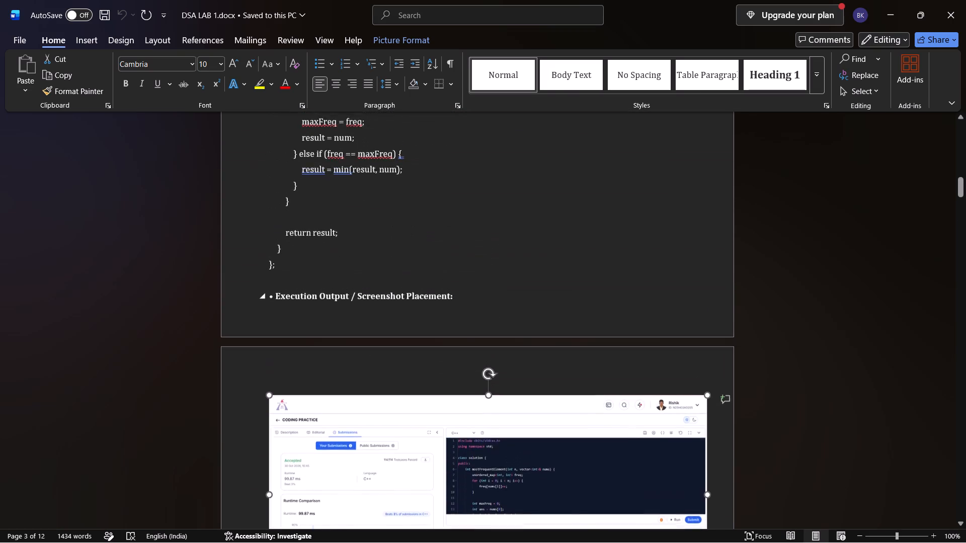
scroll(409, 306, "down", 2)
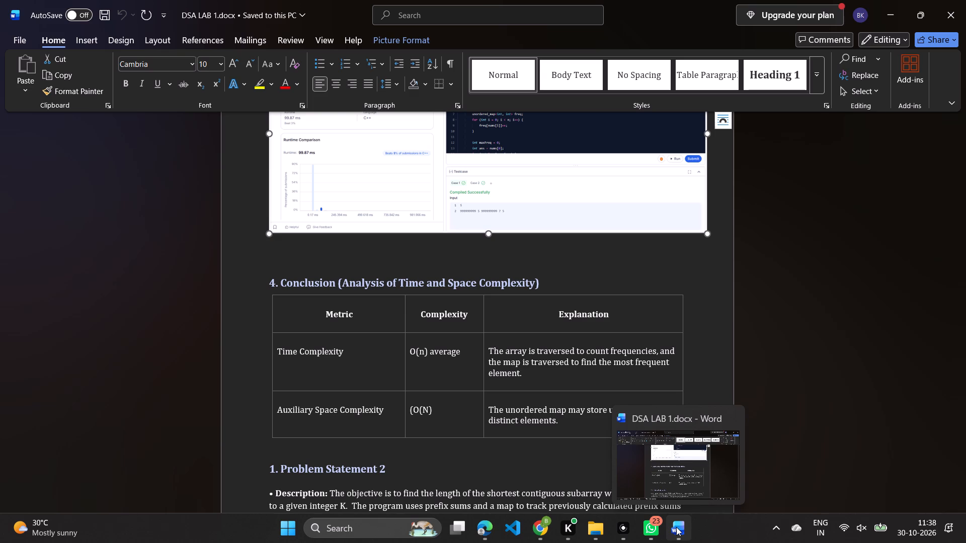
left_click(676, 527)
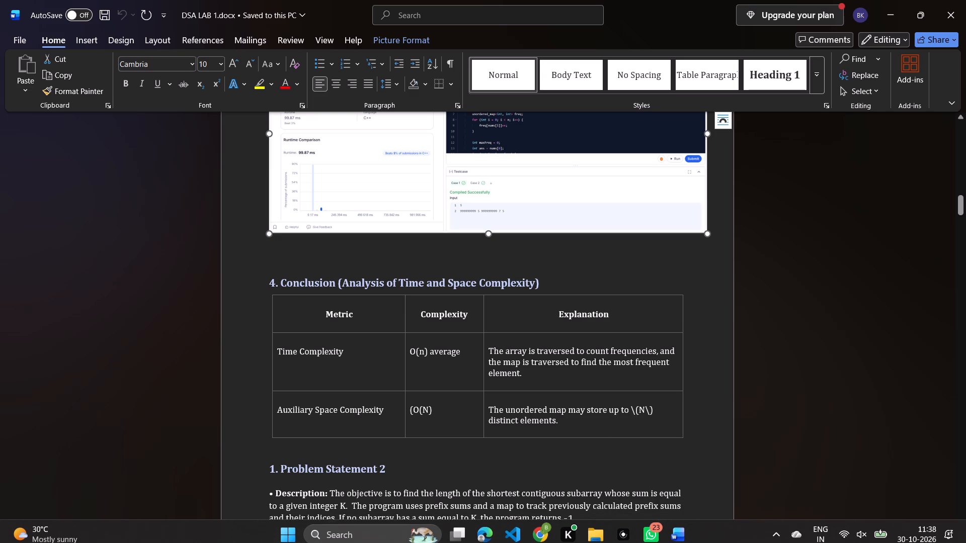
scroll(530, 448, "up", 1)
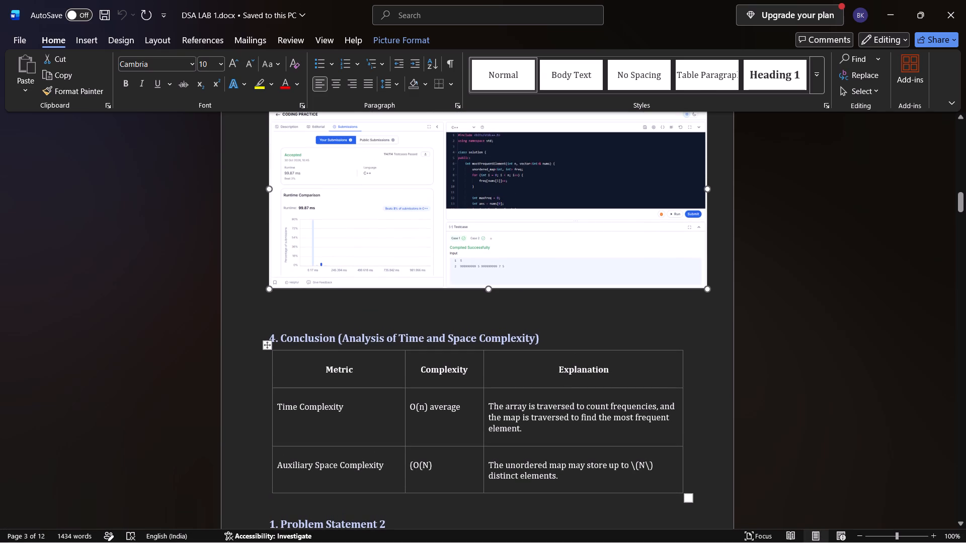
scroll(530, 448, "up", 3)
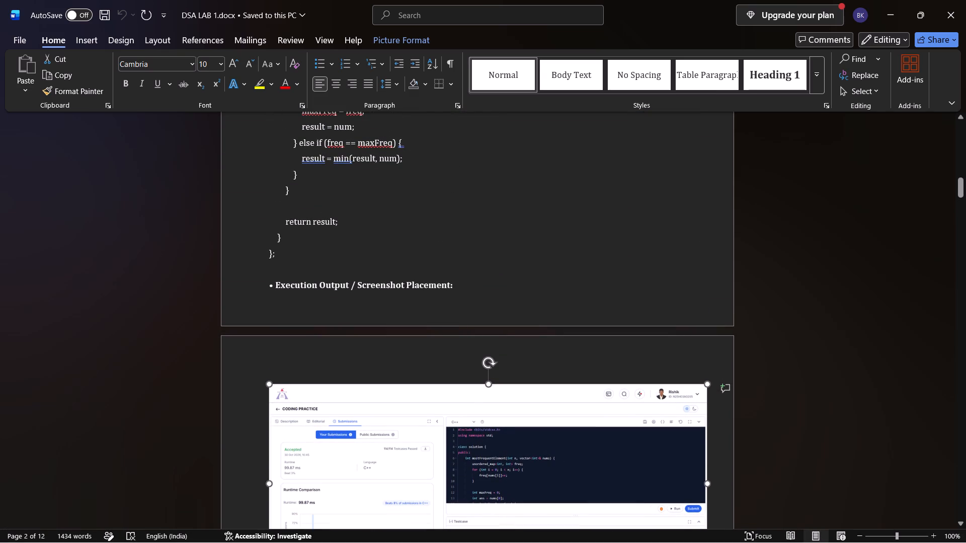
scroll(530, 448, "up", 3)
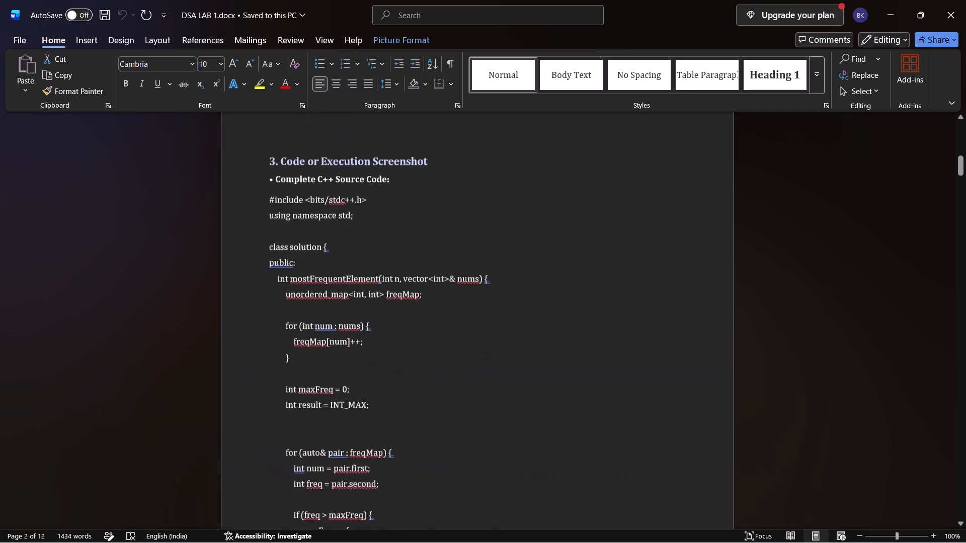
scroll(530, 448, "up", 2)
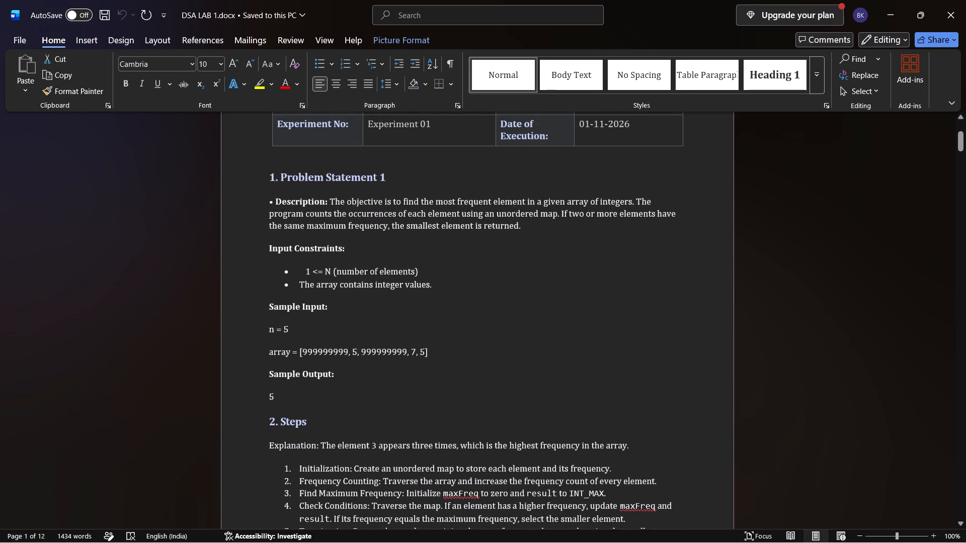
scroll(530, 448, "up", 1)
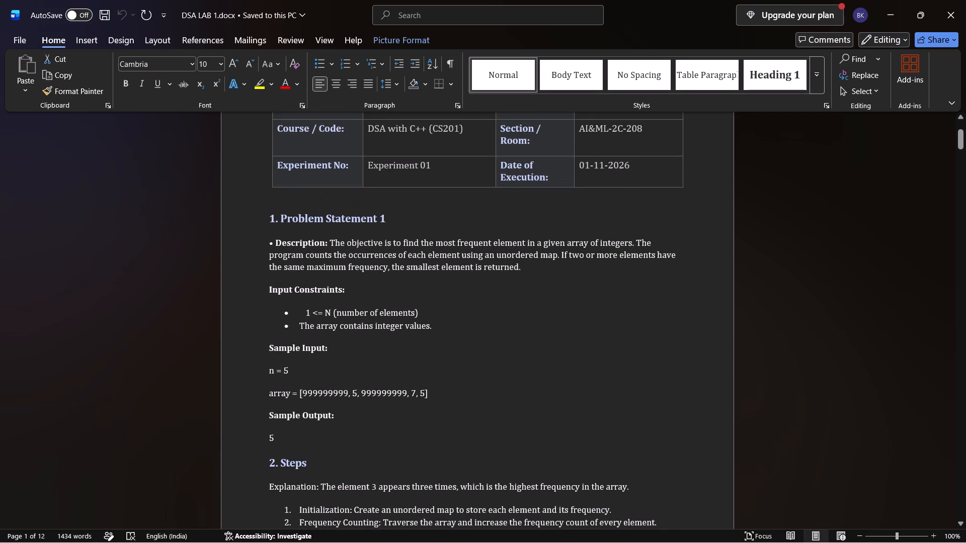
scroll(530, 448, "down", 1)
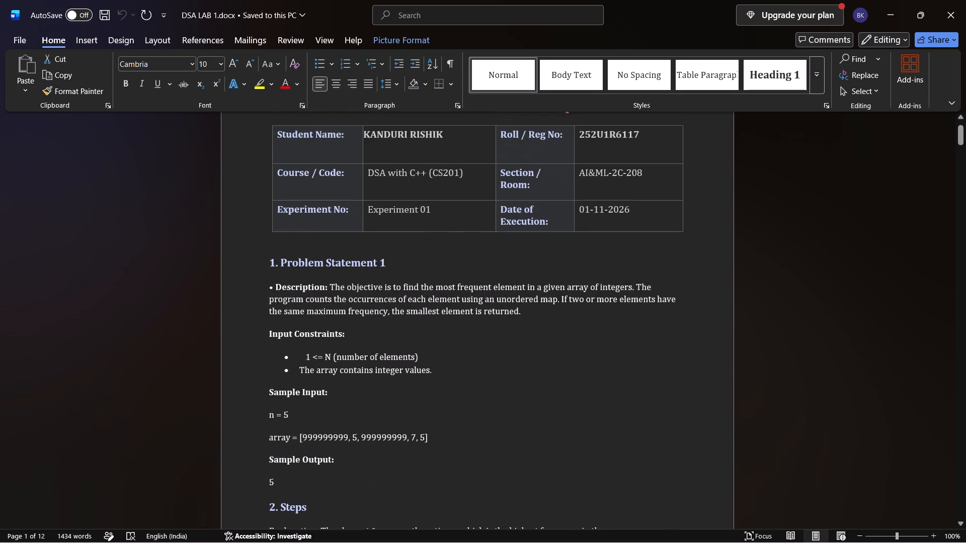
scroll(530, 448, "down", 2)
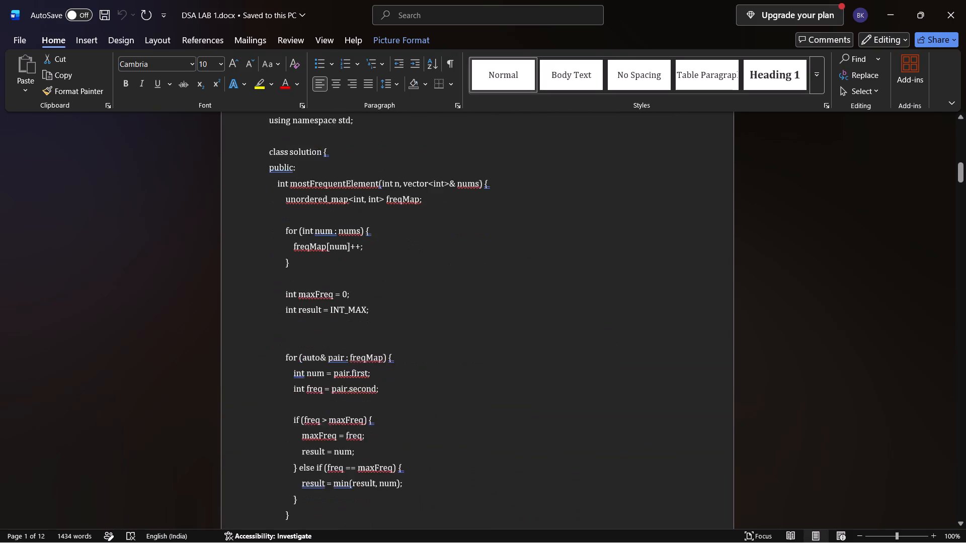
scroll(530, 448, "down", 3)
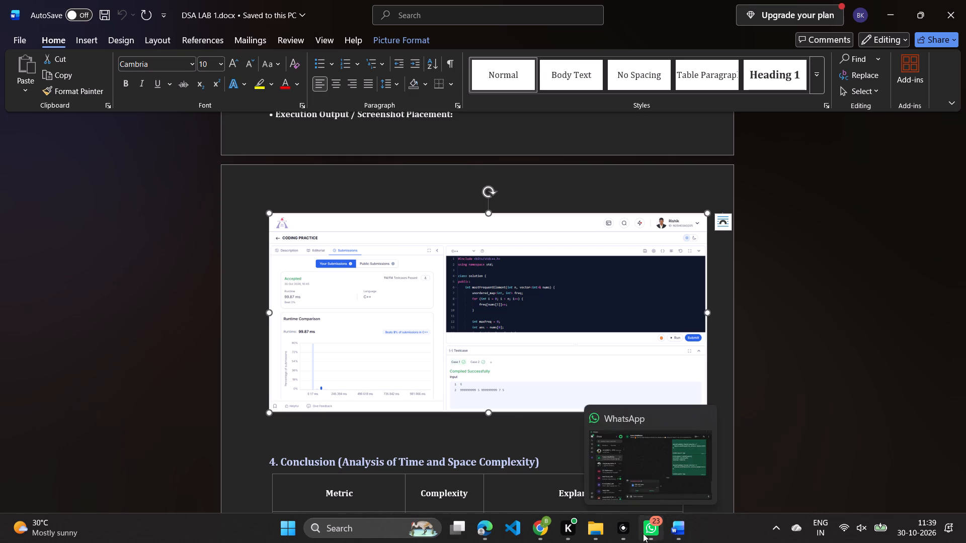
Open DSA_Lab_Report_1.pdf from the 2ND_YEAR_TERM_2 folder and examine its Most Frequent Element execution screenshot on page 3.
left_click(596, 534)
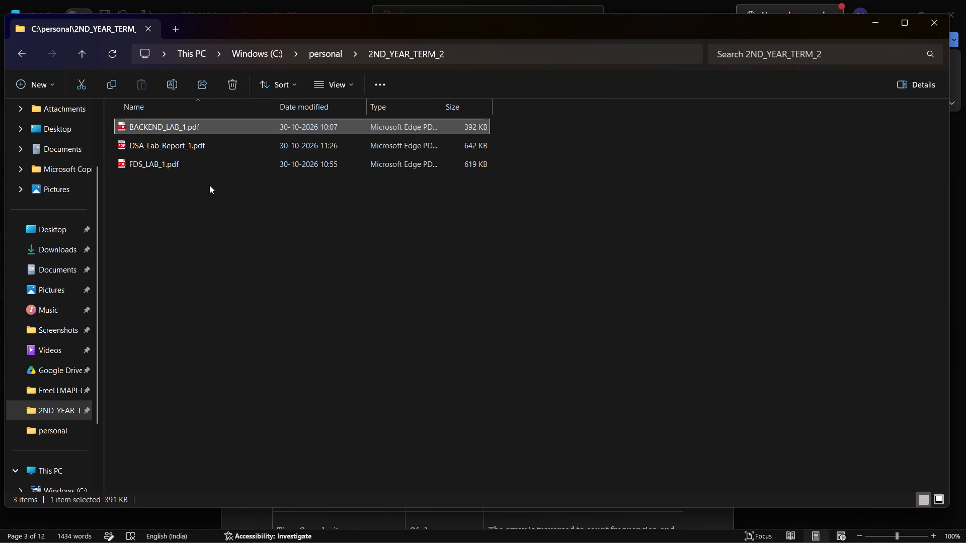
double_click(185, 151)
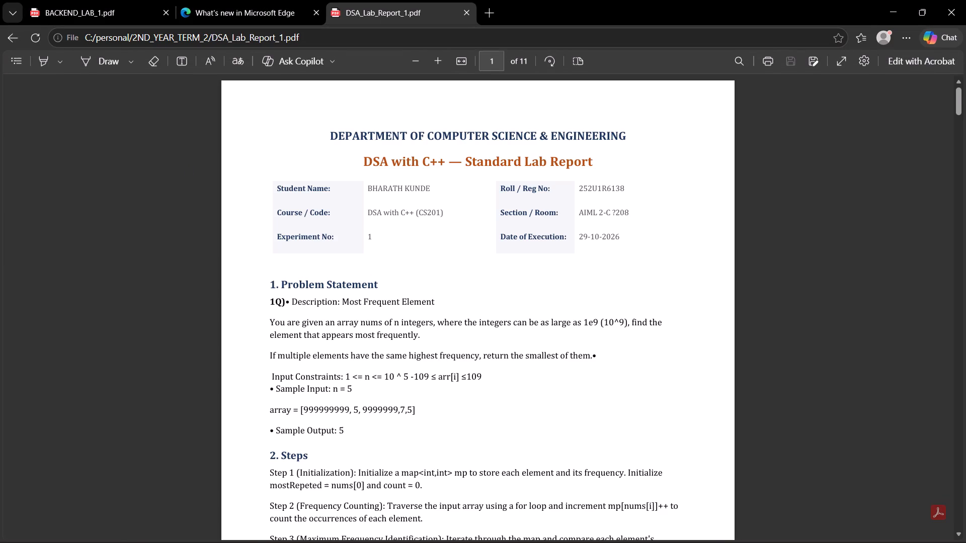
scroll(385, 278, "down", 9)
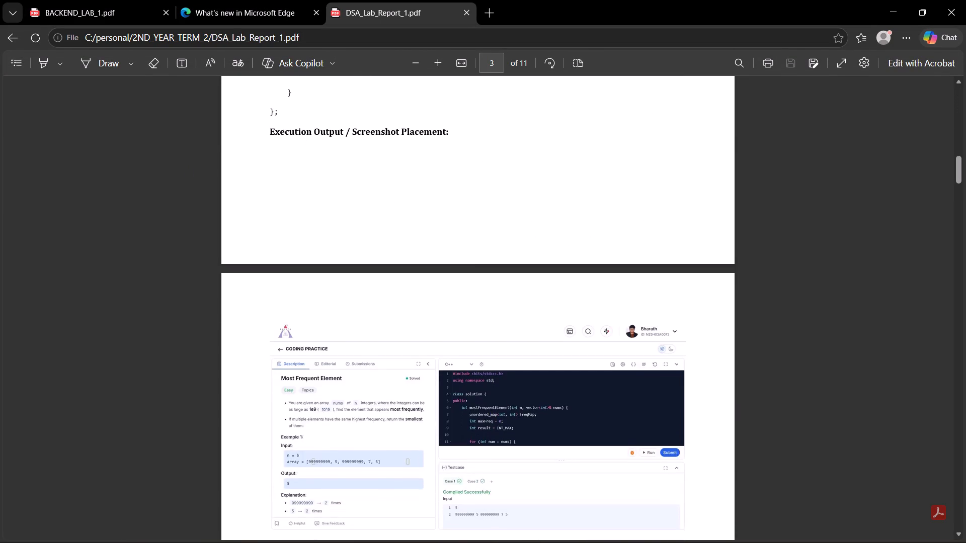
scroll(385, 278, "down", 2)
left_click(444, 270)
triple_click(444, 270)
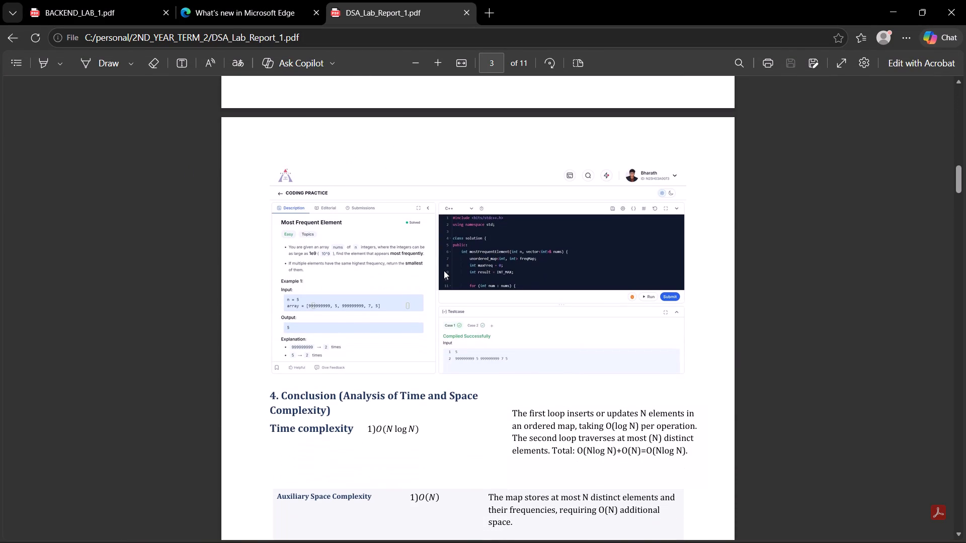
double_click(426, 277)
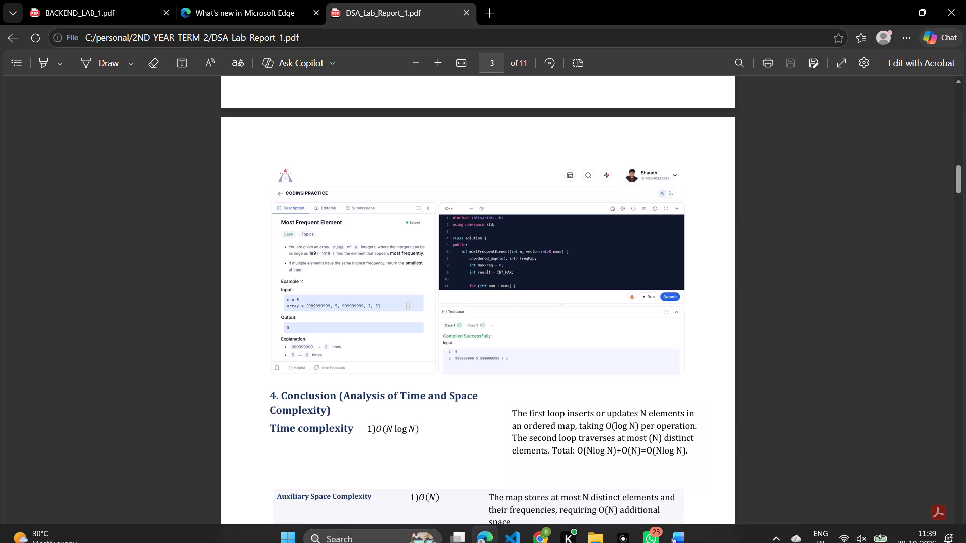
Switch back to the DSA LAB 1 document in Word.
left_click(681, 528)
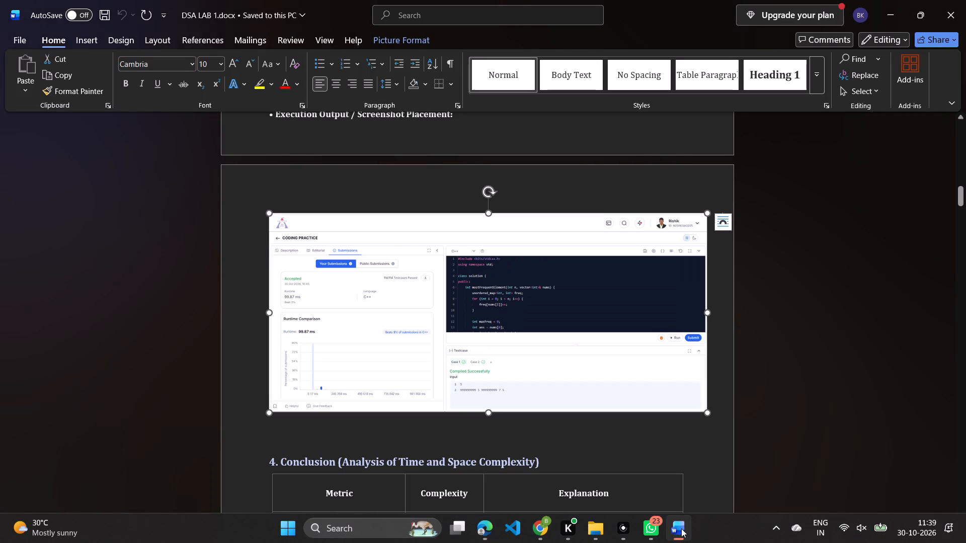
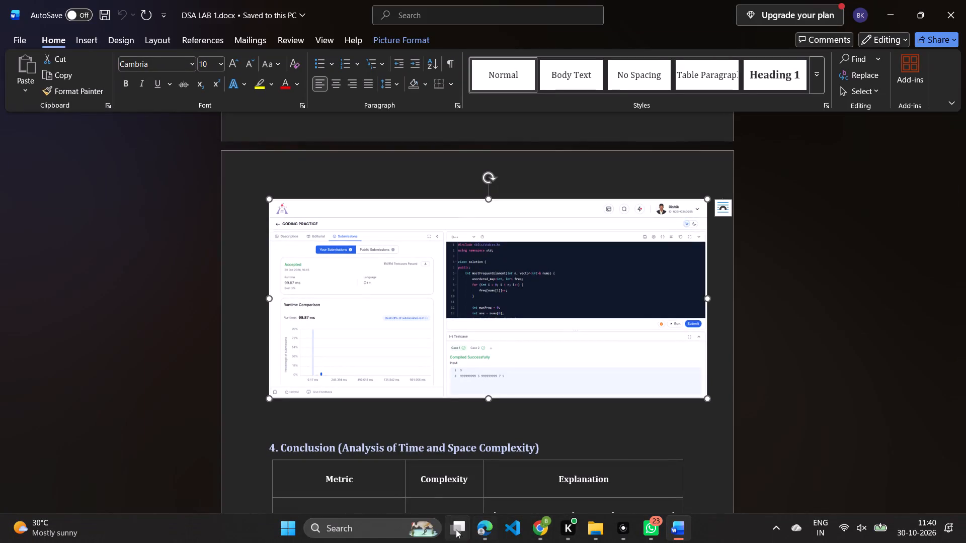
Open the Photos app and copy the Most Frequent Element coding screenshot (Screenshot 2026-10-30 104859.png) from the gallery.
left_click(295, 526)
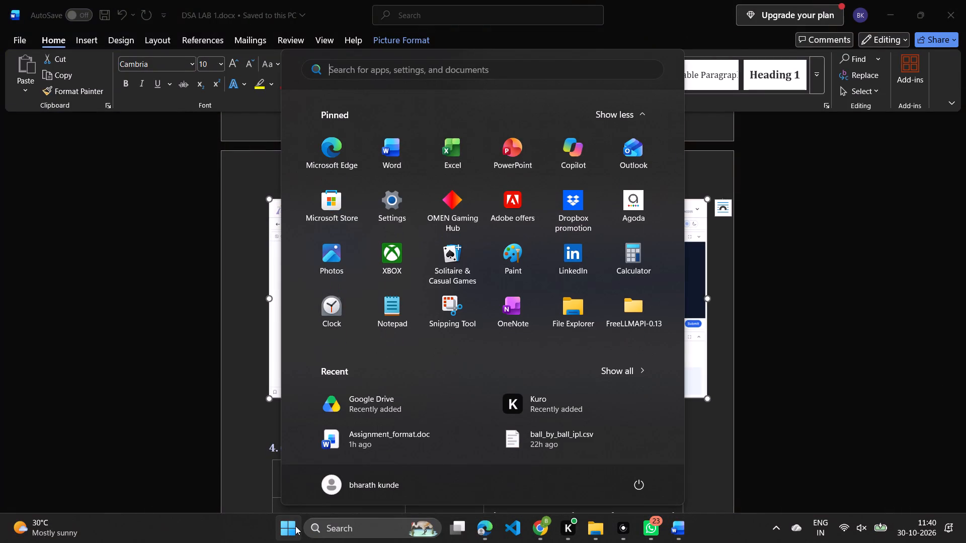
left_click(350, 255)
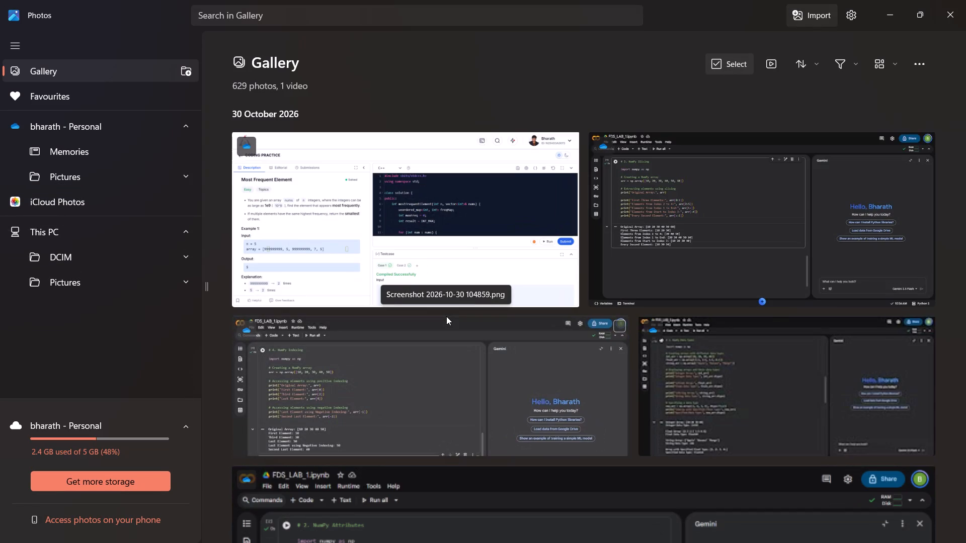
scroll(446, 316, "down", 1)
scroll(446, 316, "up", 9)
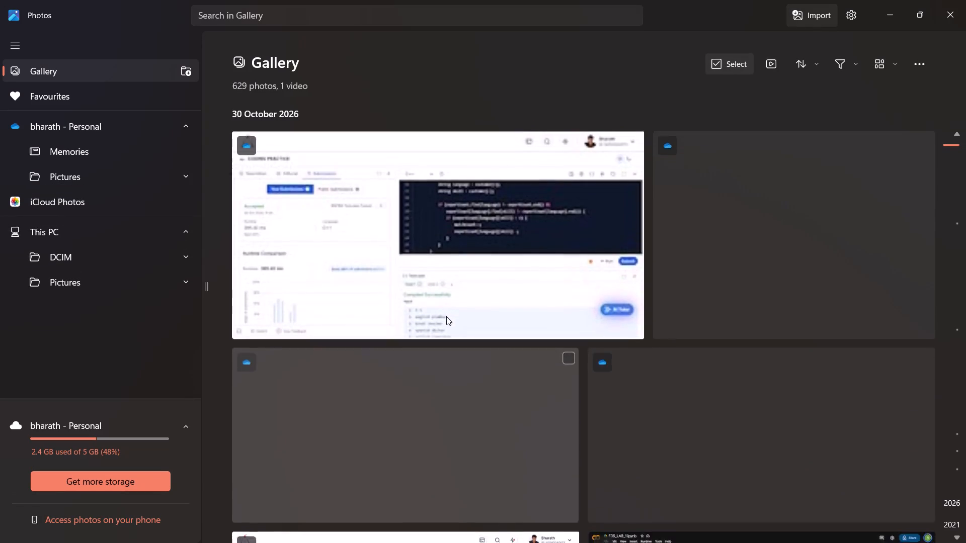
scroll(446, 316, "up", 6)
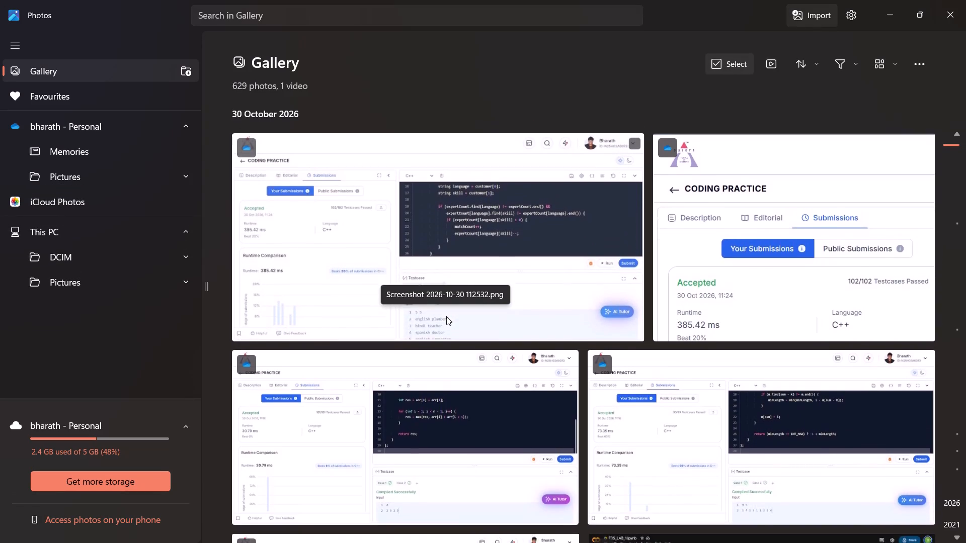
scroll(446, 316, "down", 3)
scroll(446, 316, "up", 6)
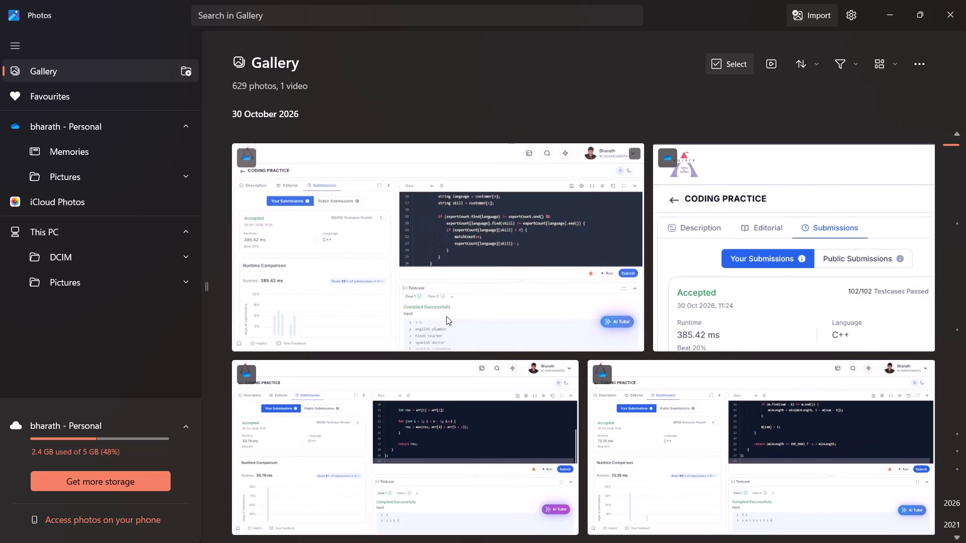
scroll(446, 316, "up", 1)
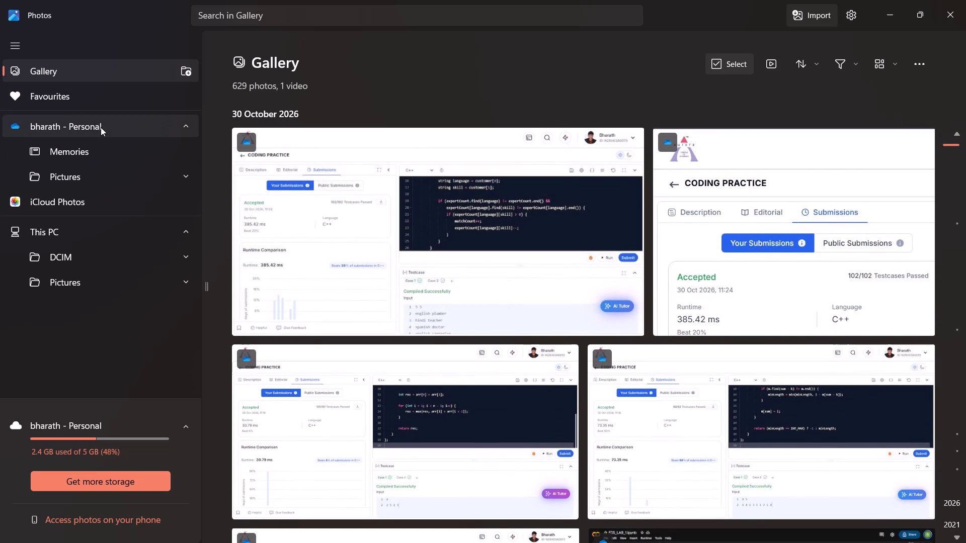
left_click(98, 72)
scroll(459, 291, "down", 3)
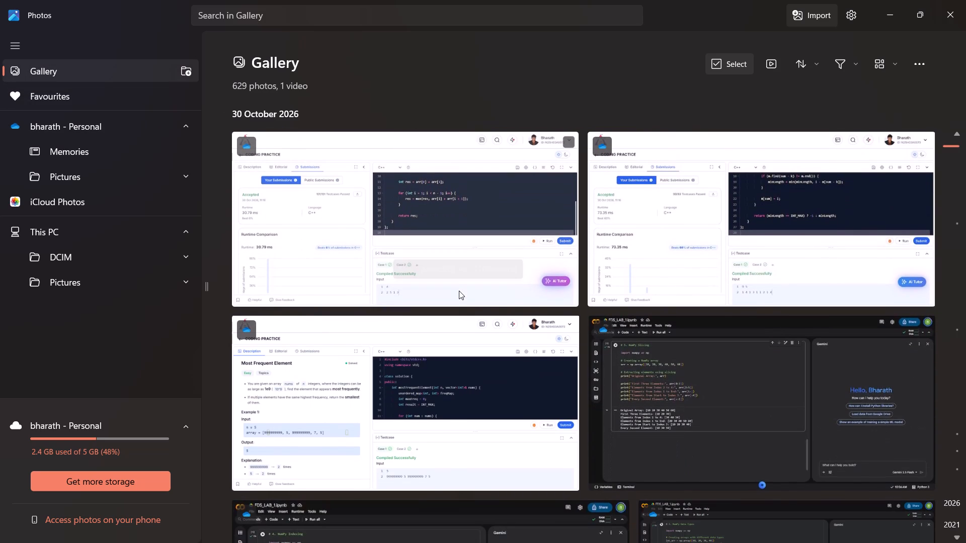
scroll(459, 291, "up", 2)
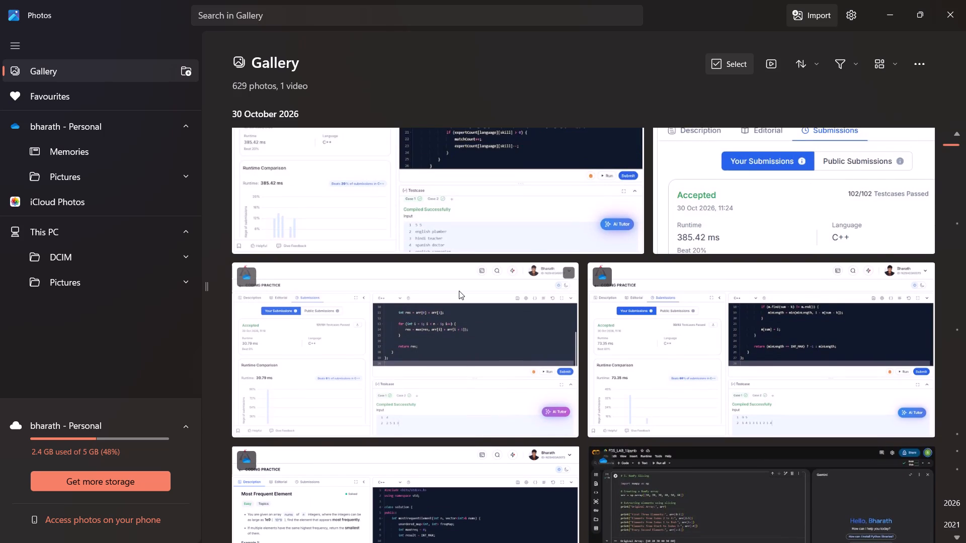
scroll(459, 291, "down", 3)
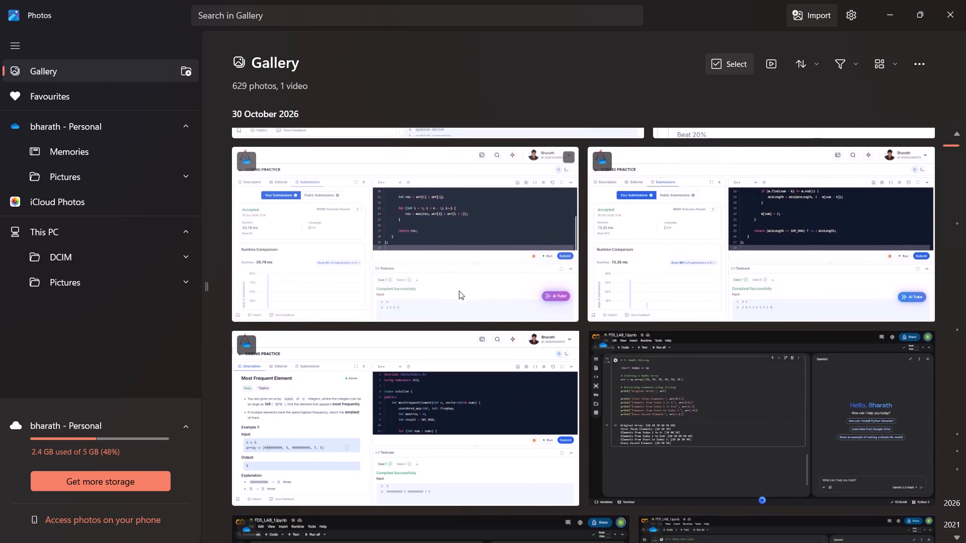
scroll(459, 291, "down", 1)
right_click(449, 372)
scroll(449, 372, "down", 2)
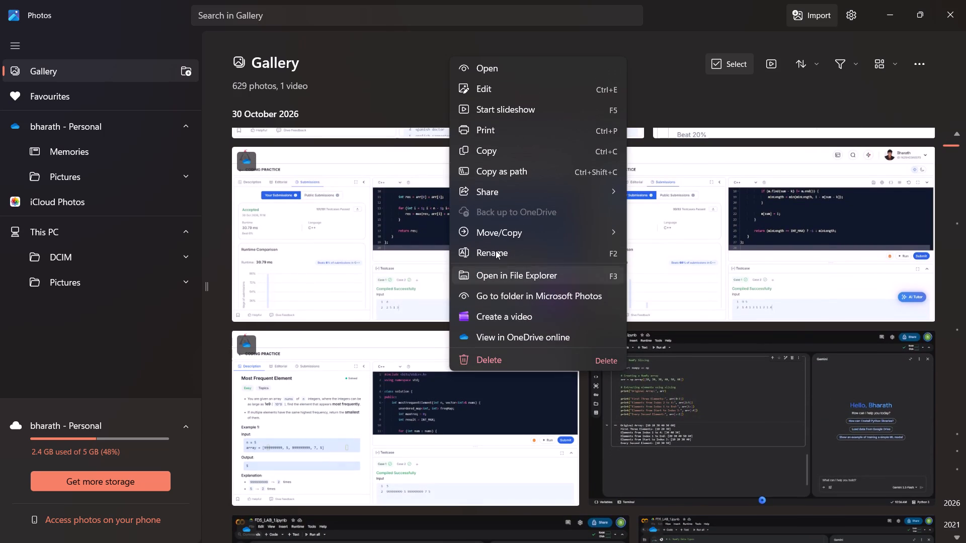
left_click(525, 145)
In the DSA LAB 1 Word document, replace Problem Statement 1's execution screenshot with the copied Most Frequent Element image.
key("alt+Tab")
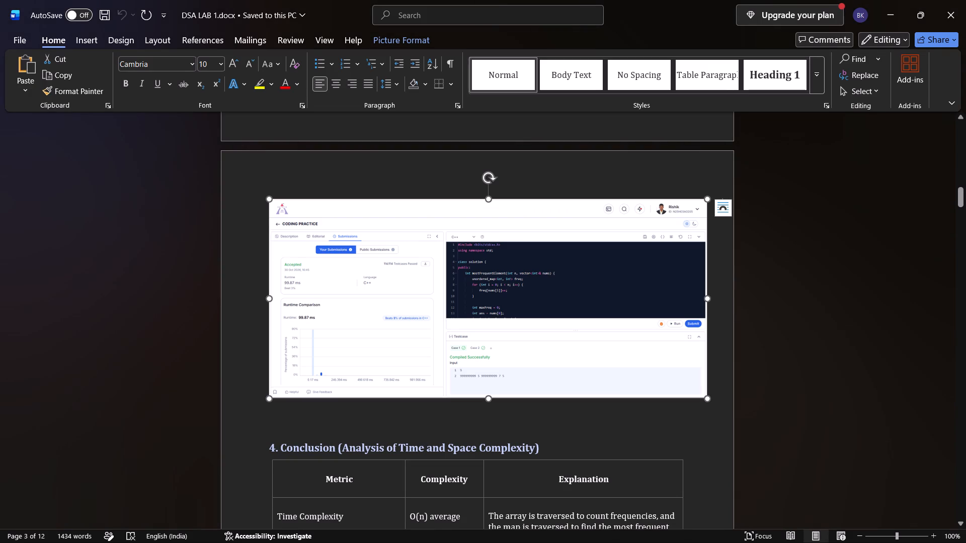
left_click(514, 258)
key("Delete")
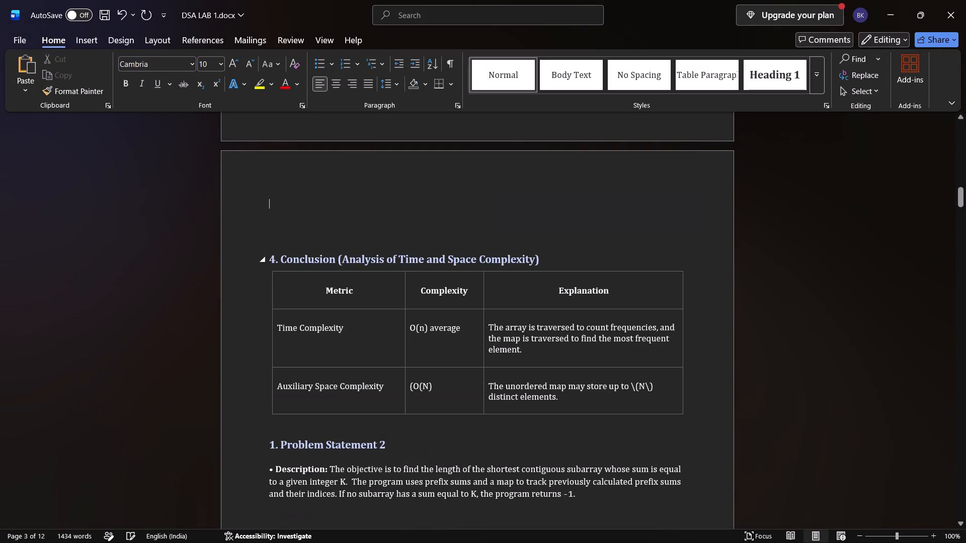
key("ctrl+v")
Replace Problem Statement 2's execution screenshot with Screenshot 2026-10-30 111620.png, the 73.35 ms submission, copied from the Photos gallery.
scroll(437, 258, "up", 1)
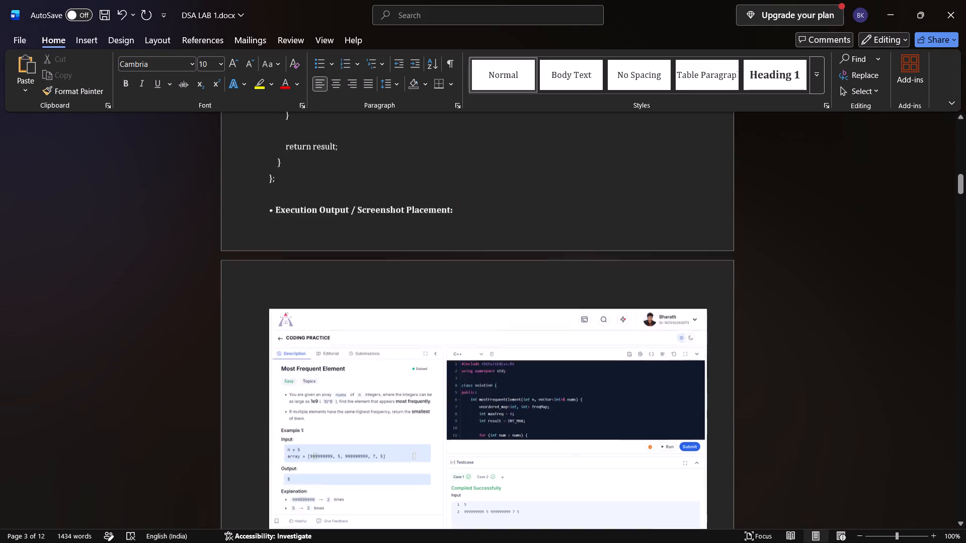
scroll(437, 258, "up", 4)
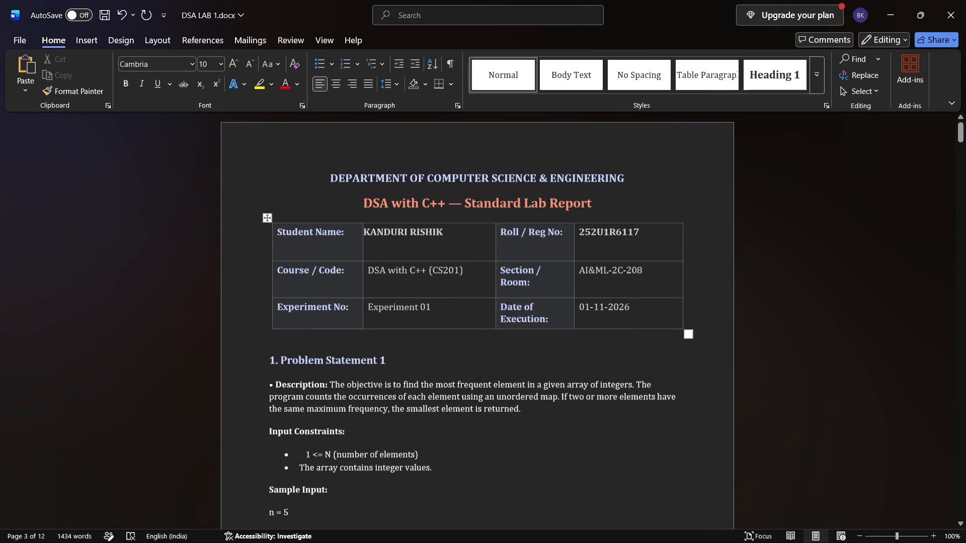
scroll(437, 258, "down", 5)
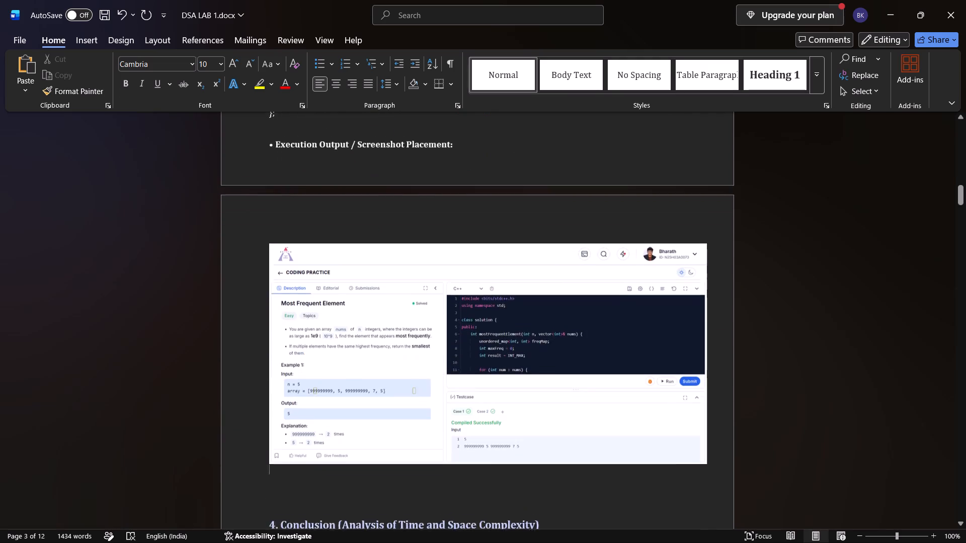
scroll(437, 258, "down", 5)
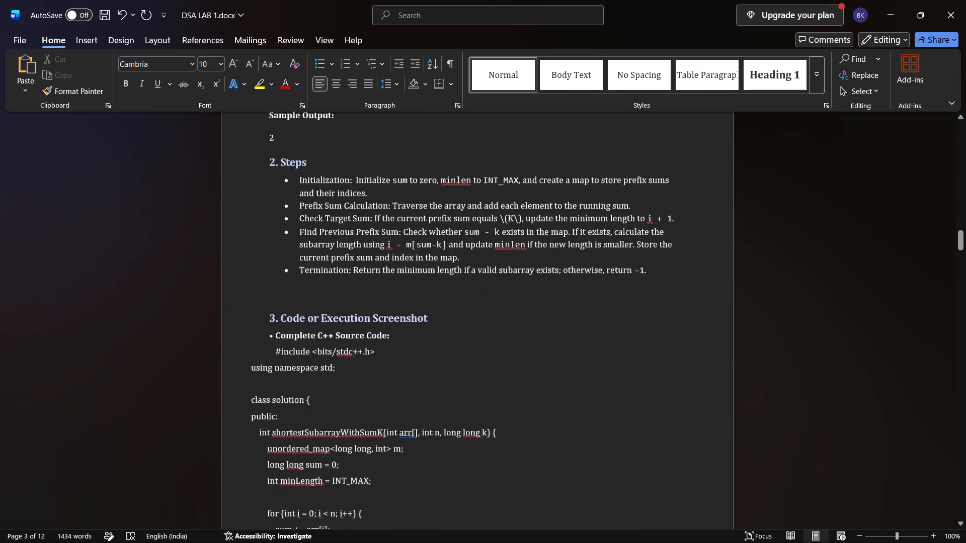
scroll(437, 258, "down", 3)
left_click(440, 326)
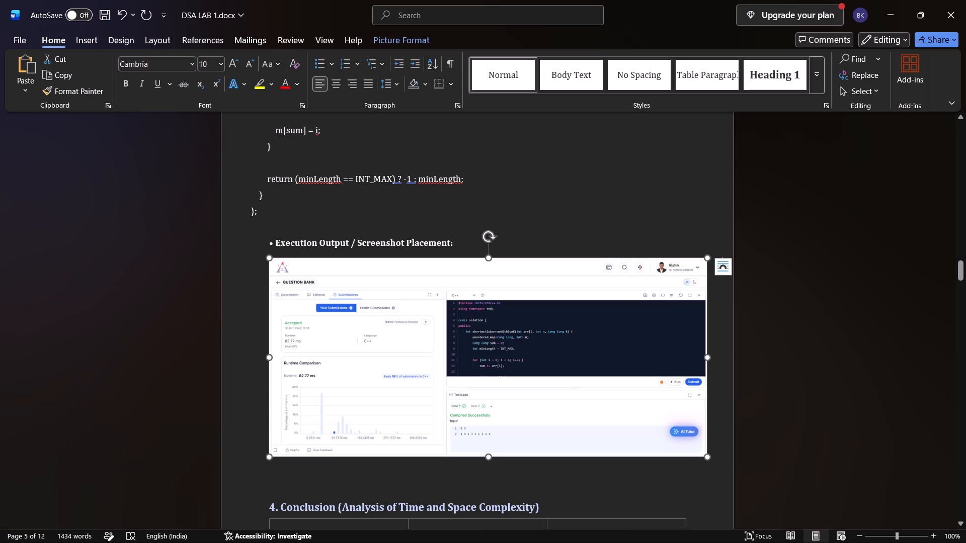
key("Delete")
key("alt+Tab")
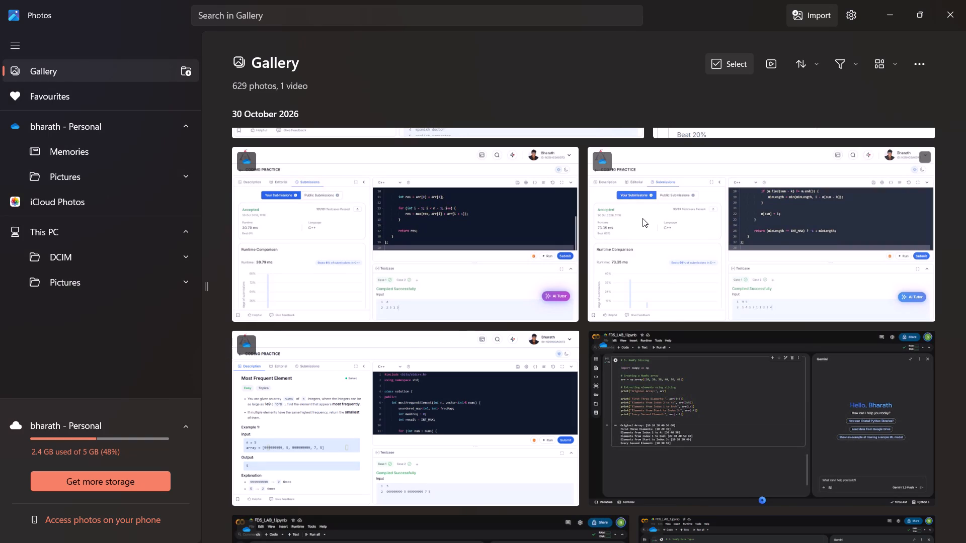
right_click(780, 294)
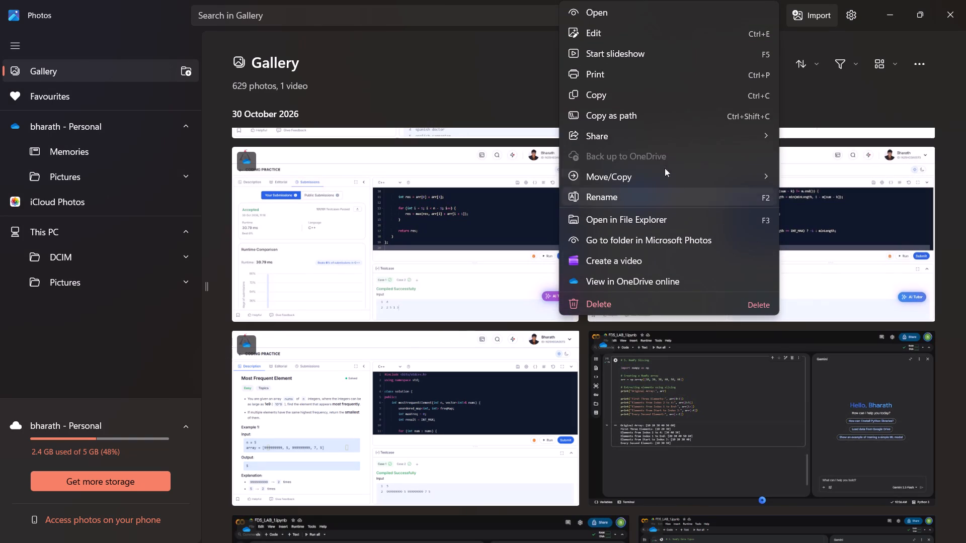
left_click(652, 94)
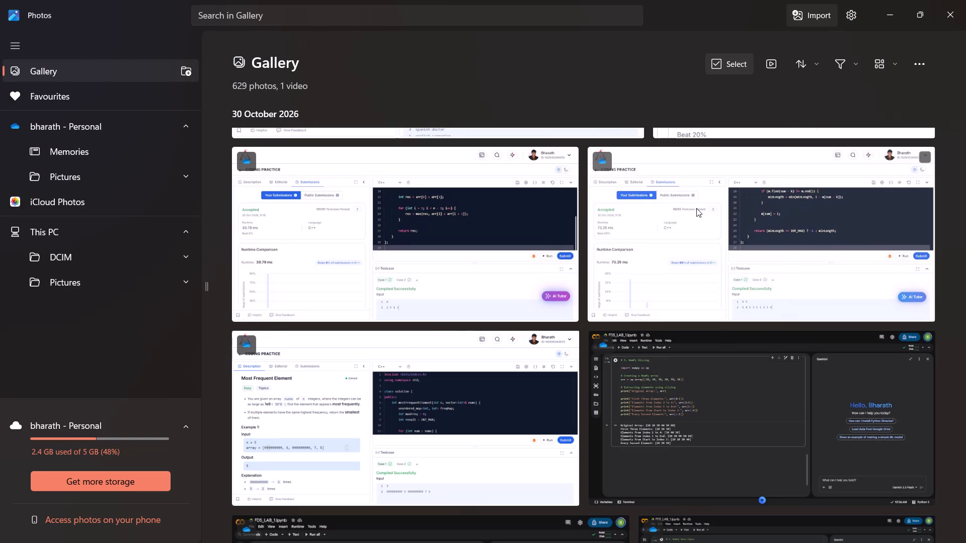
key("alt+Tab")
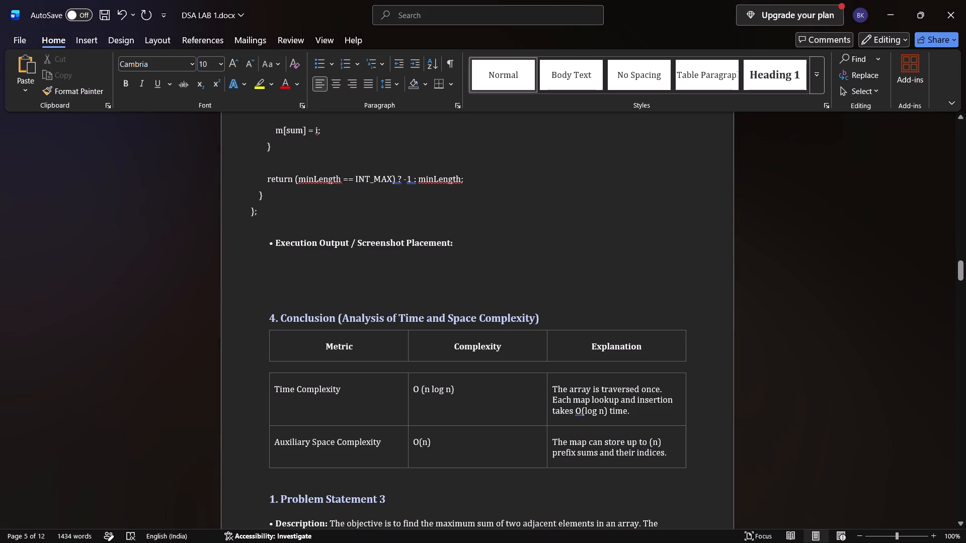
key("ctrl+v")
Delete the existing execution screenshot from Problem Statement 3, below its maxPairSum source code.
scroll(561, 294, "down", 1)
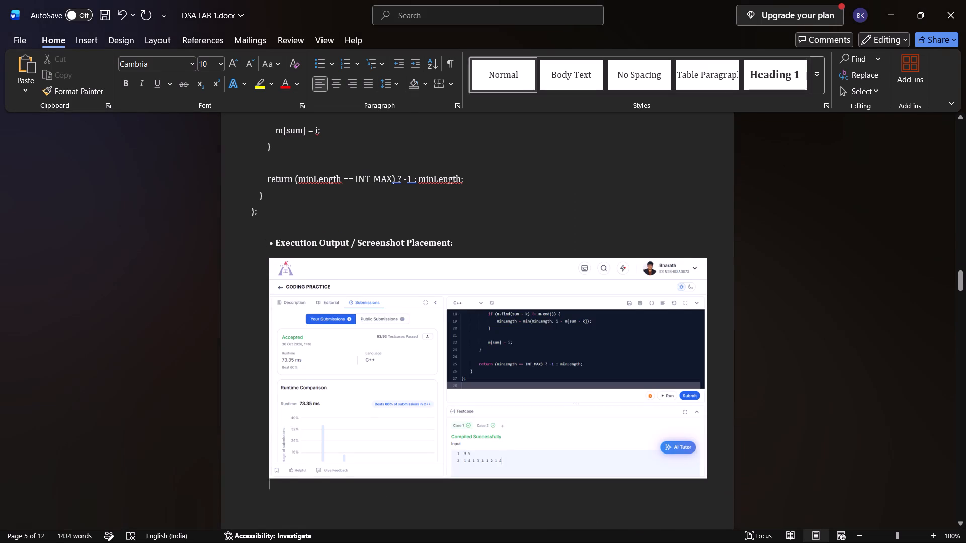
scroll(561, 294, "down", 4)
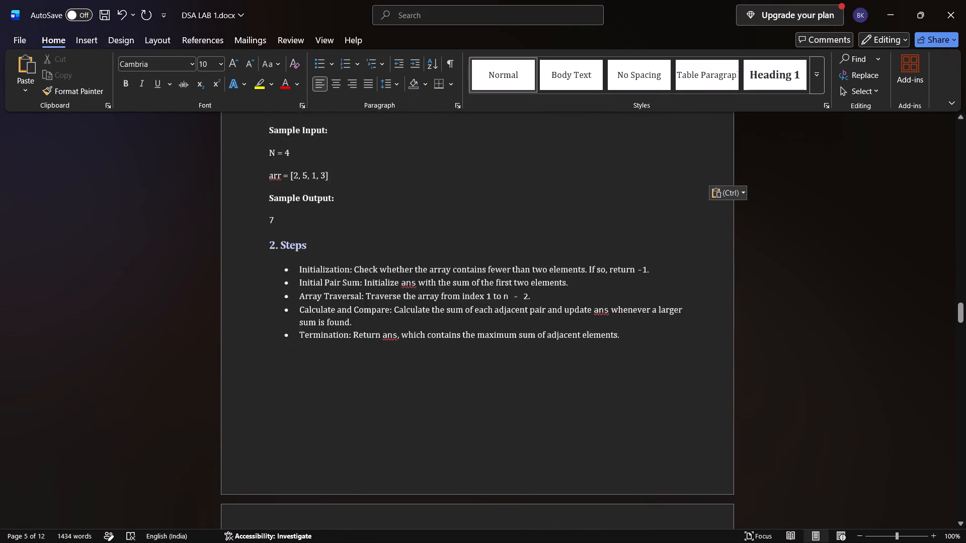
scroll(561, 294, "down", 2)
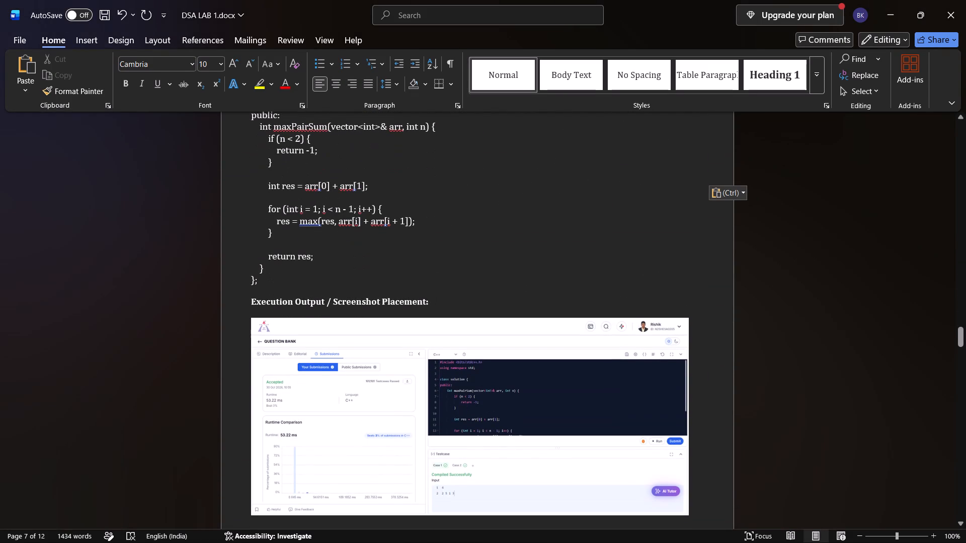
scroll(479, 397, "down", 1)
left_click(496, 370)
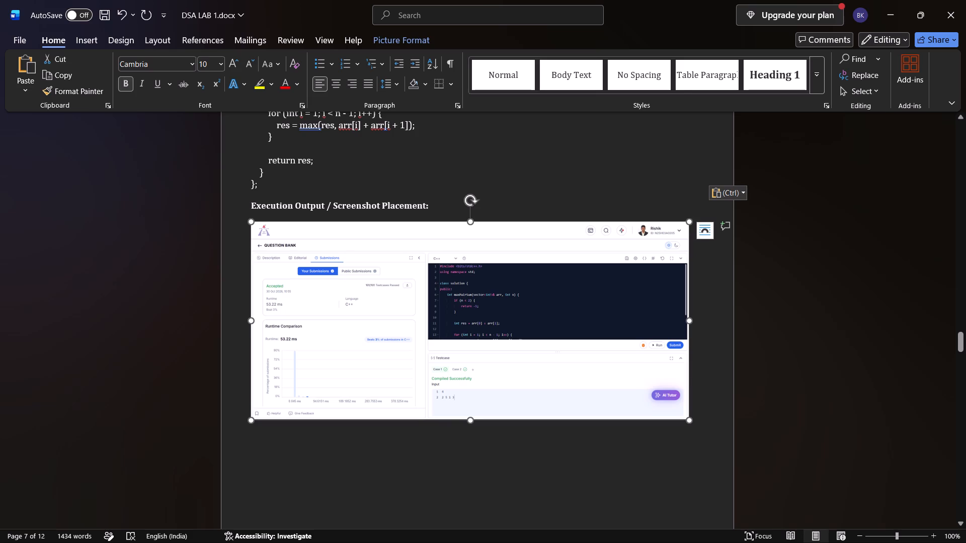
key("Delete")
Copy the 30.79 ms submission screenshot from Photos and paste it under Problem Statement 3's Execution Output heading in Word.
key("alt+Tab")
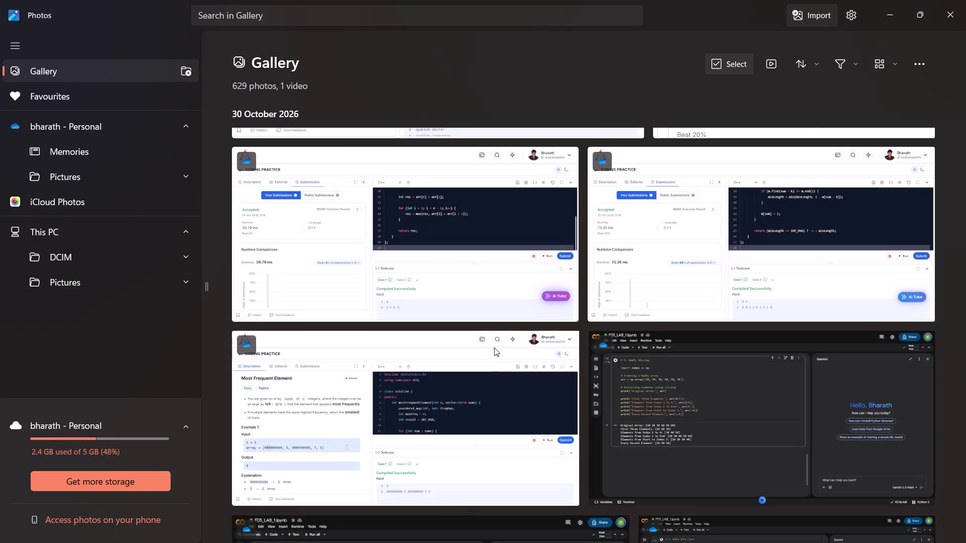
right_click(444, 270)
left_click(503, 98)
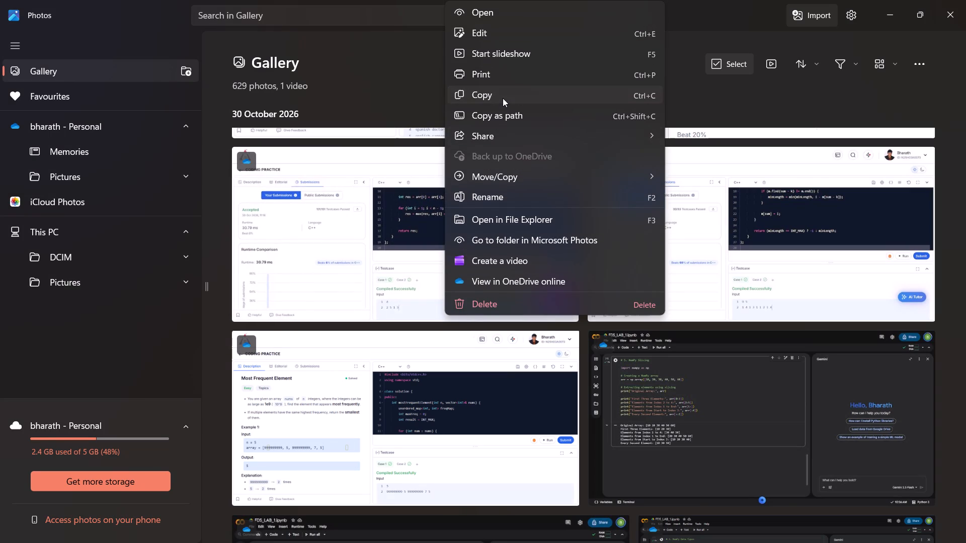
key("alt+Tab")
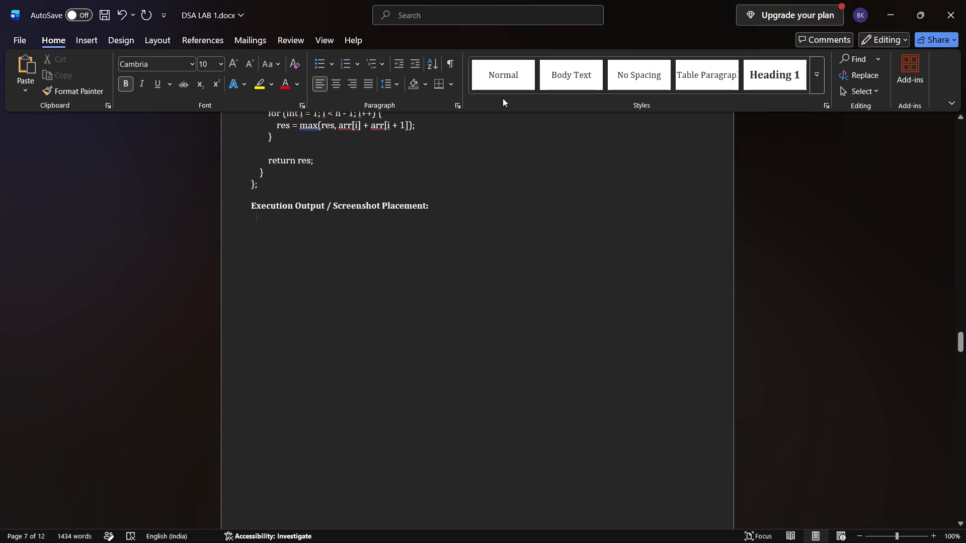
key("alt+Tab")
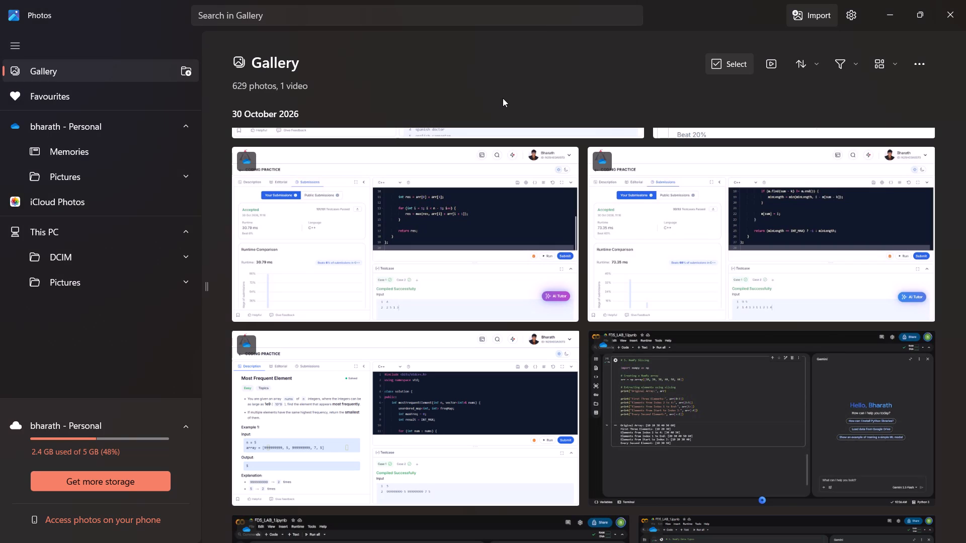
key("alt+Tab")
key("alt+Tab")
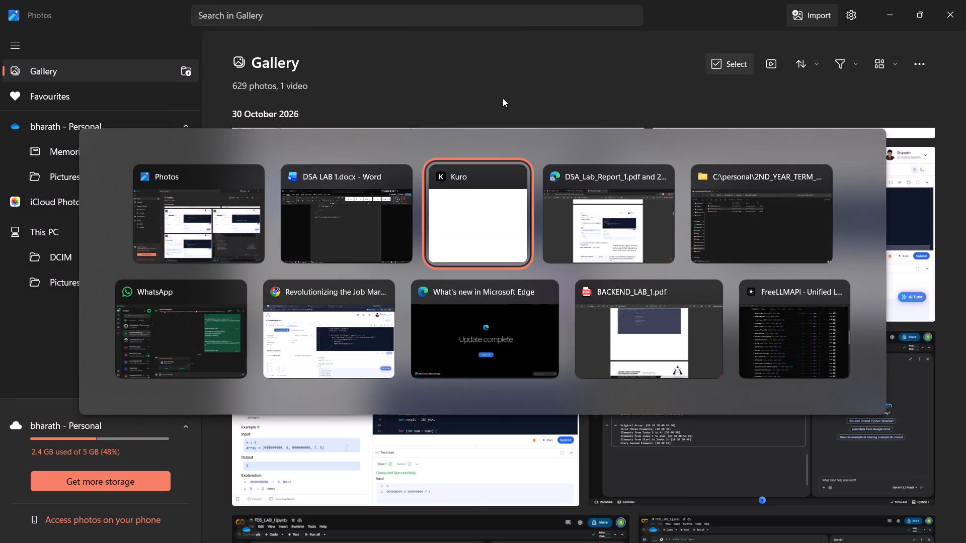
key("alt+Tab")
key("alt+Tab")
key("alt+Tab")
key("alt+Tab")
key("alt+Tab")
key("alt+Tab")
key("alt+Tab")
key("alt+Tab")
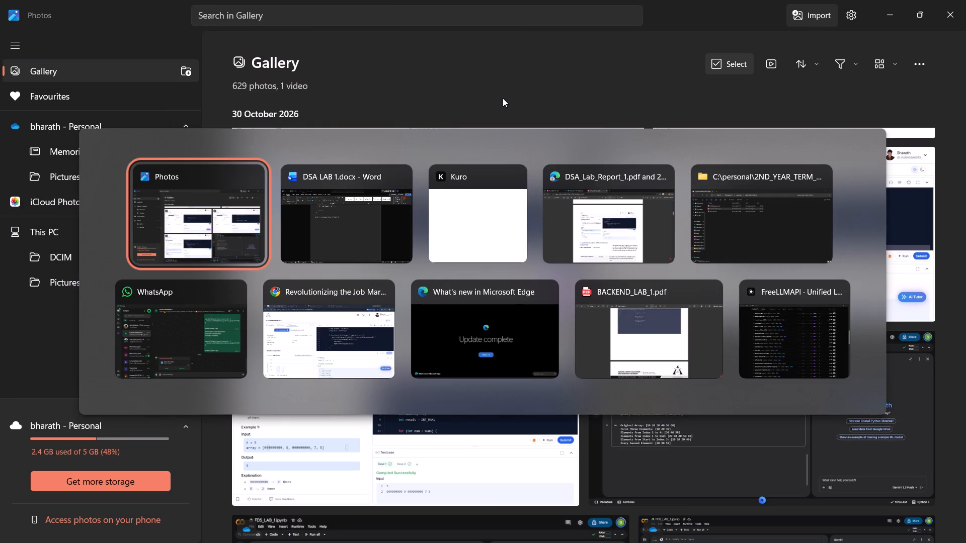
key("alt+Tab")
key("ctrl+v")
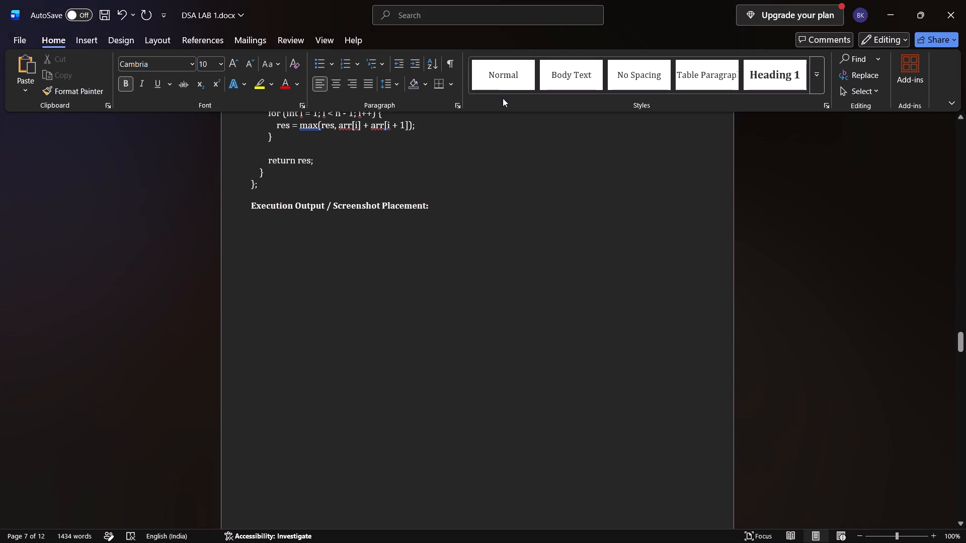
Delete the existing execution screenshot of the customer-expert matching problem, below its matchCount source code.
scroll(411, 248, "up", 1)
scroll(411, 248, "down", 1)
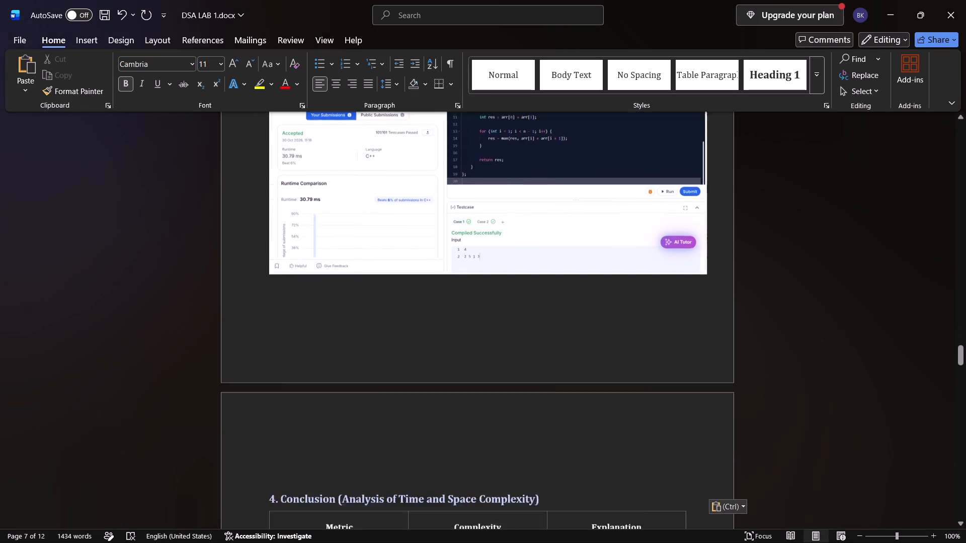
scroll(411, 248, "down", 6)
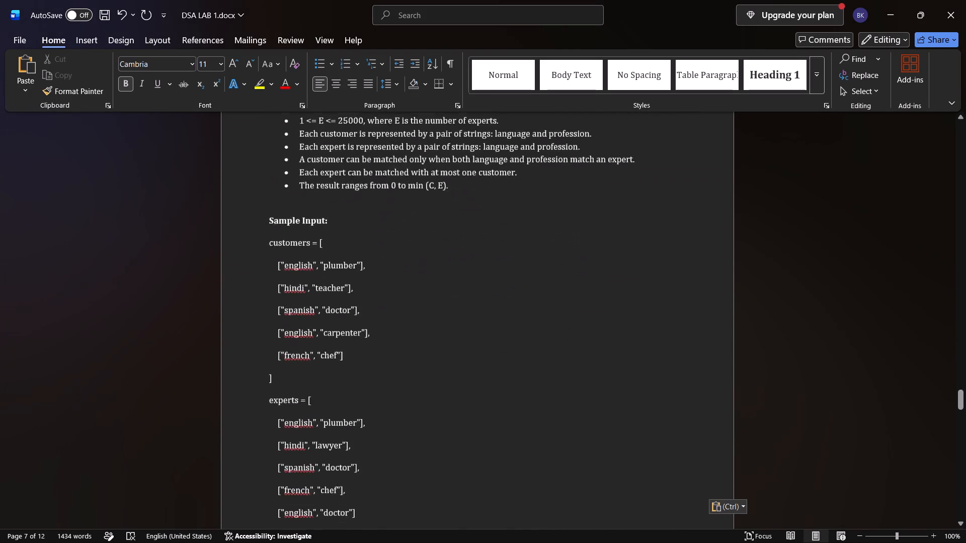
scroll(411, 248, "down", 5)
scroll(411, 248, "up", 2)
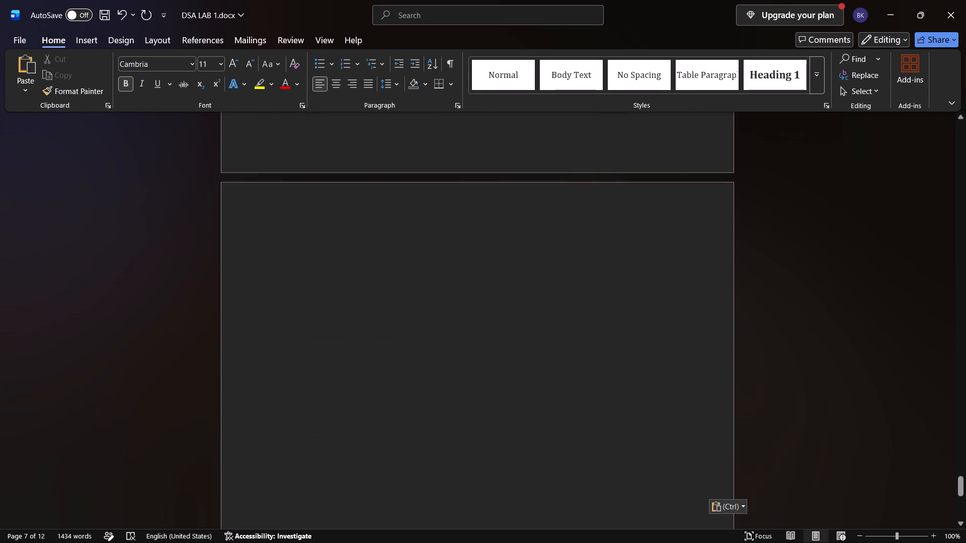
scroll(411, 248, "up", 3)
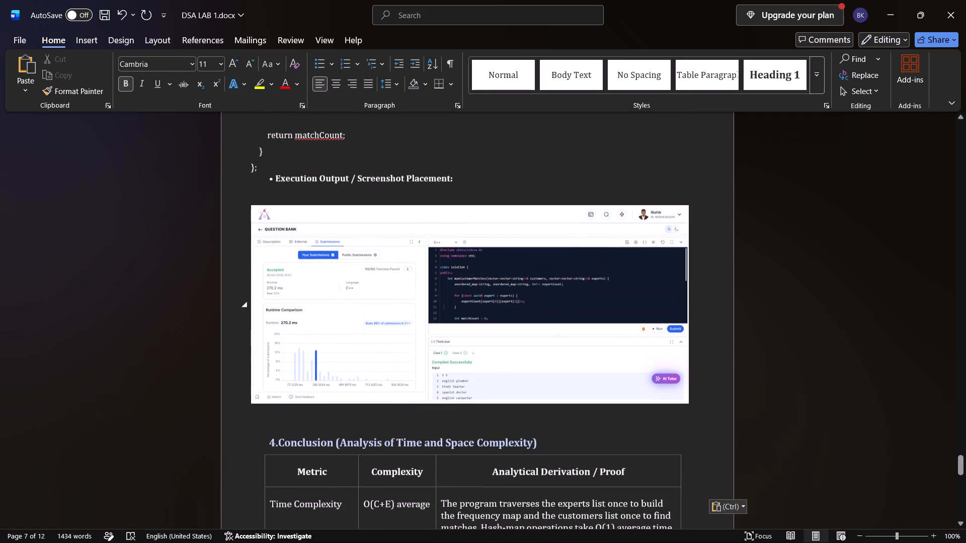
left_click(449, 297)
key("Delete")
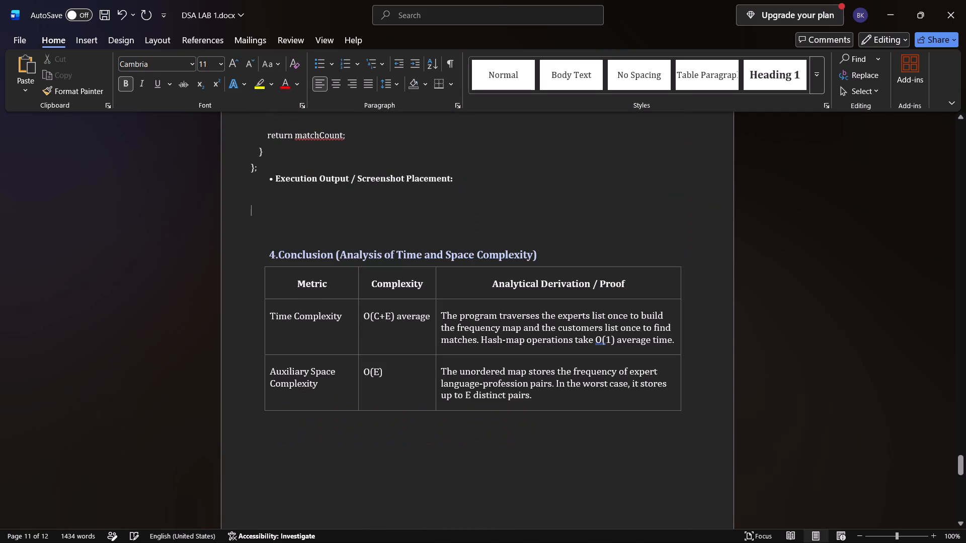
Copy Screenshot 2026-10-30 112532.png, the 385.42 ms submission, from Photos and paste it under the matching problem's Execution Output heading in Word.
key("alt+Tab")
scroll(493, 274, "up", 1)
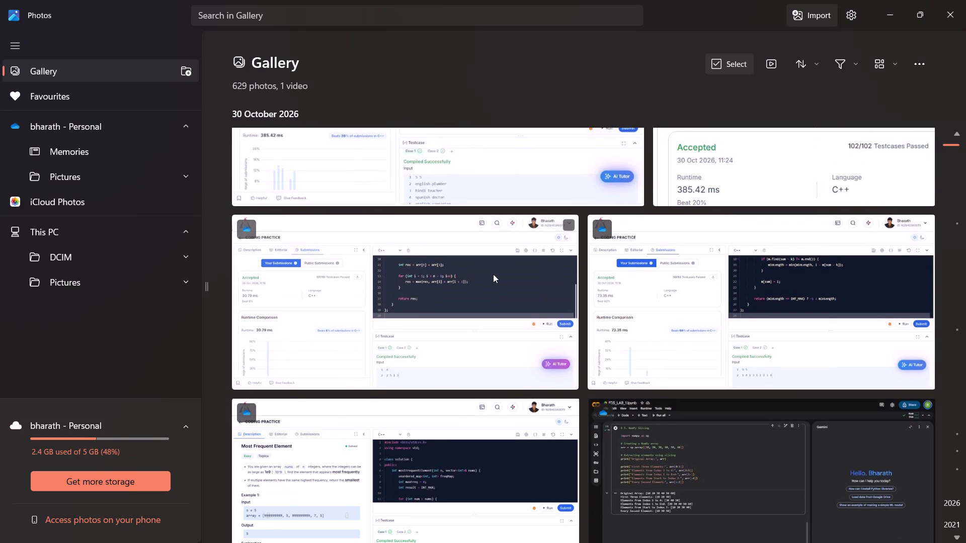
scroll(637, 242, "up", 1)
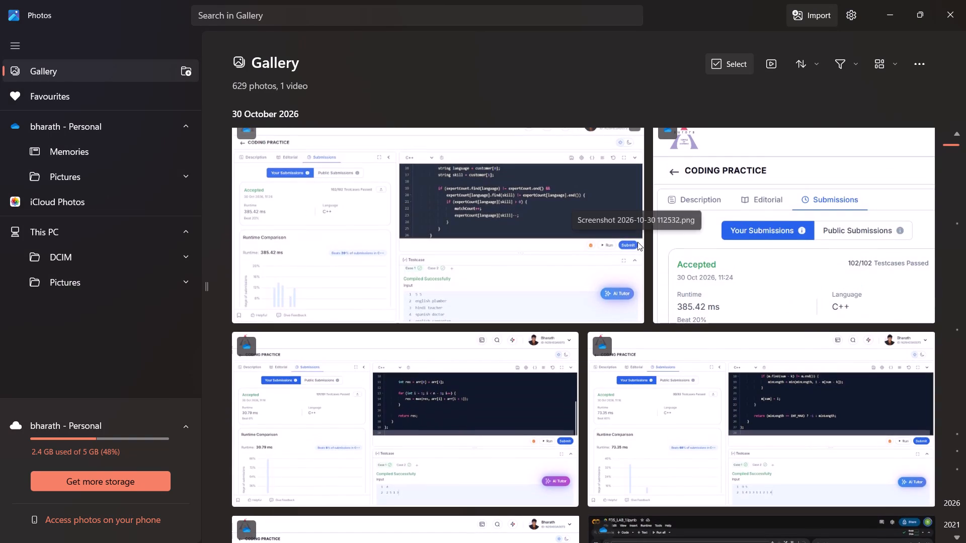
scroll(547, 252, "up", 1)
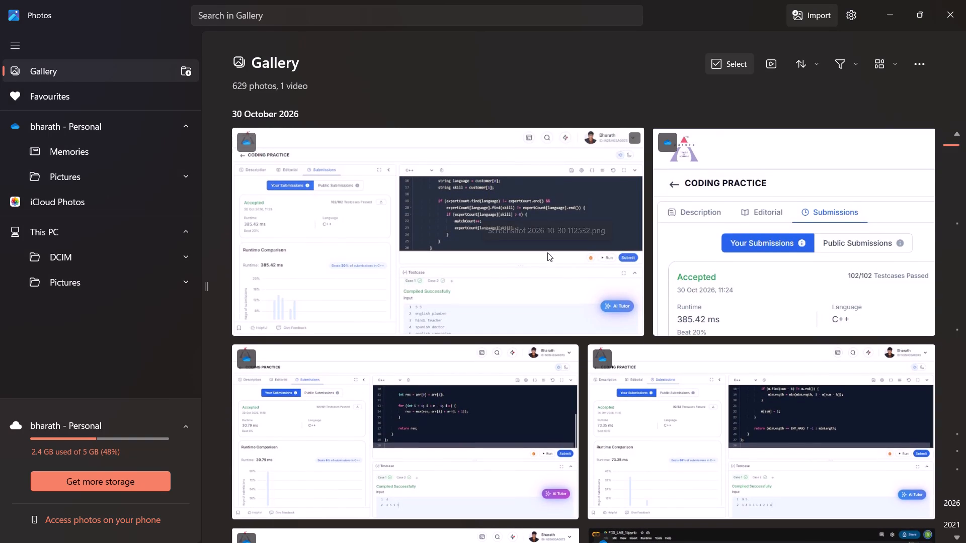
right_click(498, 275)
left_click(550, 95)
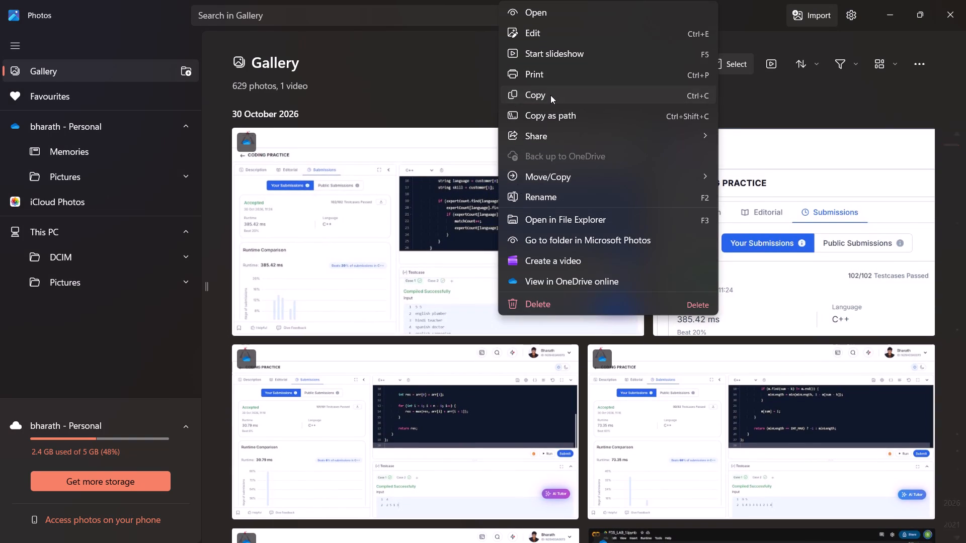
key("alt+Tab")
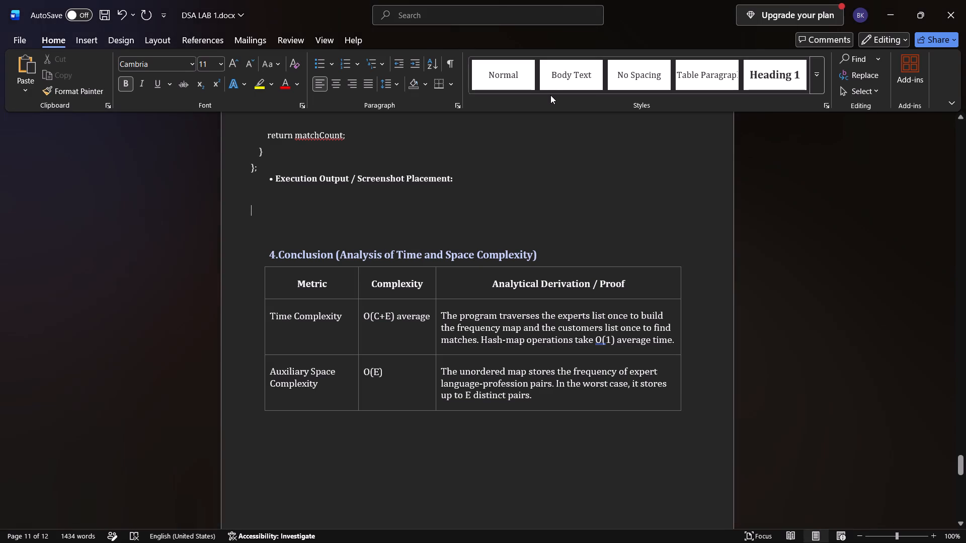
key("ctrl+v")
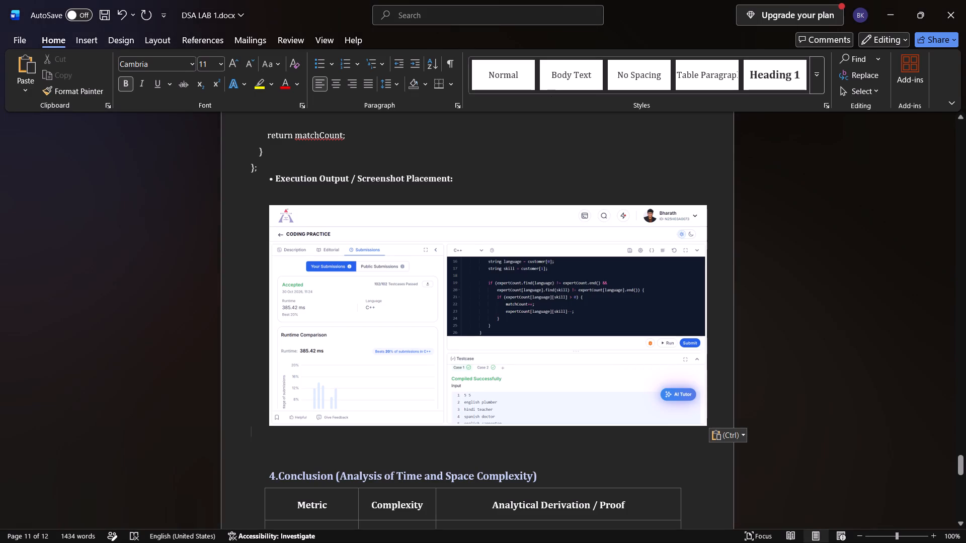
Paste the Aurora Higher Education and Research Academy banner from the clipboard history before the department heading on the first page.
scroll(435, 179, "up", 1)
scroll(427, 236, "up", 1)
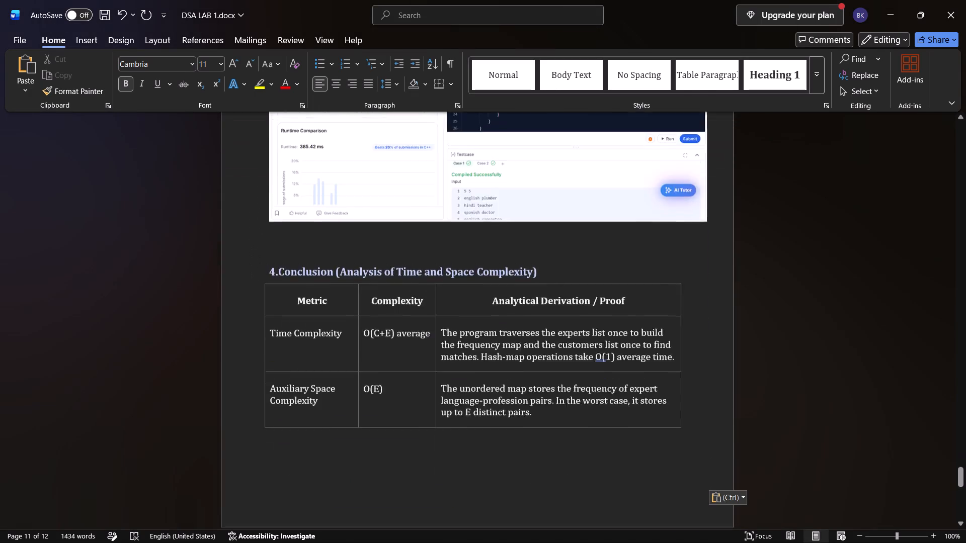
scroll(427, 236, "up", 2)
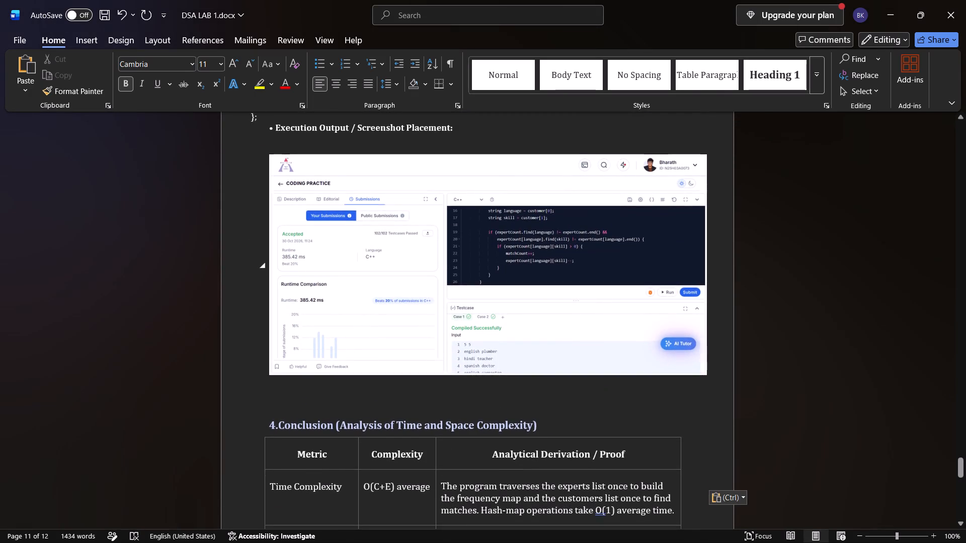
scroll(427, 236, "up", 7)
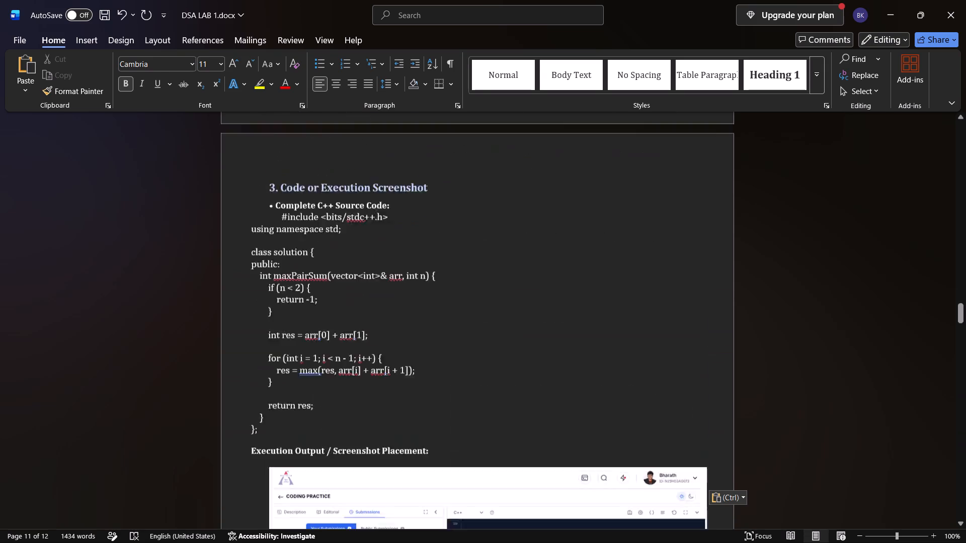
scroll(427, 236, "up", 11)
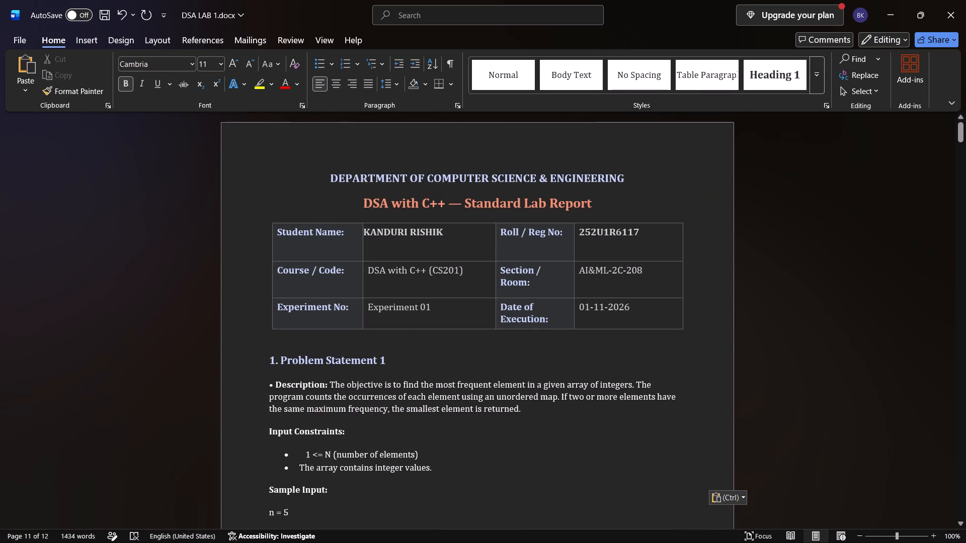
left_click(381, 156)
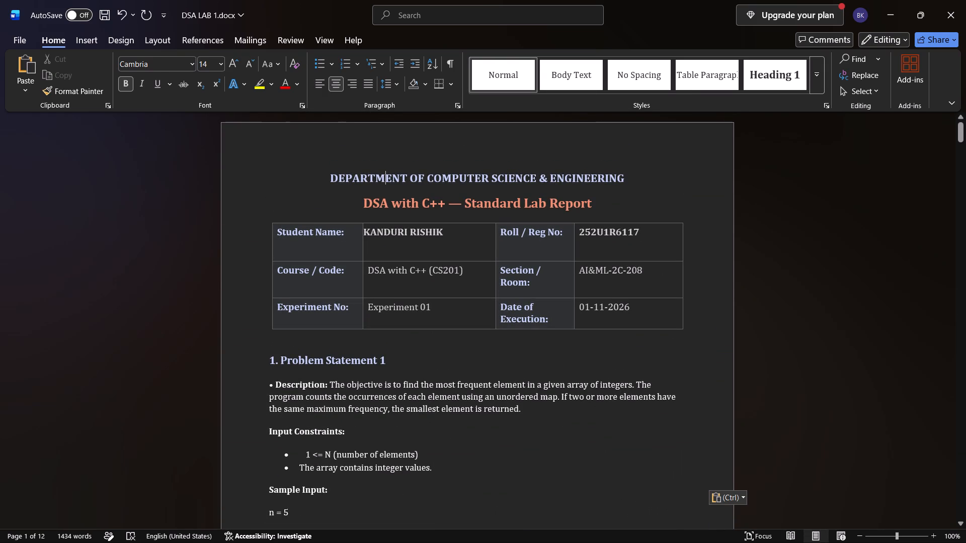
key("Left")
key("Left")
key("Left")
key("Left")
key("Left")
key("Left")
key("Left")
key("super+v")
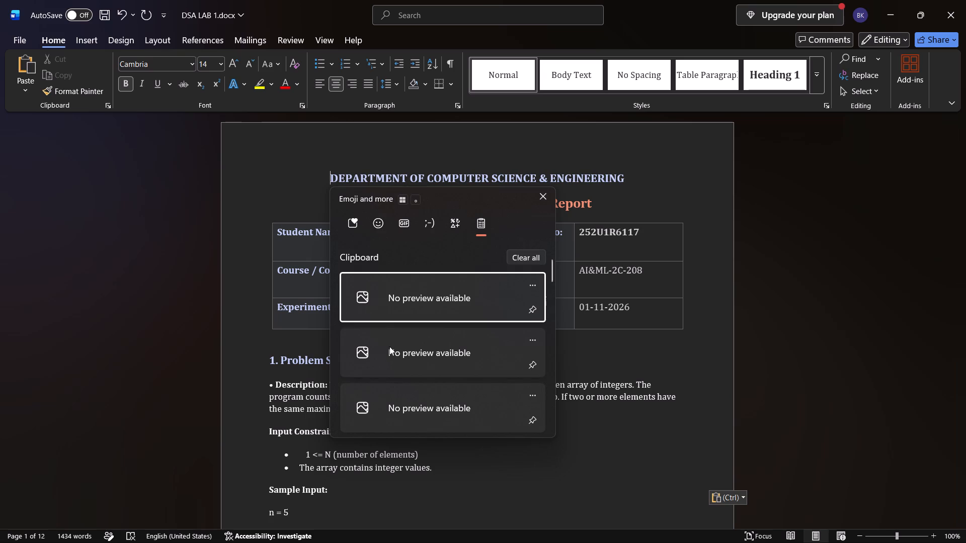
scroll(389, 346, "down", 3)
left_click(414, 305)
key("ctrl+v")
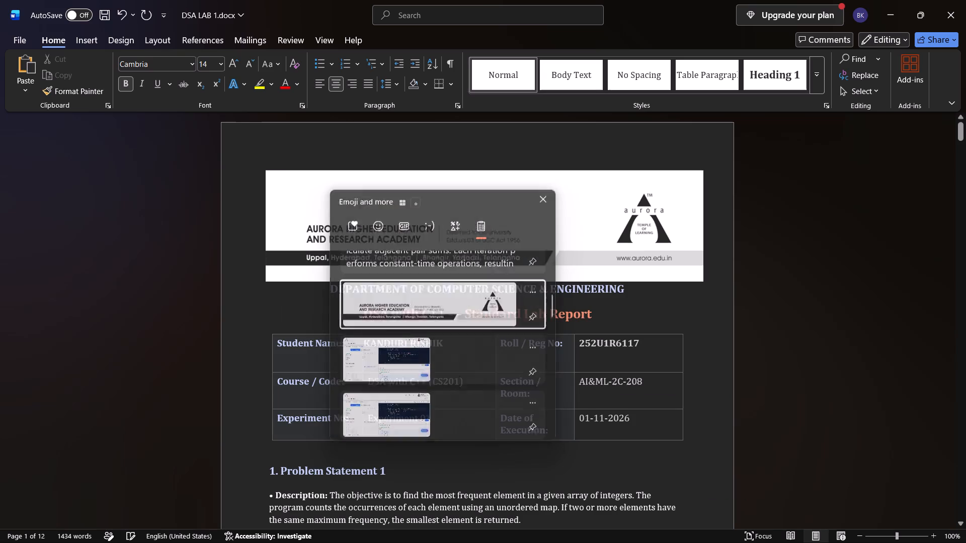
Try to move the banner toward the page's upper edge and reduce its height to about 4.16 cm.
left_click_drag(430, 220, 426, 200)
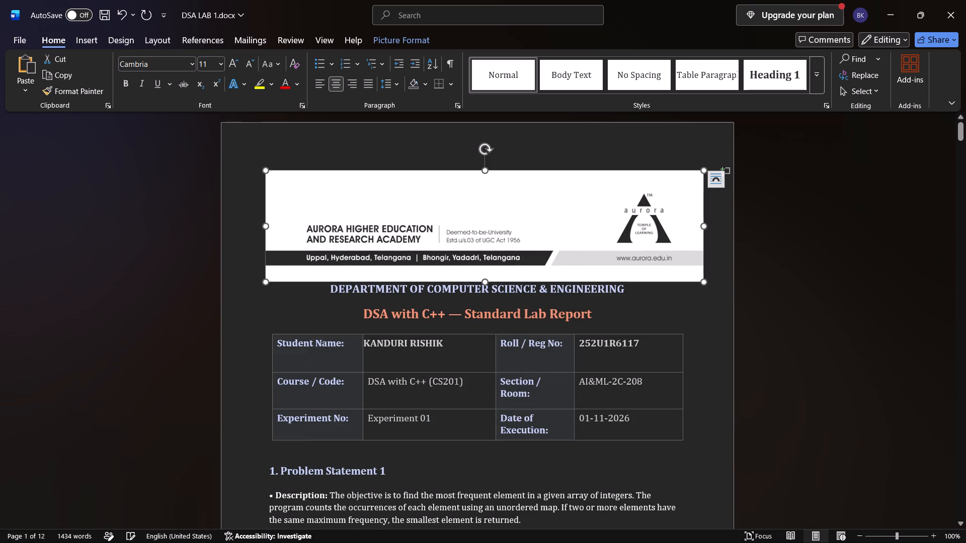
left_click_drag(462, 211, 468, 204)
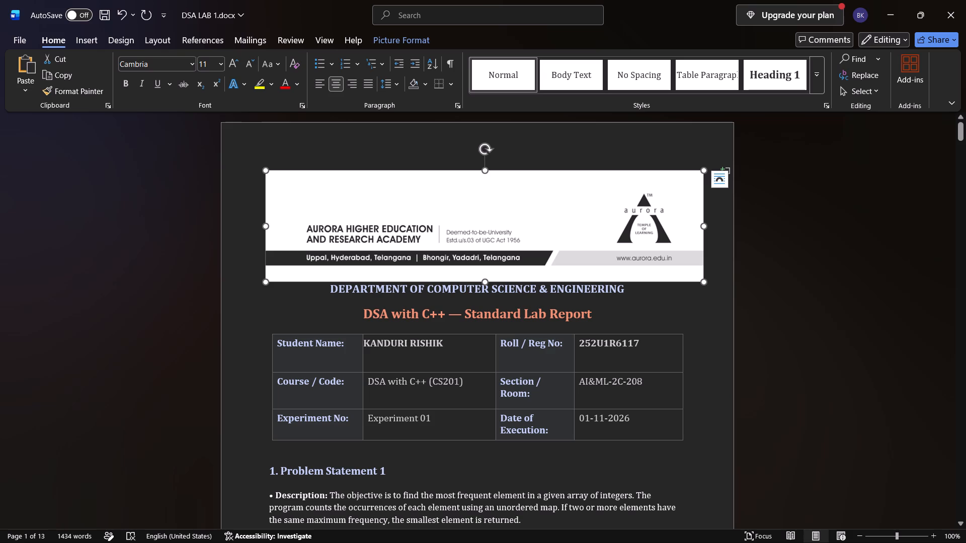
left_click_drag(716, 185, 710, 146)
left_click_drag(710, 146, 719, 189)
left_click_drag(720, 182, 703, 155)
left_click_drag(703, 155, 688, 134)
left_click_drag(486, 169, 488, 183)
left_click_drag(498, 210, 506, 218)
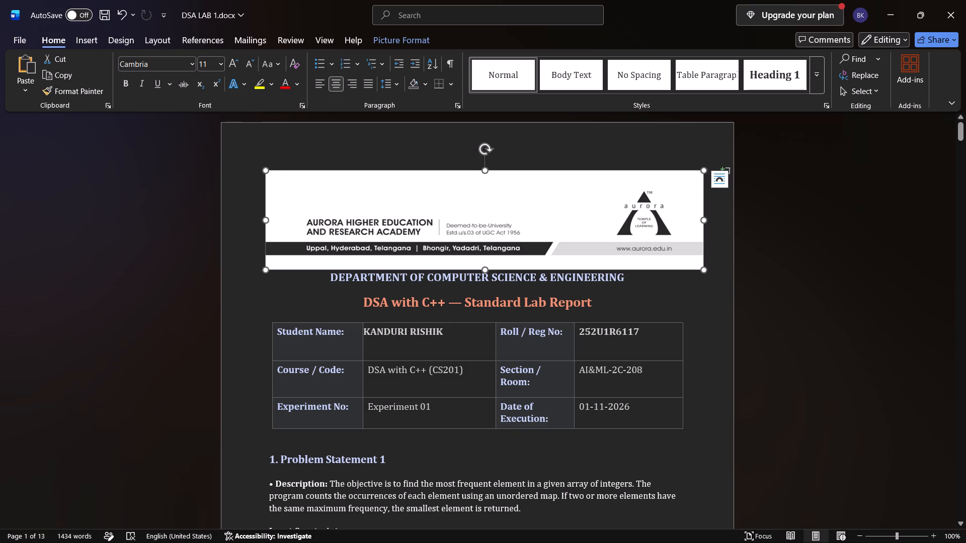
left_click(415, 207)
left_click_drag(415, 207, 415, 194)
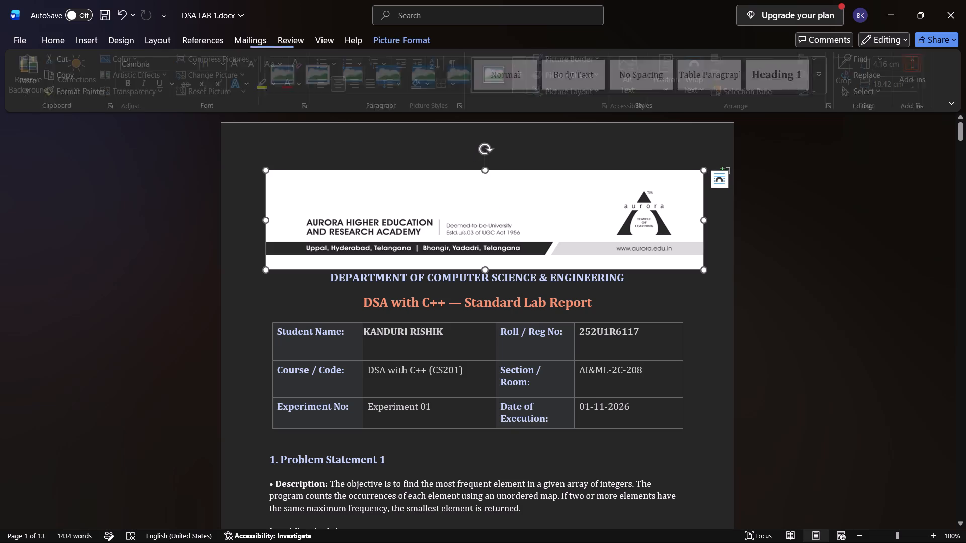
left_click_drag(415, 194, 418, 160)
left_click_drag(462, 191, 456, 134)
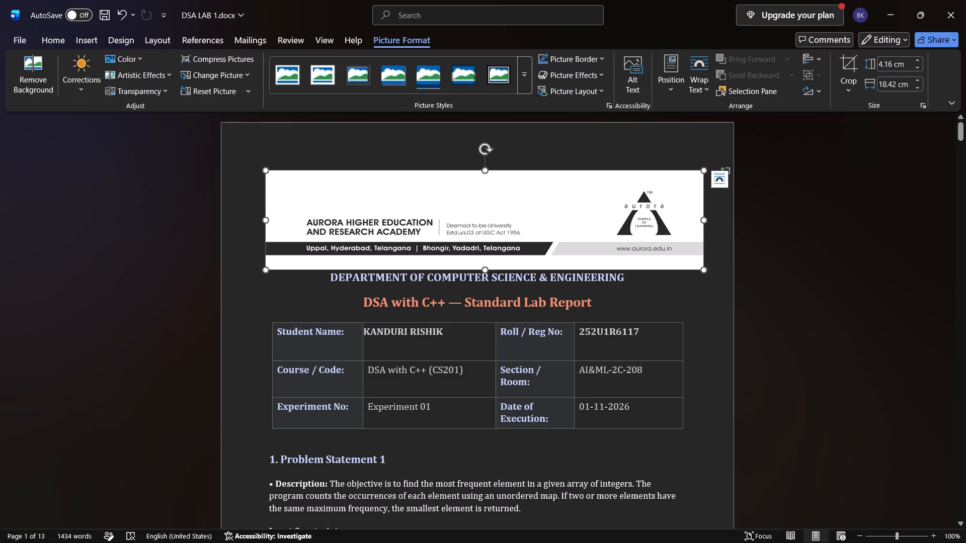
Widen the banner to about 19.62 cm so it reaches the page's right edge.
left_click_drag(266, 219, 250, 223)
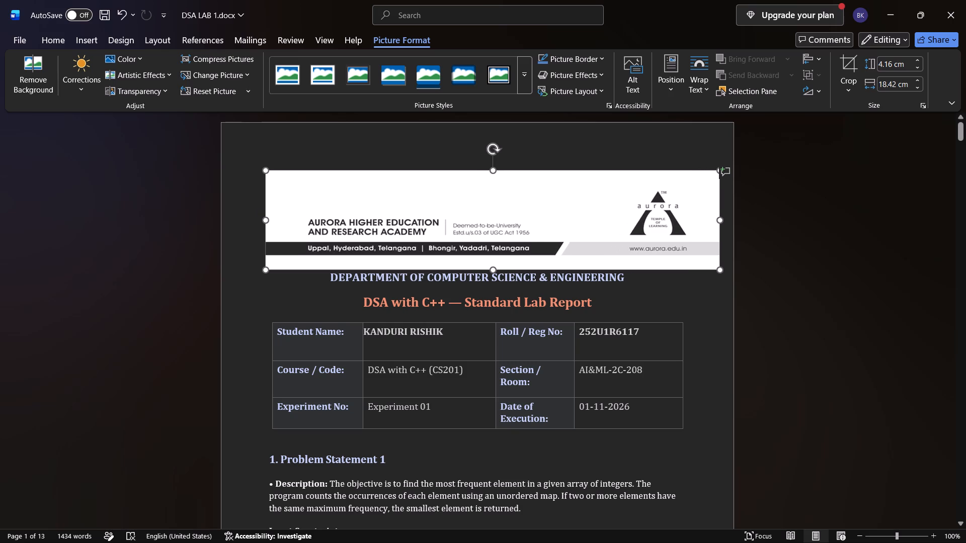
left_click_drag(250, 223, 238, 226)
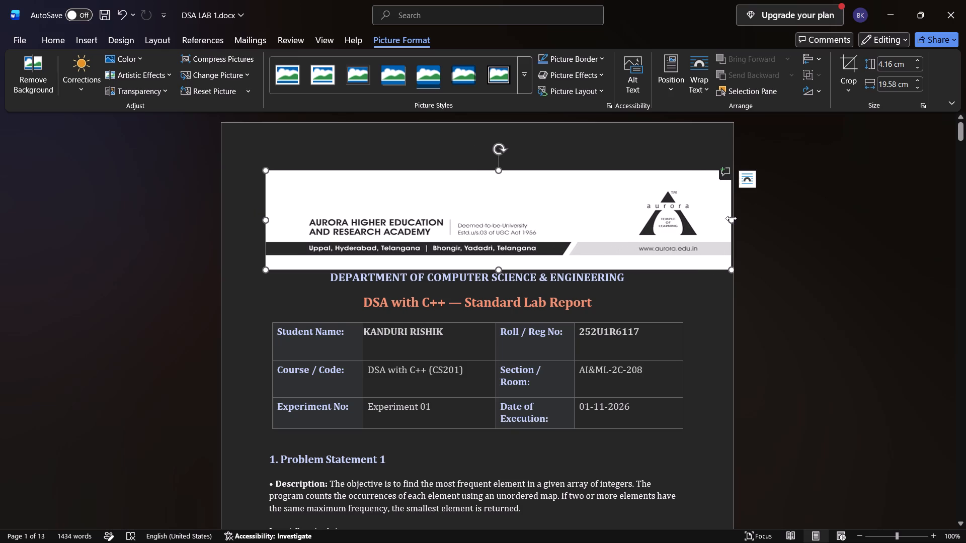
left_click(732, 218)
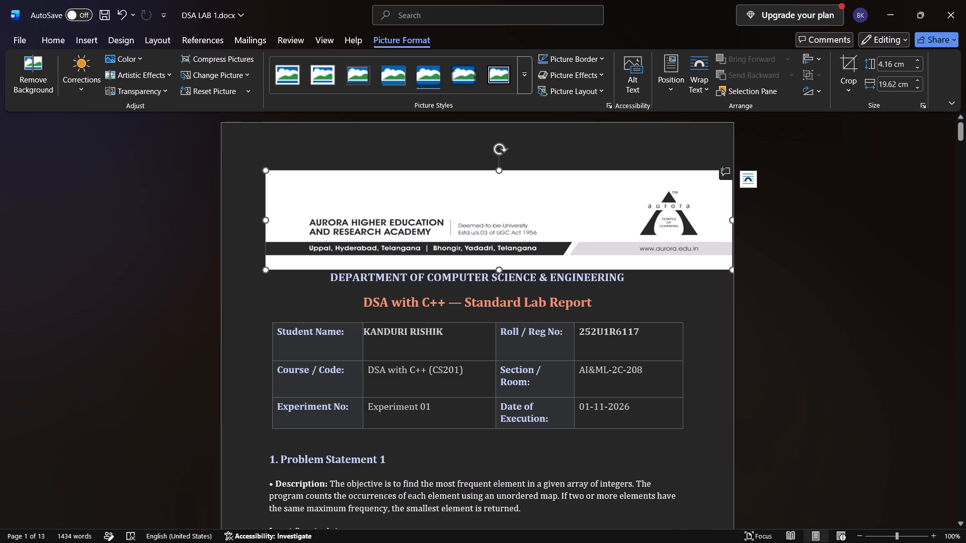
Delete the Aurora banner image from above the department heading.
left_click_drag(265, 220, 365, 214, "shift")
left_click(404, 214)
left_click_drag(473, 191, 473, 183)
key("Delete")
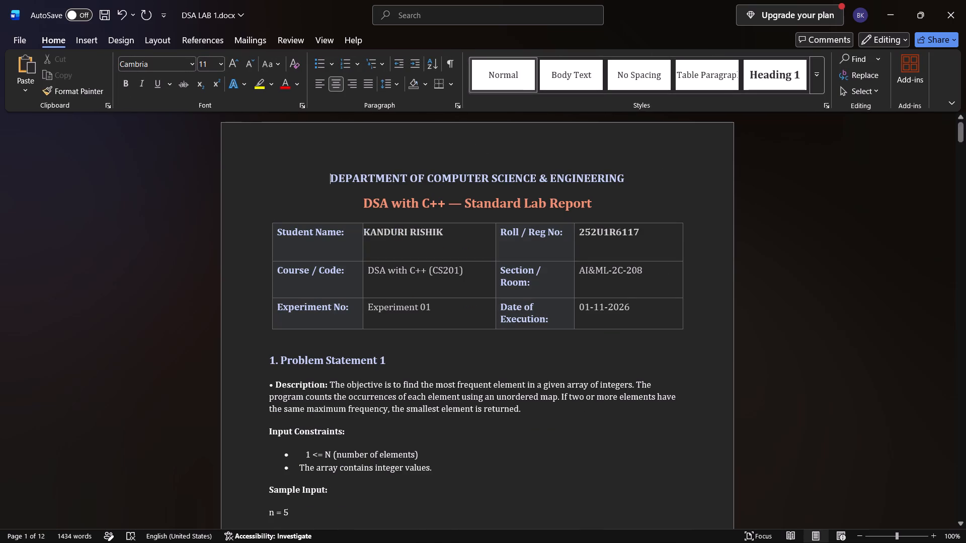
Minimise the Word document window.
left_click(876, 4)
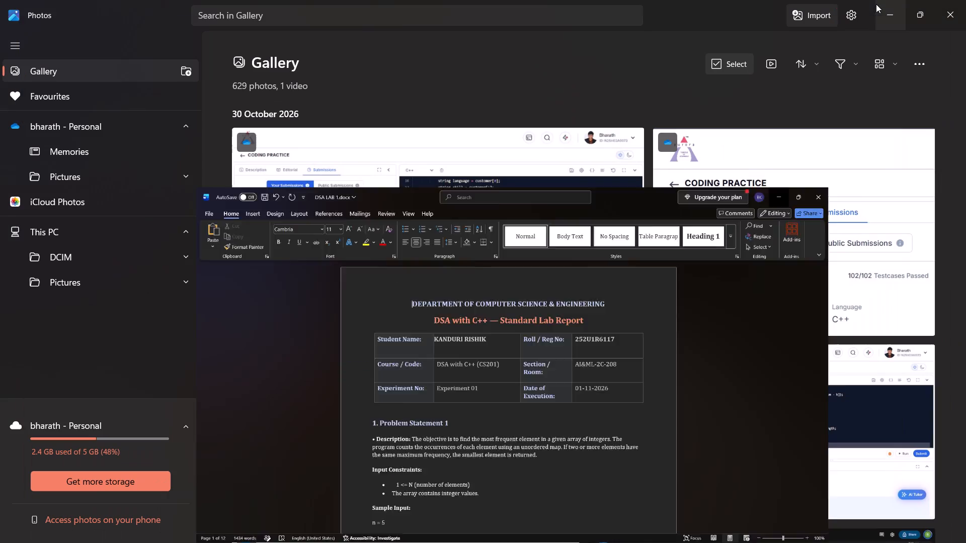
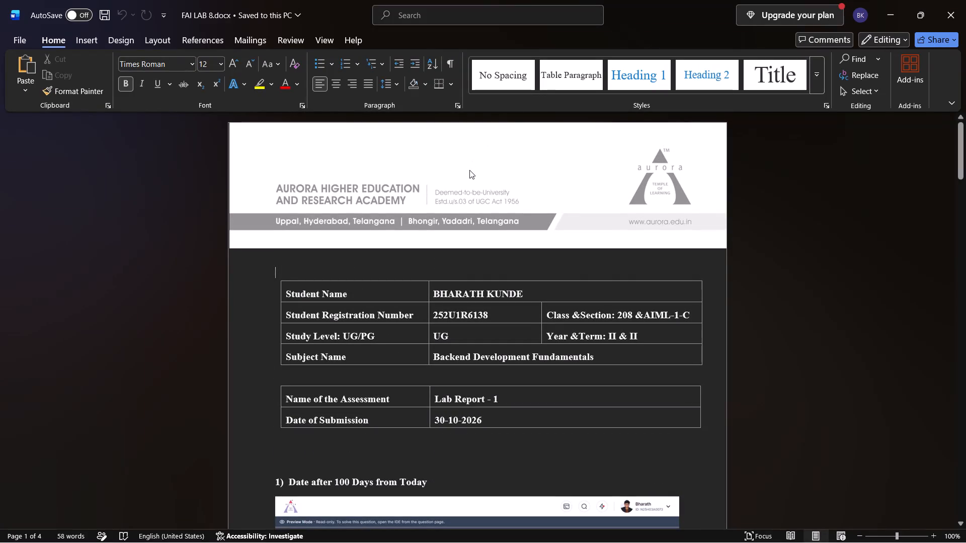
Open the page header of the FAI LAB 8 document for editing and copy its Aurora banner image.
left_click(469, 170)
right_click(469, 170)
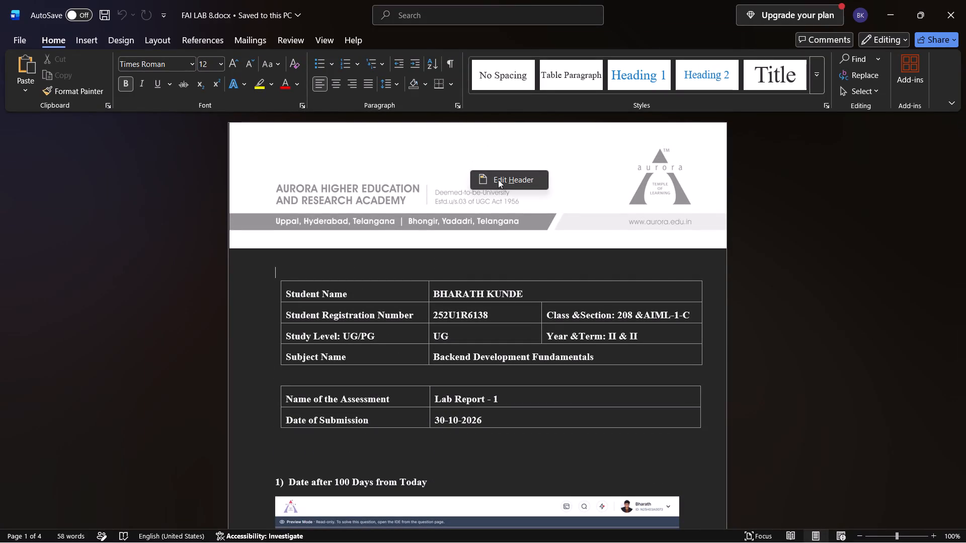
left_click(498, 179)
right_click(505, 169)
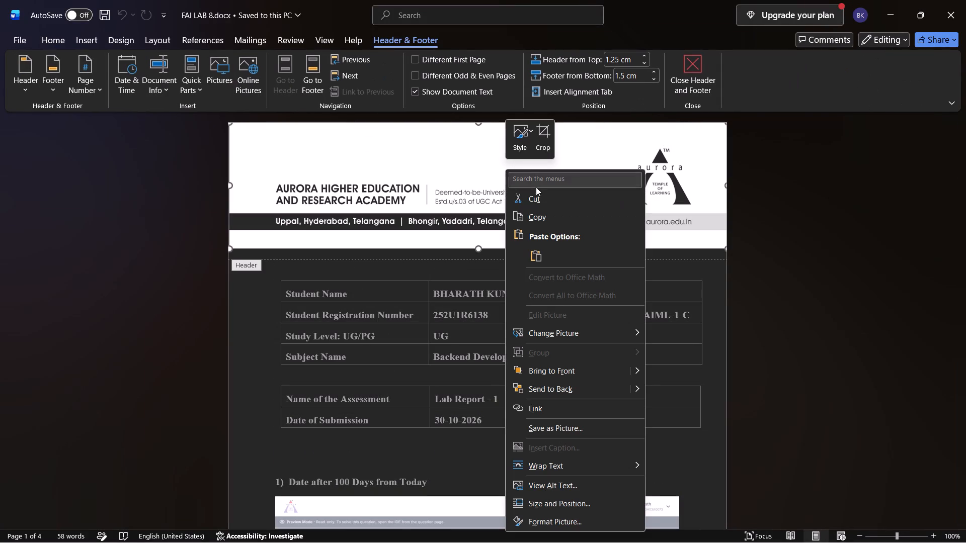
left_click(544, 213)
Switch to the DSA LAB 1 document and paste the Aurora banner at the department heading.
key("alt+Tab")
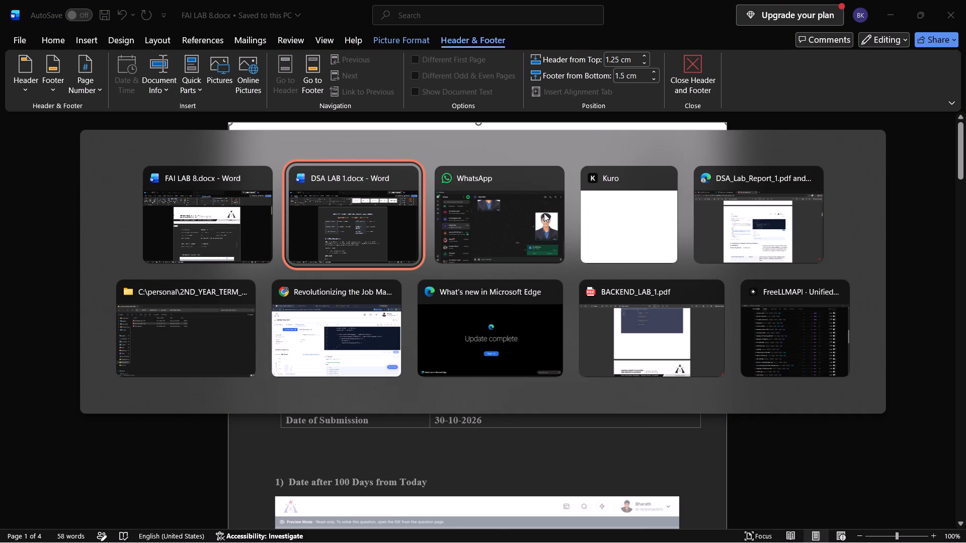
key("alt+Tab")
key("alt+Tab")
key("alt+Tab")
key("alt+Tab")
key("alt+Tab")
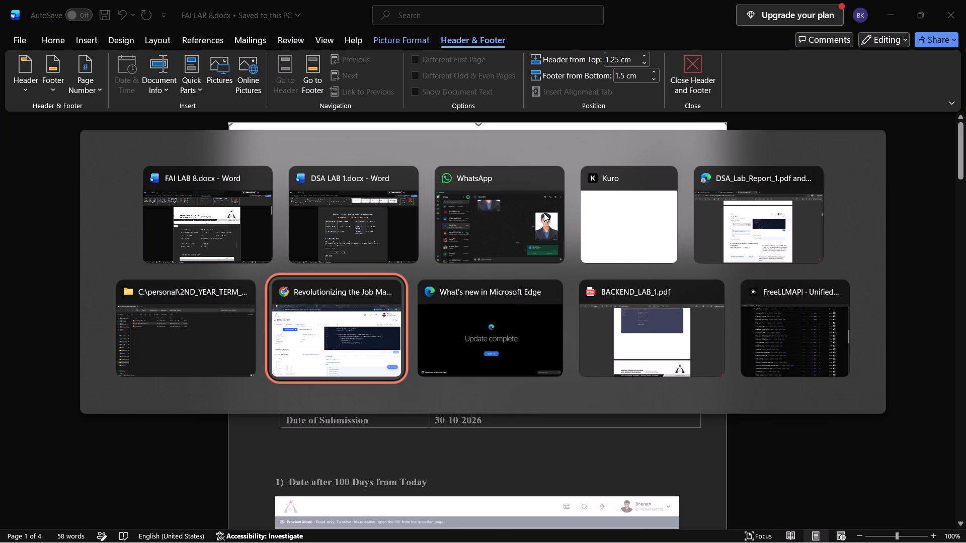
key("alt+Tab")
key("alt+Tab")
key("alt+Tab")
key("alt+Tab")
key("alt+Tab")
key("alt+Tab")
key("alt+Tab")
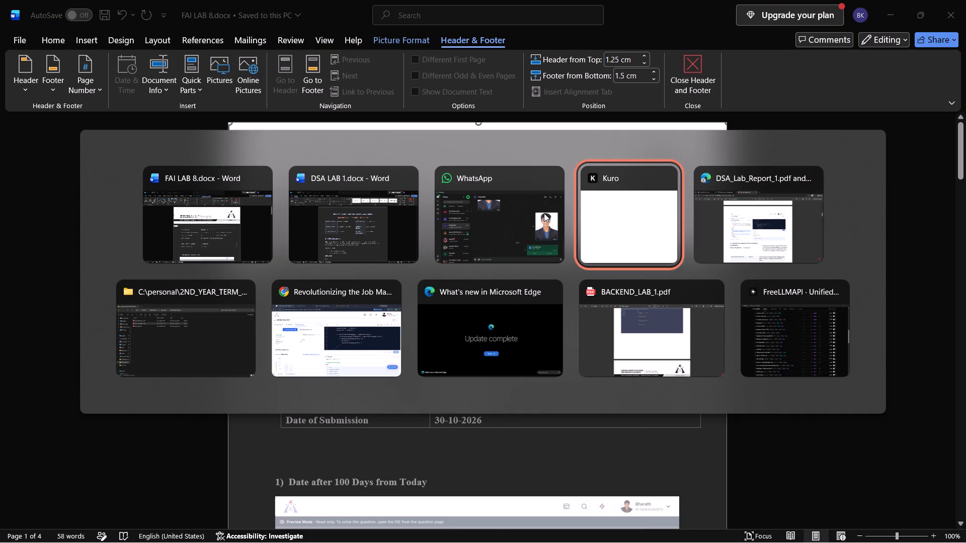
key("alt+Tab")
key("alt+Tab")
key("alt+Tab")
key("alt+Tab")
key("alt+Tab")
key("alt+Tab")
key("alt+Tab")
key("alt+Tab")
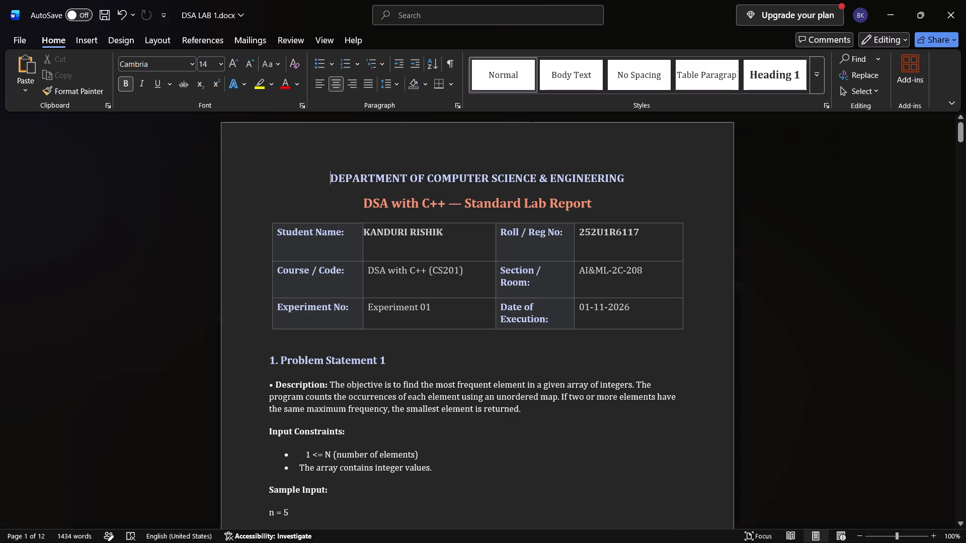
key("ctrl+v")
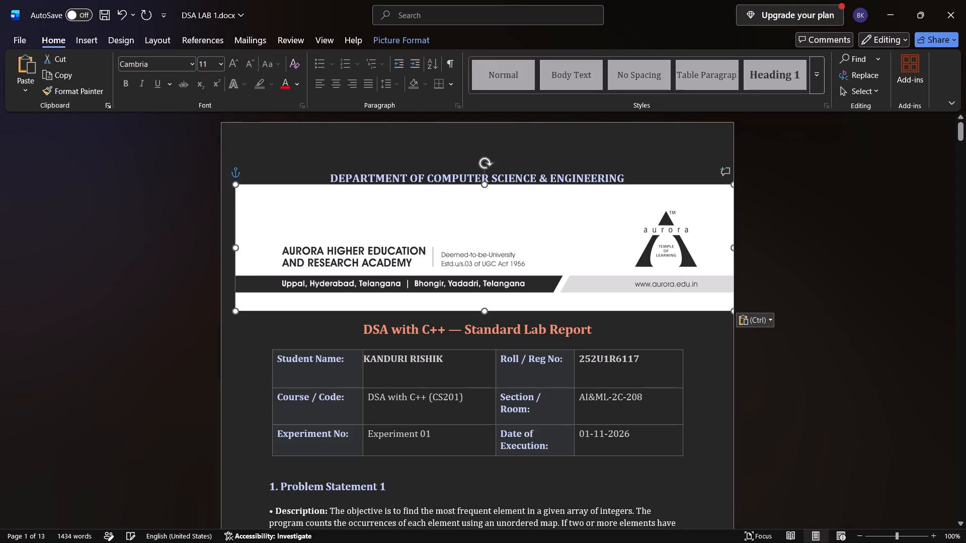
Move the pasted banner above the department heading and centre it horizontally on the page.
left_click_drag(467, 226, 460, 149)
left_click_drag(482, 195, 476, 163)
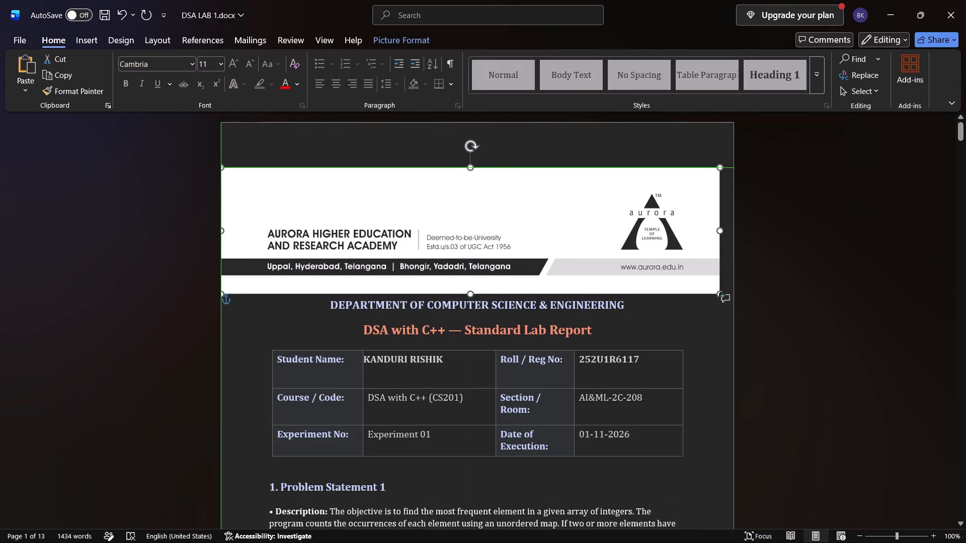
left_click_drag(476, 163, 486, 163)
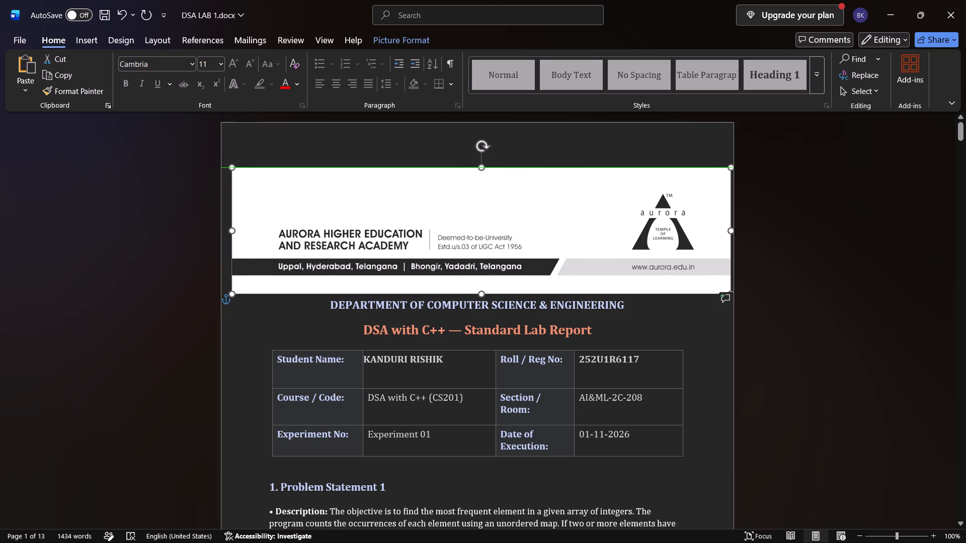
left_click_drag(486, 163, 481, 165)
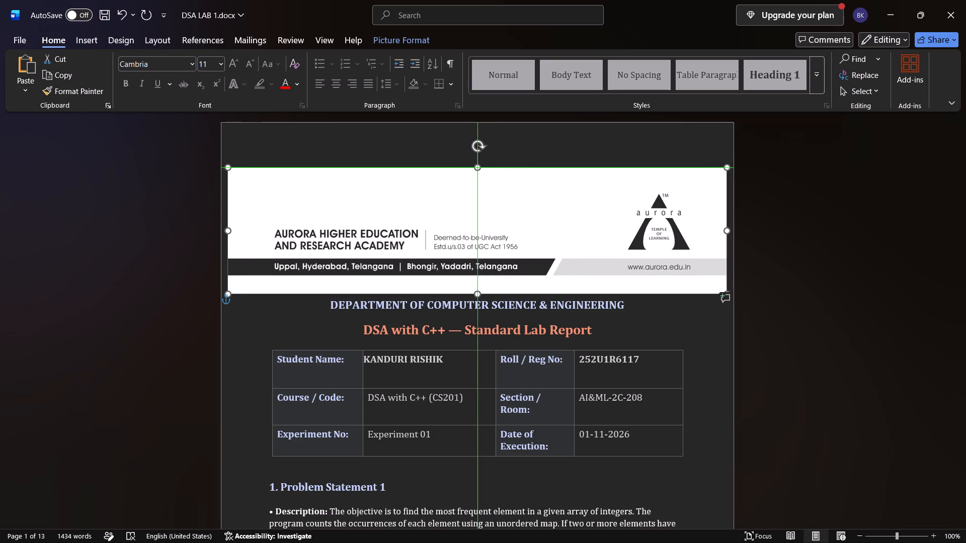
left_click_drag(481, 165, 482, 165)
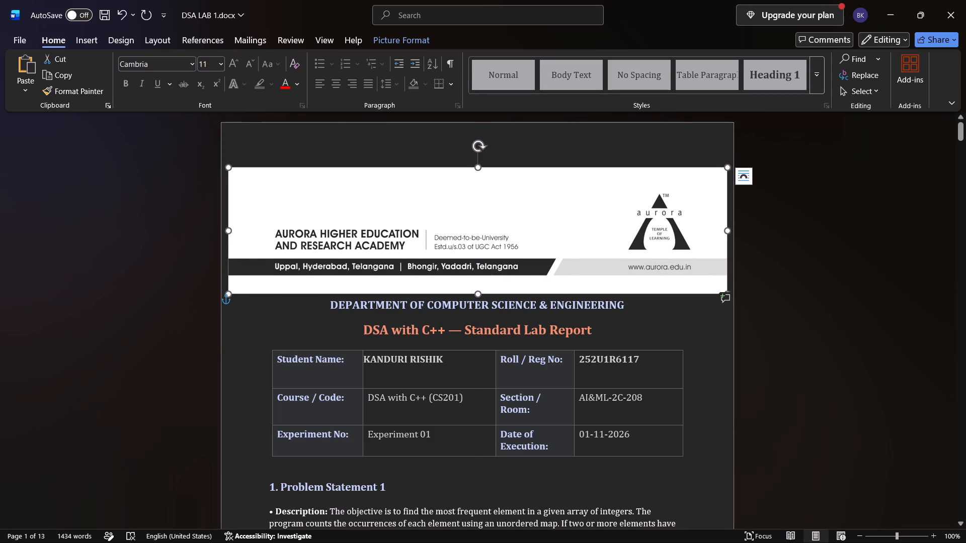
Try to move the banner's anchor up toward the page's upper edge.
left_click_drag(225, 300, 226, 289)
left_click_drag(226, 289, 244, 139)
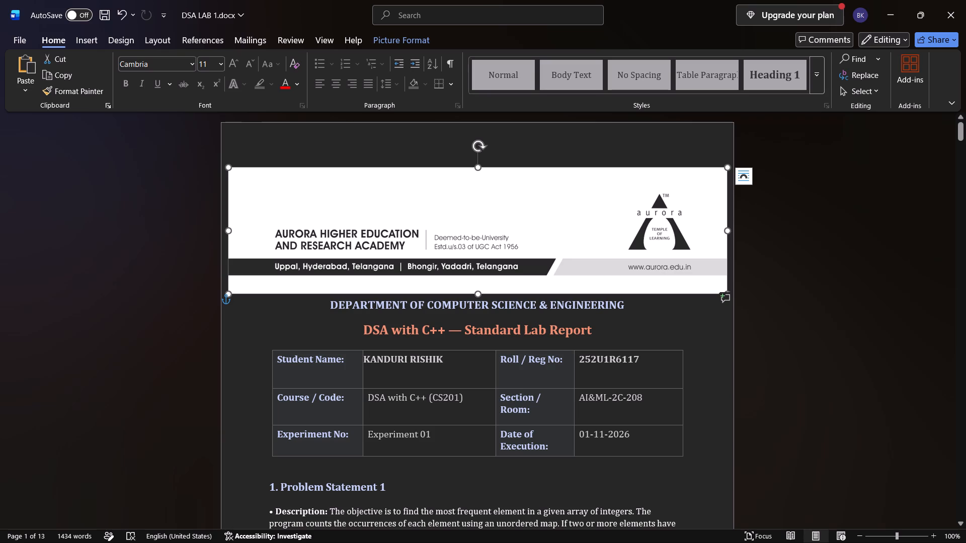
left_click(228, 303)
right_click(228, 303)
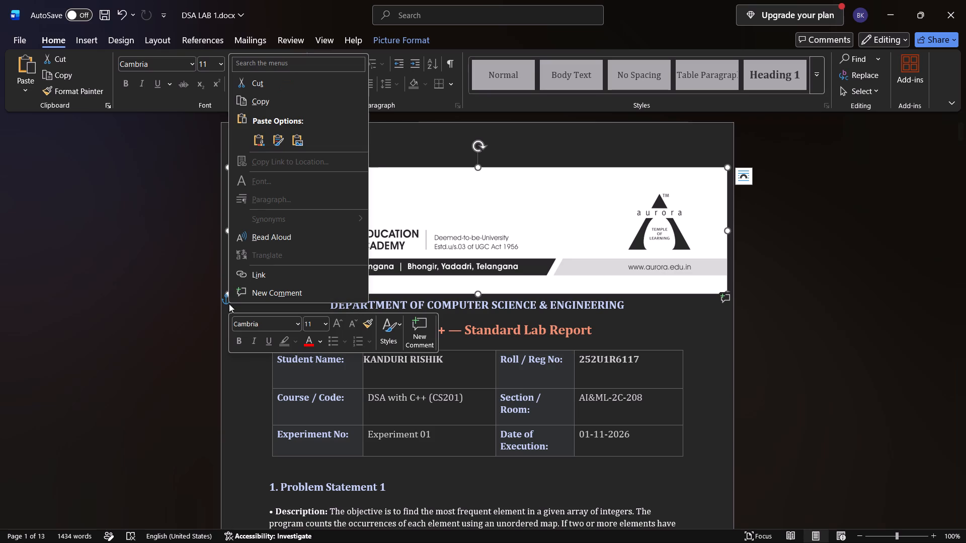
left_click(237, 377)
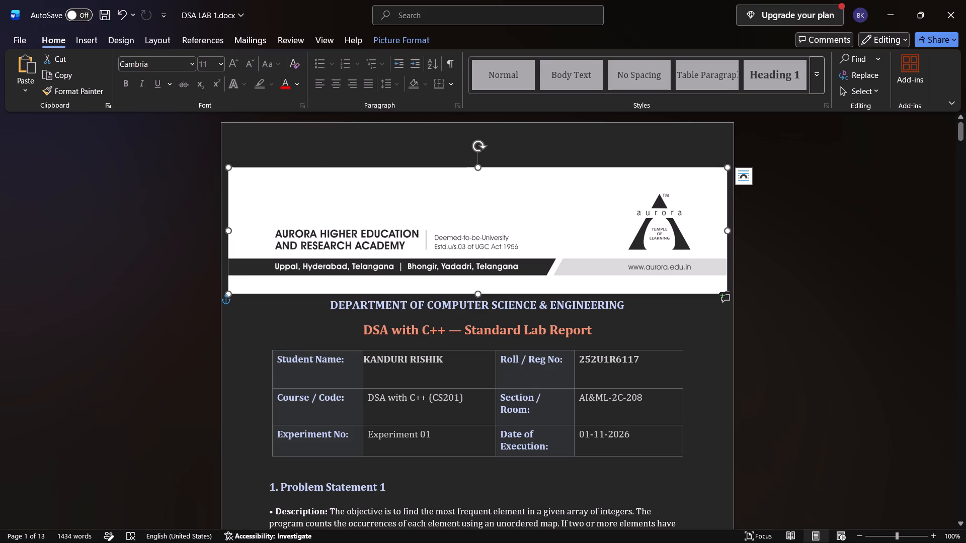
Check the banner's text wrapping options and its detailed layout position settings.
left_click(742, 177)
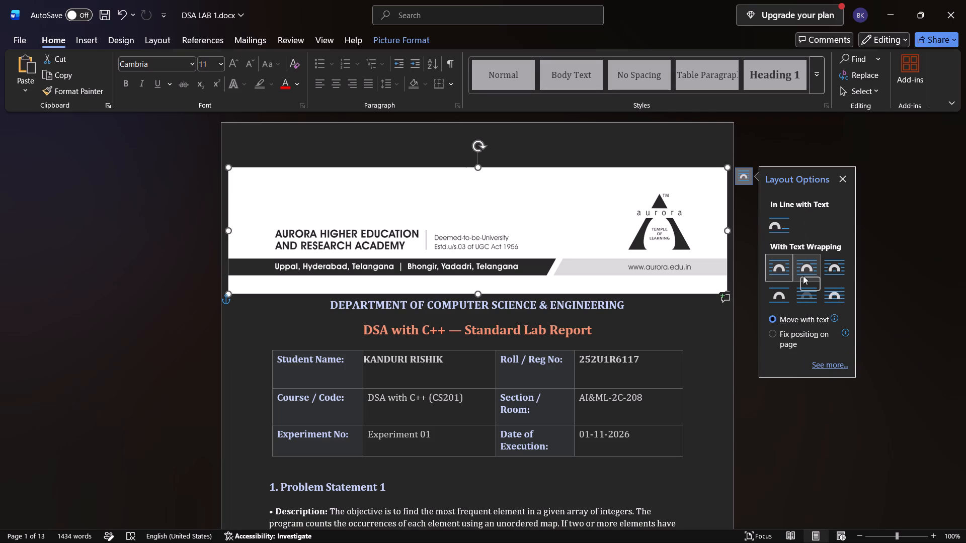
left_click(833, 364)
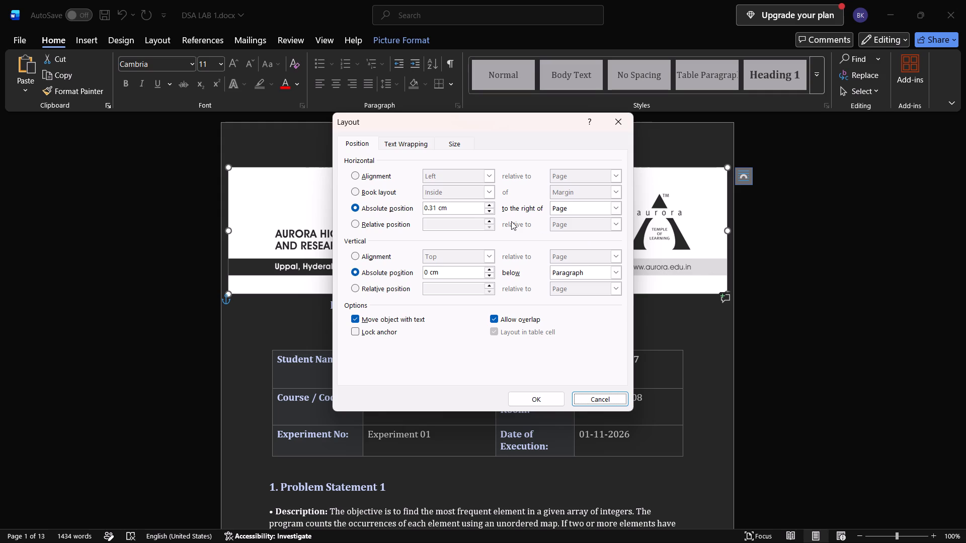
left_click(616, 121)
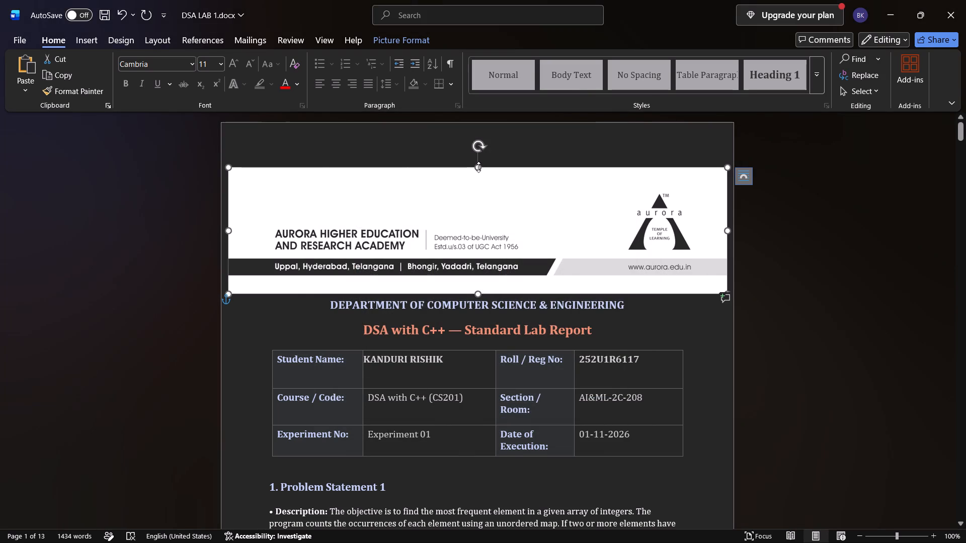
Adjust the banner's height by its upper edge so it is slightly taller than when pasted.
left_click_drag(478, 167, 480, 178)
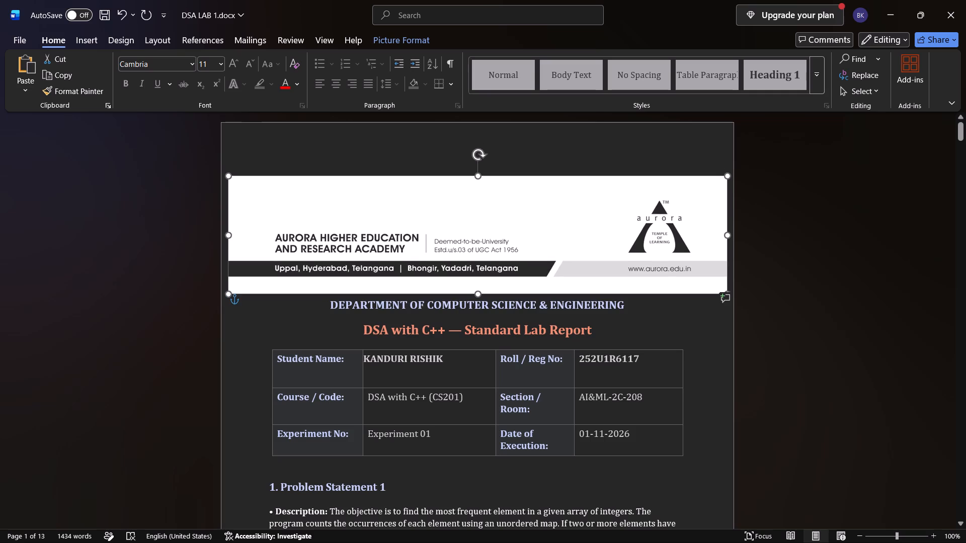
left_click_drag(480, 178, 505, 121)
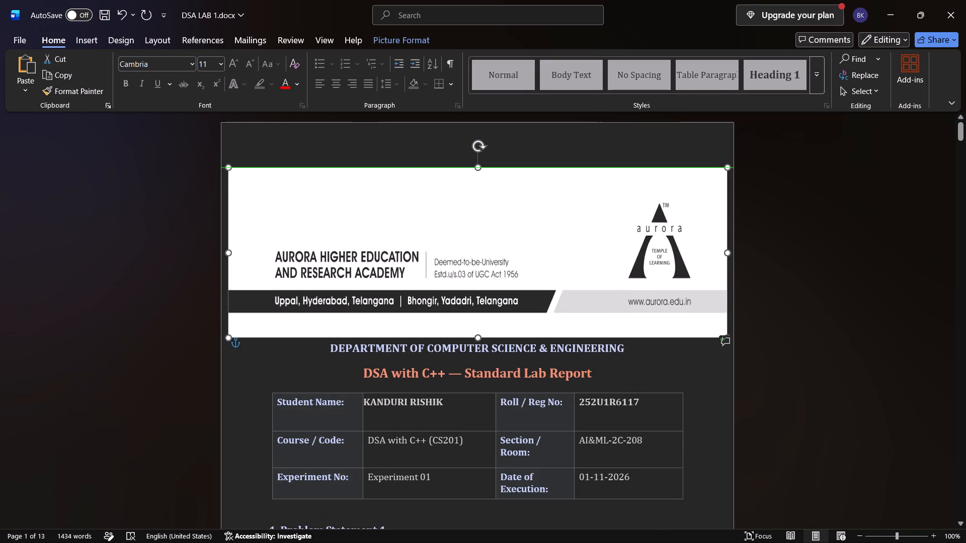
left_click_drag(505, 121, 493, 140)
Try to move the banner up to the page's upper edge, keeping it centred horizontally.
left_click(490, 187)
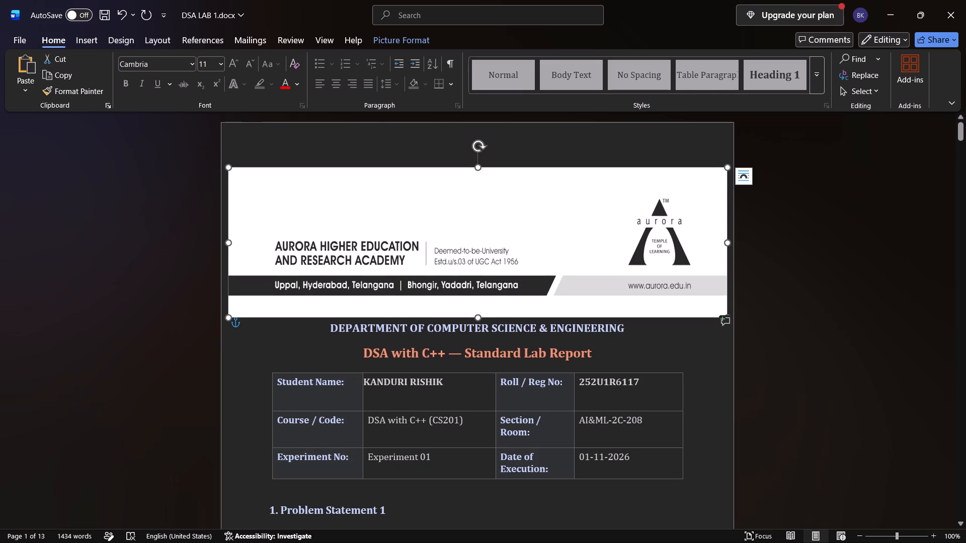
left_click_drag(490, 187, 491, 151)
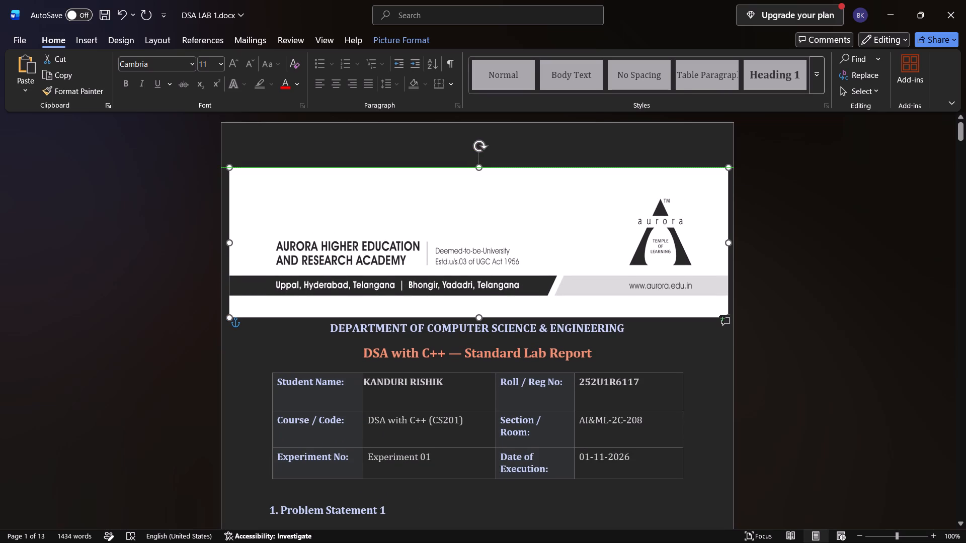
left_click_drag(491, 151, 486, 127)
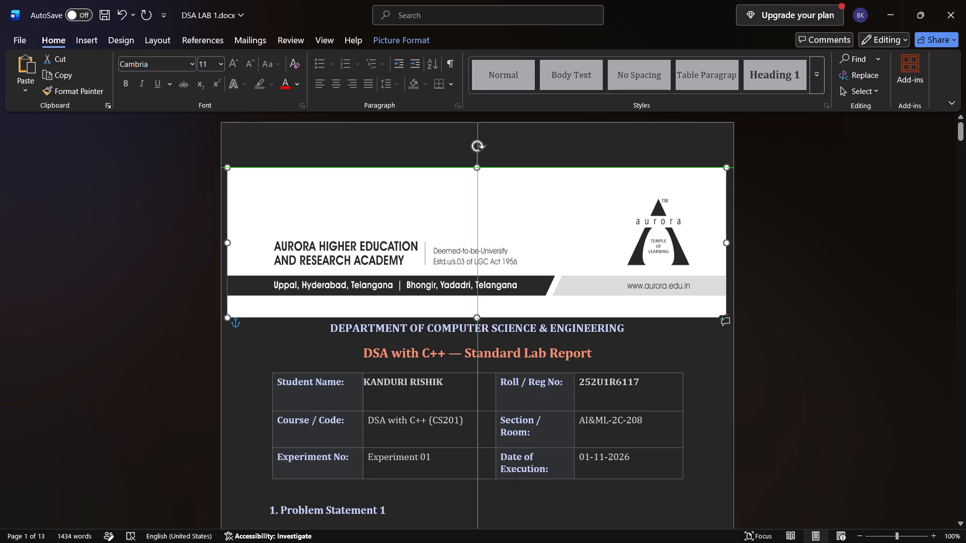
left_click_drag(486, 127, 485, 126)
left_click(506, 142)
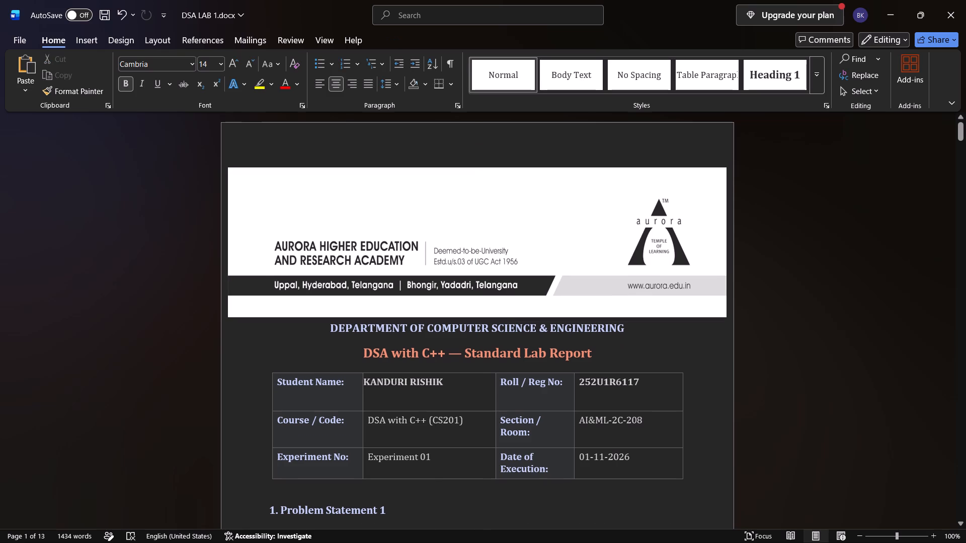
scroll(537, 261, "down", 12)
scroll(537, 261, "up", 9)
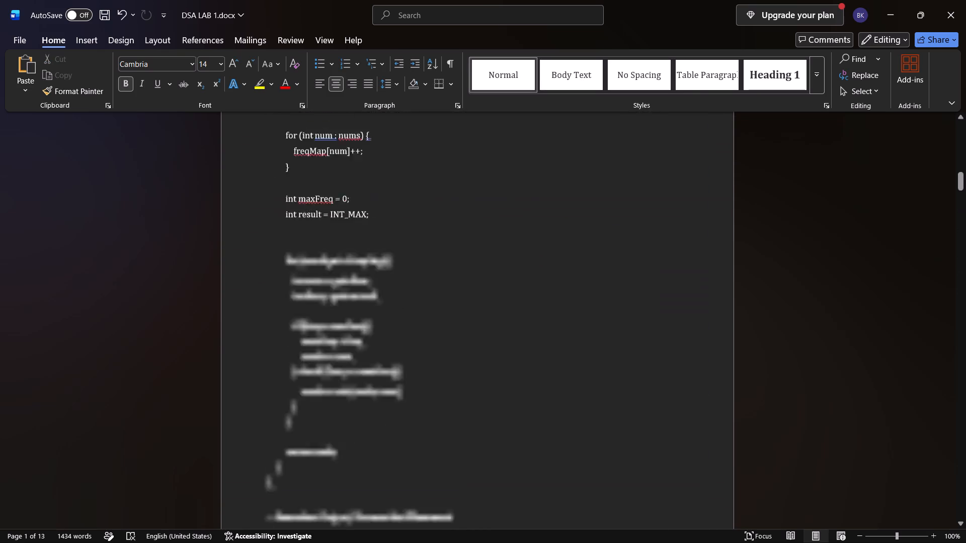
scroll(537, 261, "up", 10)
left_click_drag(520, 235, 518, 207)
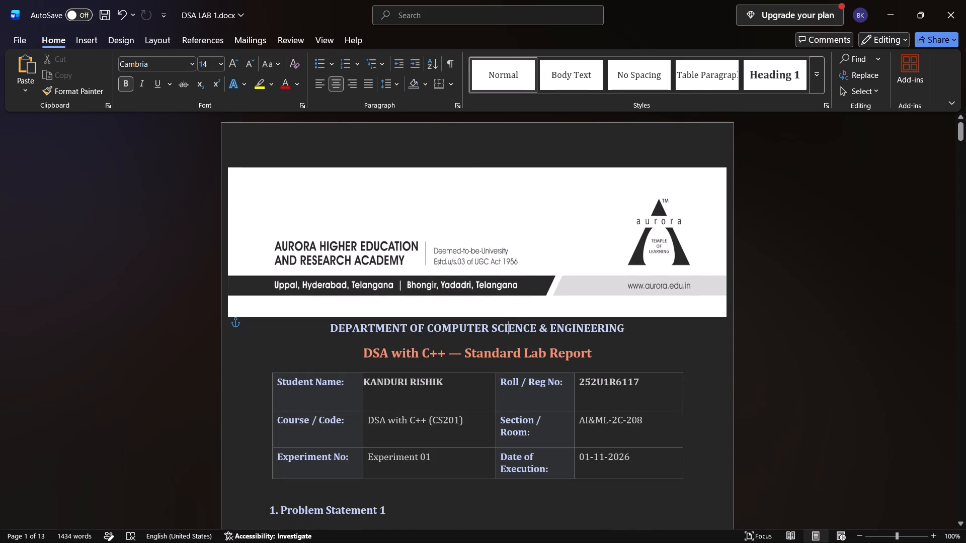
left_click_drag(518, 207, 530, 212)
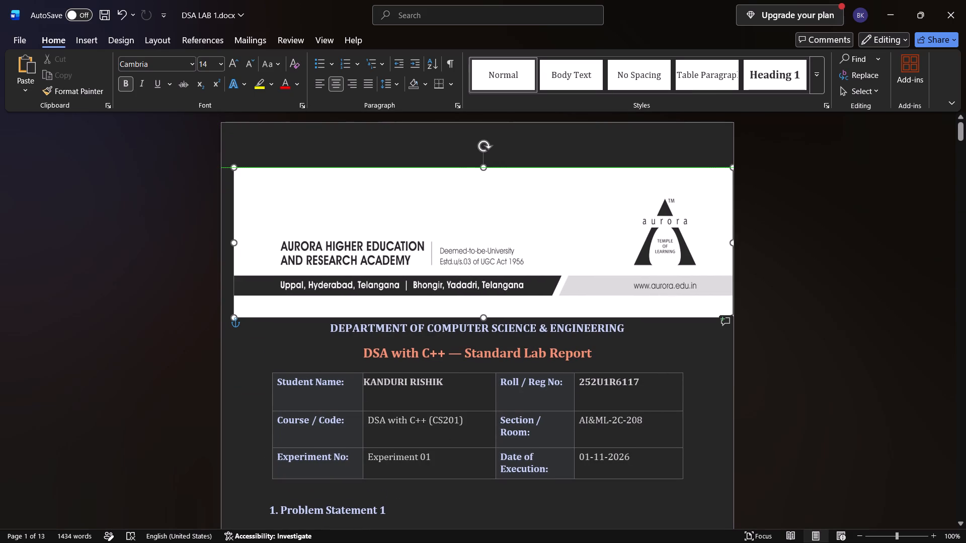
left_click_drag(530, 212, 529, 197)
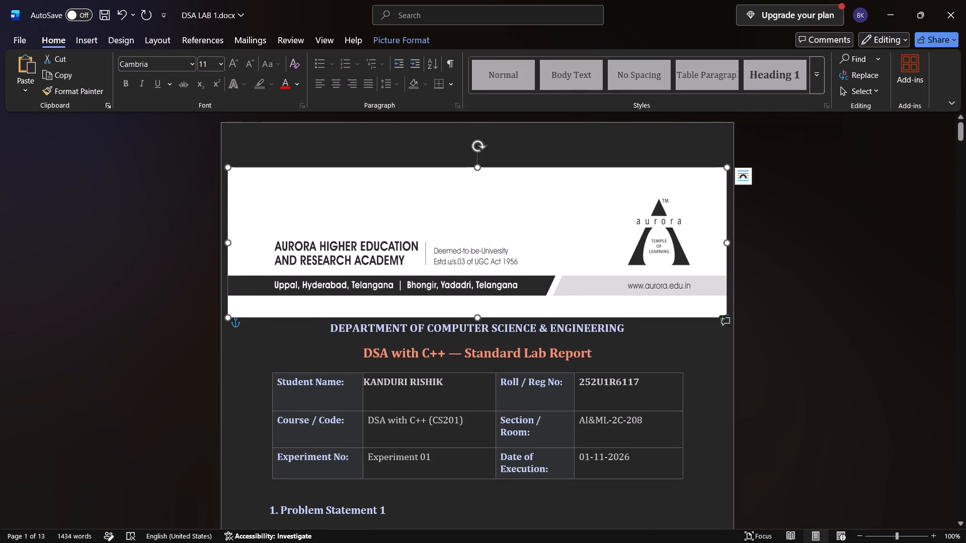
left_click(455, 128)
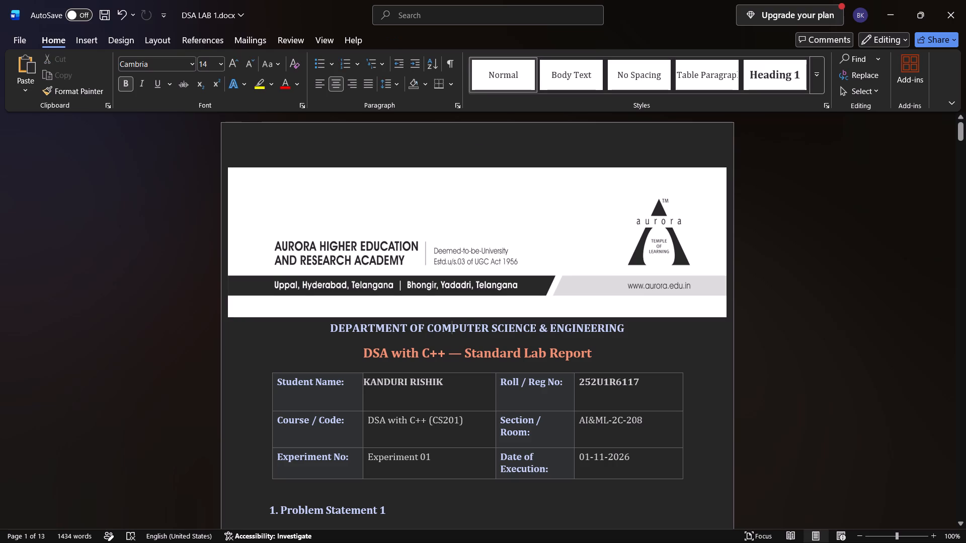
Hide the white space between pages so the blank margin above the banner collapses.
left_click_drag(461, 120, 460, 166)
left_click(477, 121)
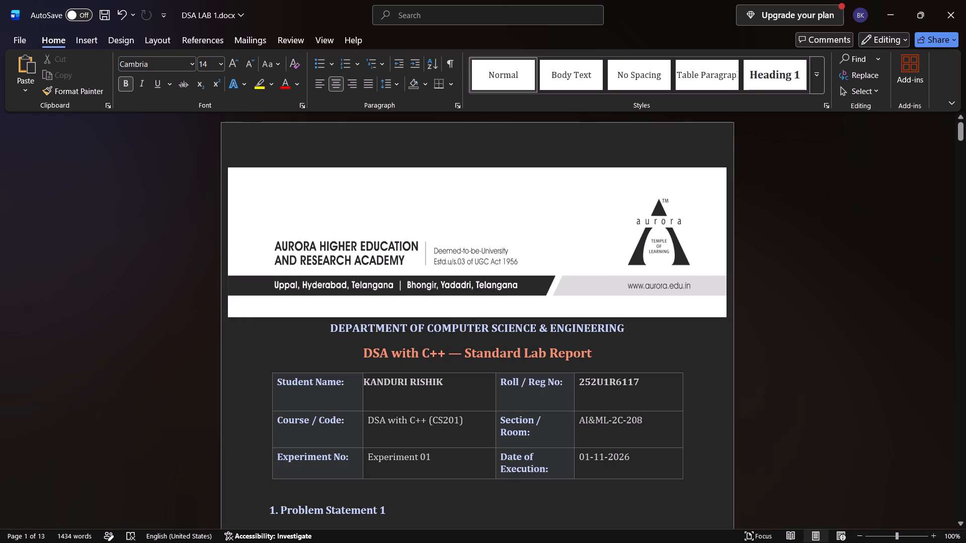
left_click(477, 120)
double_click(477, 120)
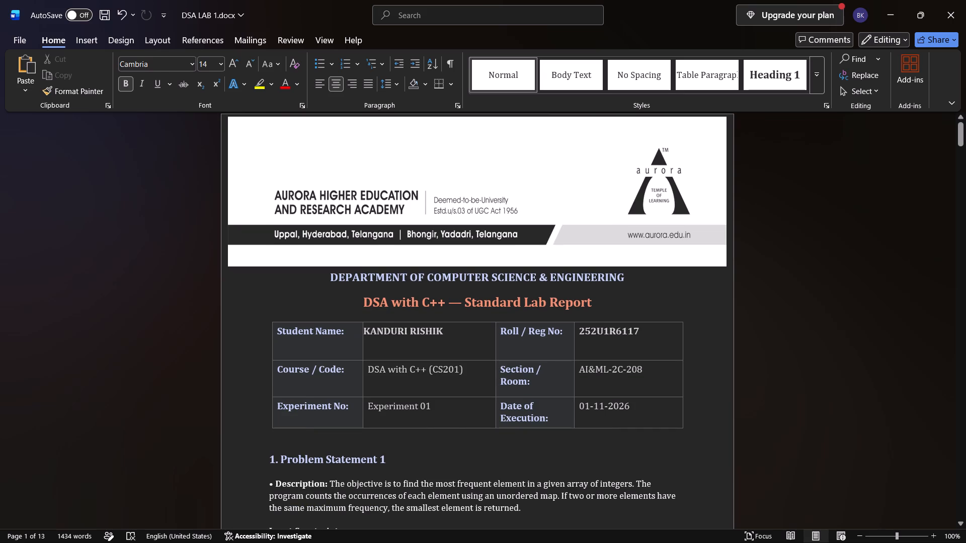
scroll(489, 158, "up", 1)
Widen the banner to reach both side edges of the page and stretch it slightly taller from its upper edge.
left_click(229, 188)
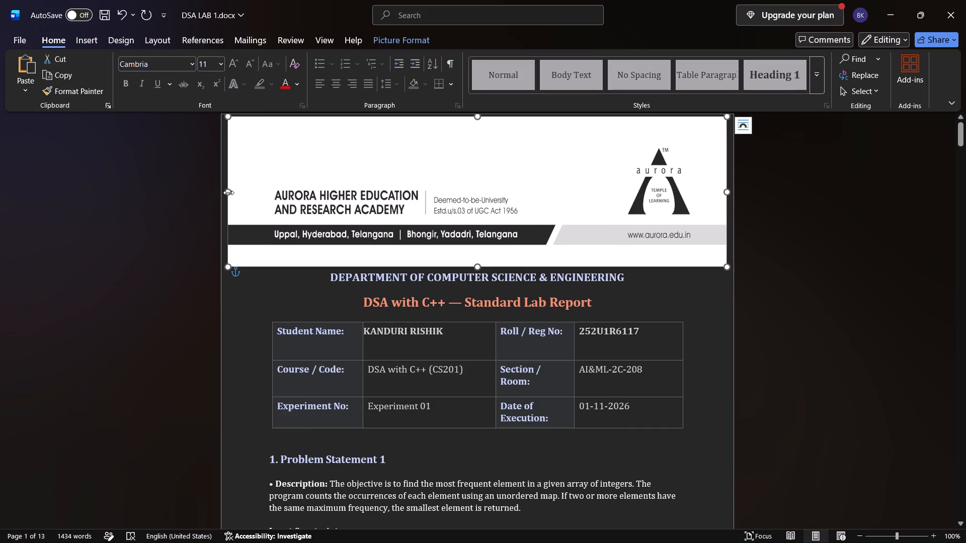
left_click_drag(228, 193, 220, 193)
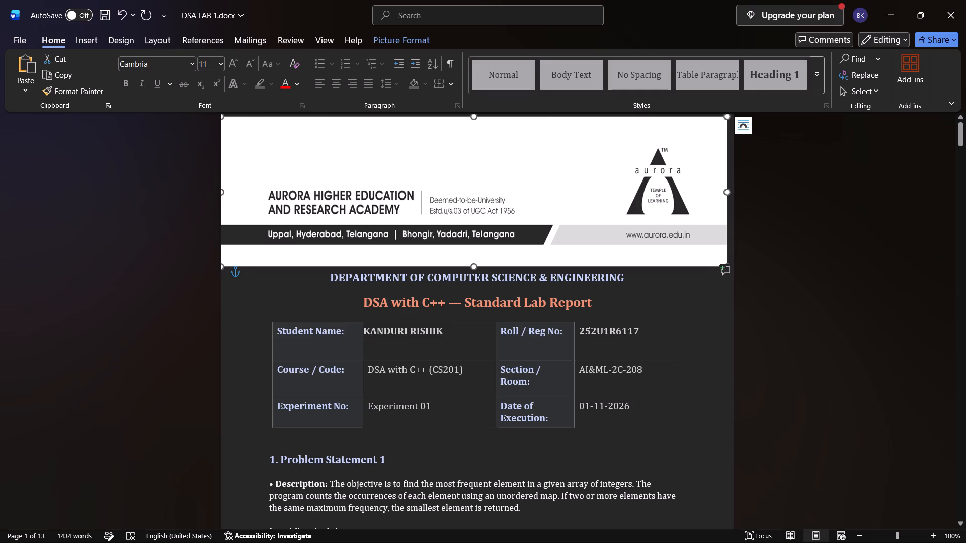
left_click_drag(726, 192, 736, 194)
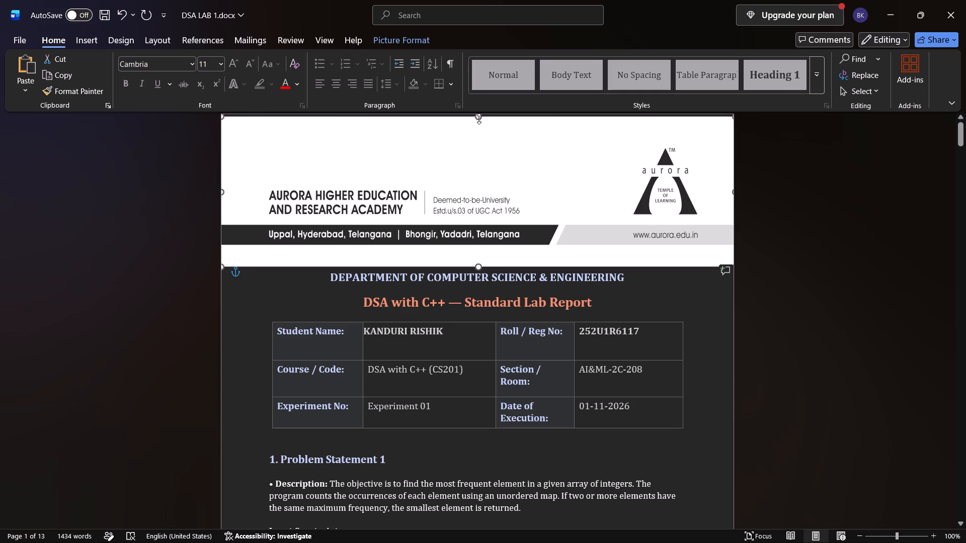
left_click_drag(479, 119, 478, 109)
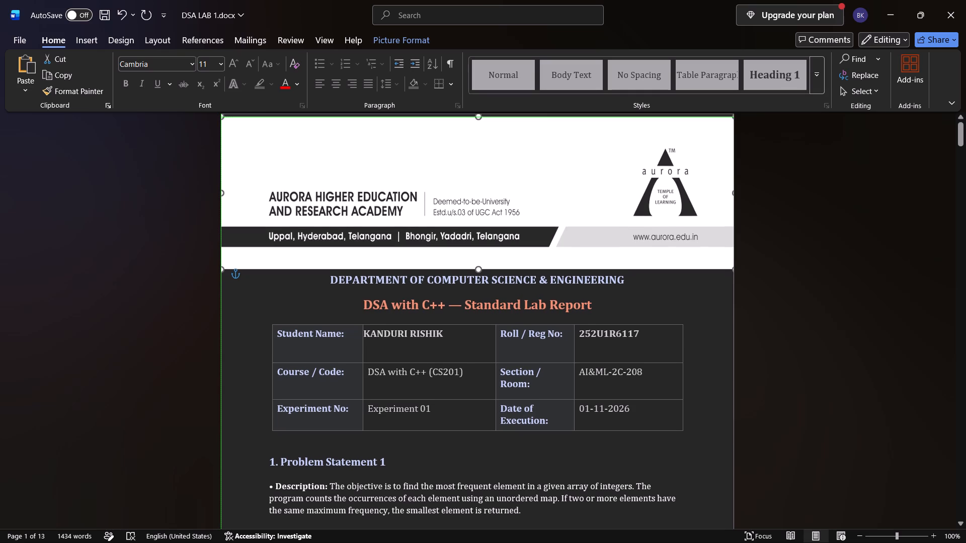
left_click_drag(478, 109, 478, 109)
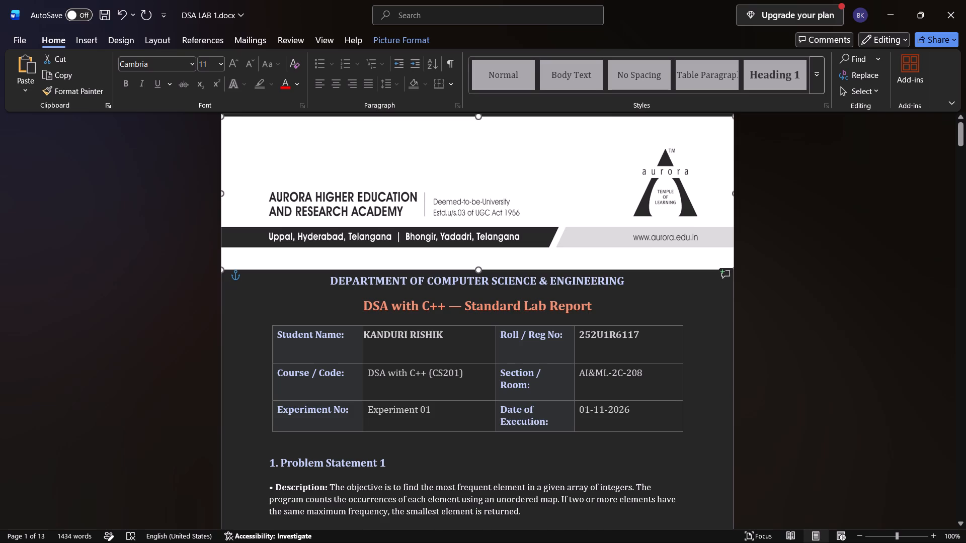
Look through the report's pages to review the layout from the first problem statement to the end.
scroll(649, 243, "down", 6)
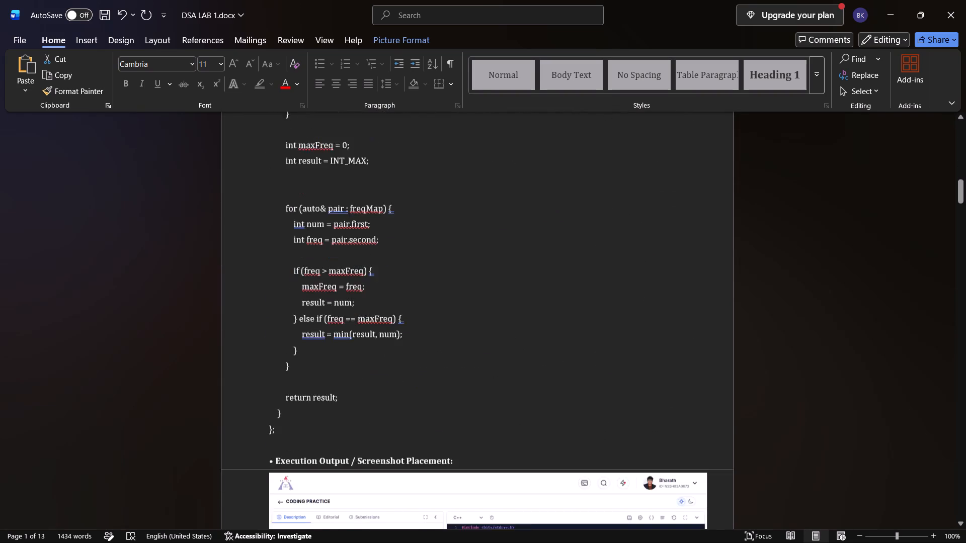
scroll(649, 243, "down", 3)
scroll(649, 243, "up", 1)
scroll(649, 243, "down", 5)
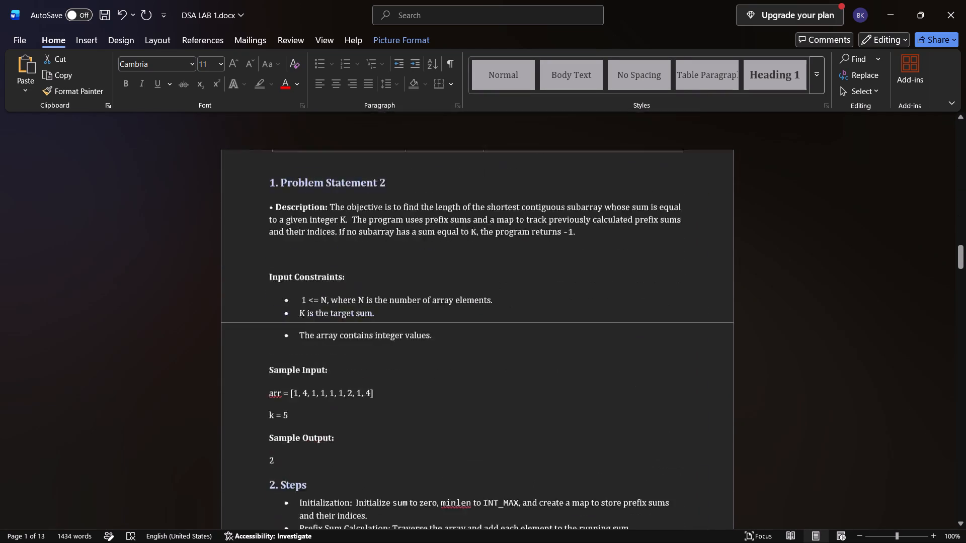
scroll(649, 243, "down", 13)
scroll(649, 243, "up", 1)
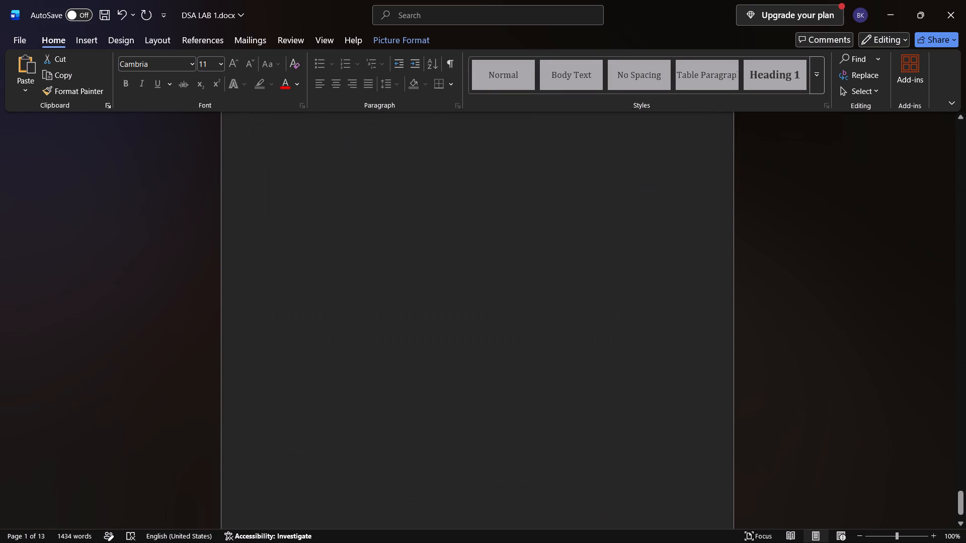
scroll(649, 243, "up", 20)
scroll(649, 243, "up", 1)
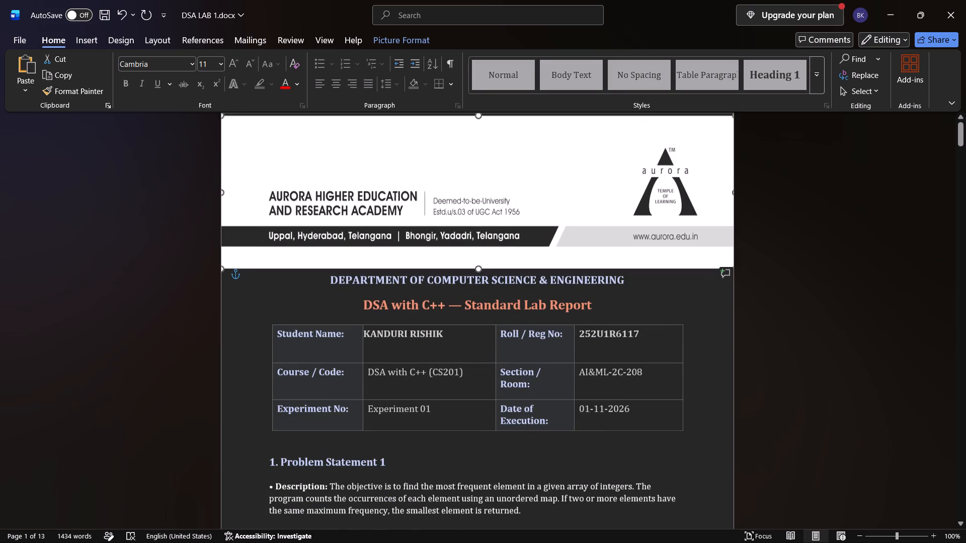
scroll(649, 243, "up", 6)
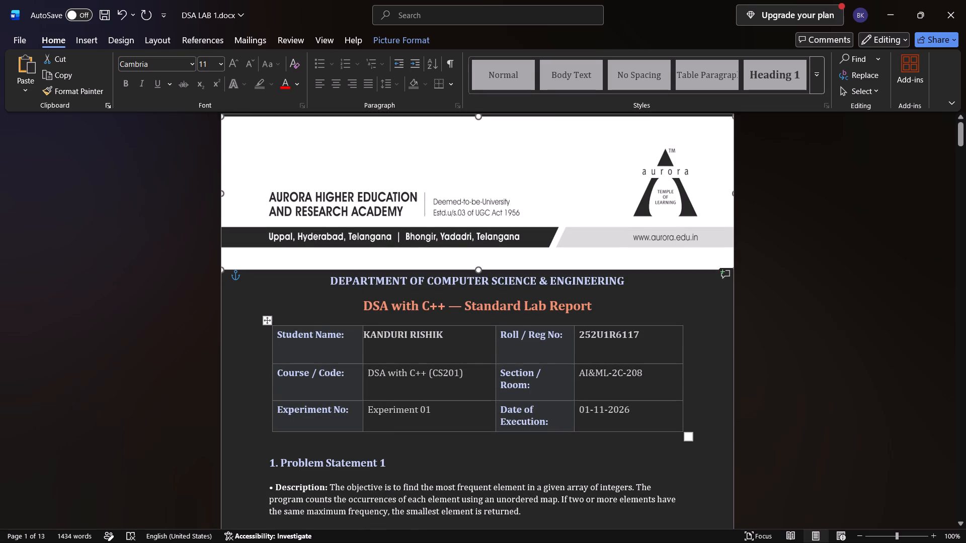
Replace the name in the Student Name cell with the submitting student's own name in capitals.
left_click(462, 335)
key("BackSpace")
key("BackSpace")
key("BackSpace")
key("BackSpace")
key("BackSpace")
key("BackSpace")
key("BackSpace")
key("BackSpace")
key("BackSpace")
key("BackSpace")
key("BackSpace")
key("BackSpace")
key("BackSpace")
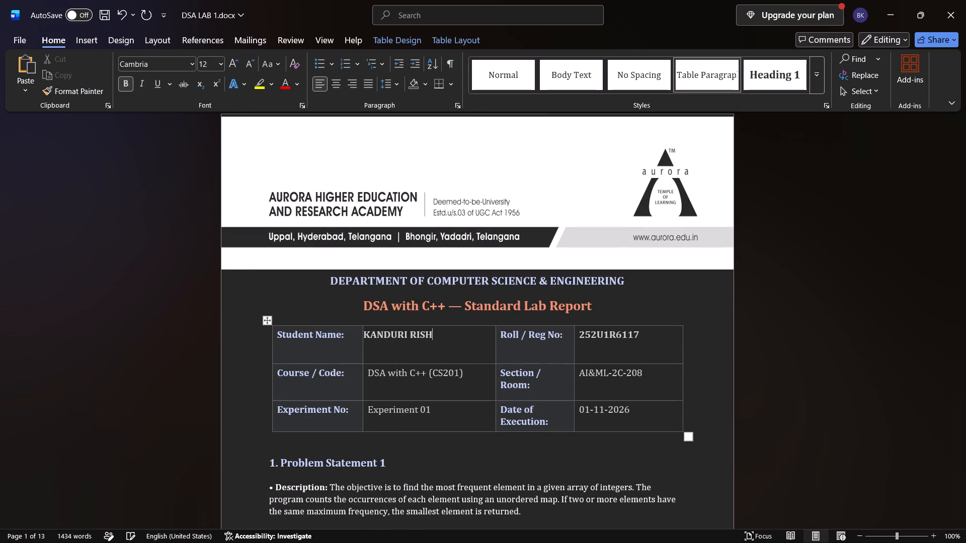
key("BackSpace")
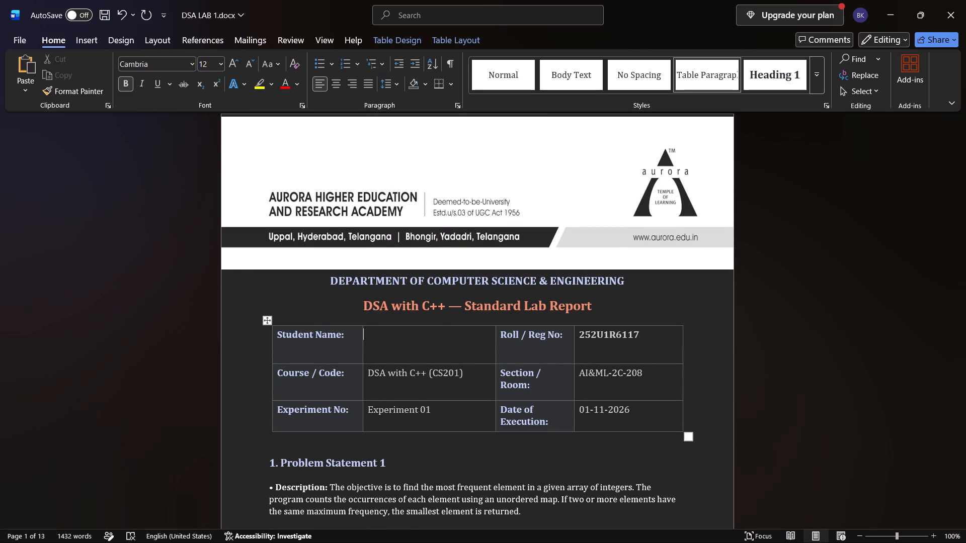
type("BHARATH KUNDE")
Change the last two digits of the Roll / Reg No entry to match the submitting student's own number.
left_click(666, 336)
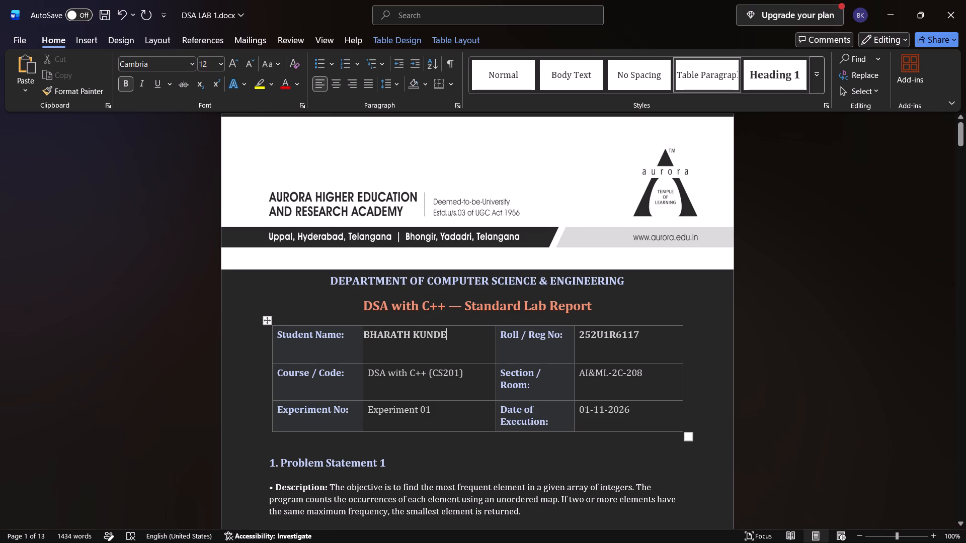
key("BackSpace")
key("BackSpace")
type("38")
double_click(623, 435)
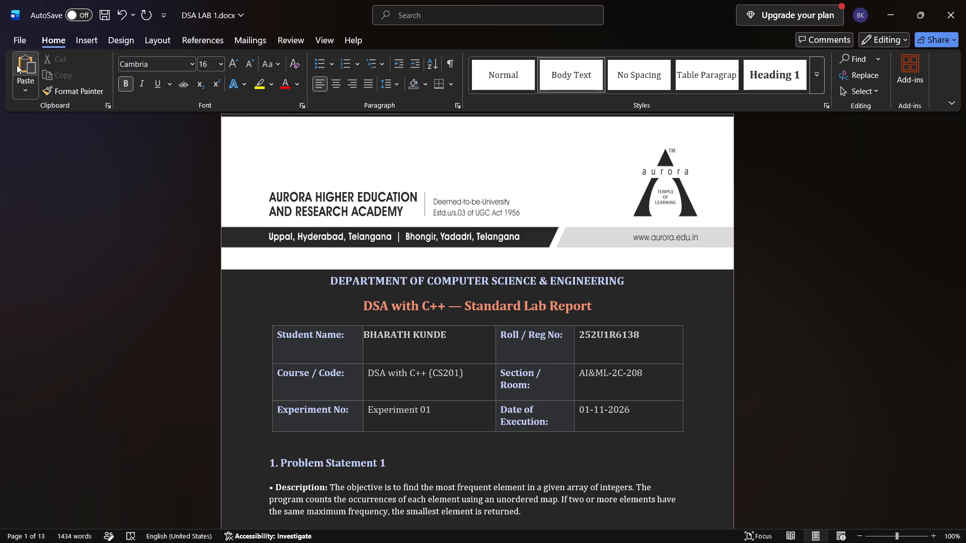
Export the report as DSA LAB 1.pdf into the 2ND_YEAR_TERM_2 folder, using standard optimization.
left_click(13, 39)
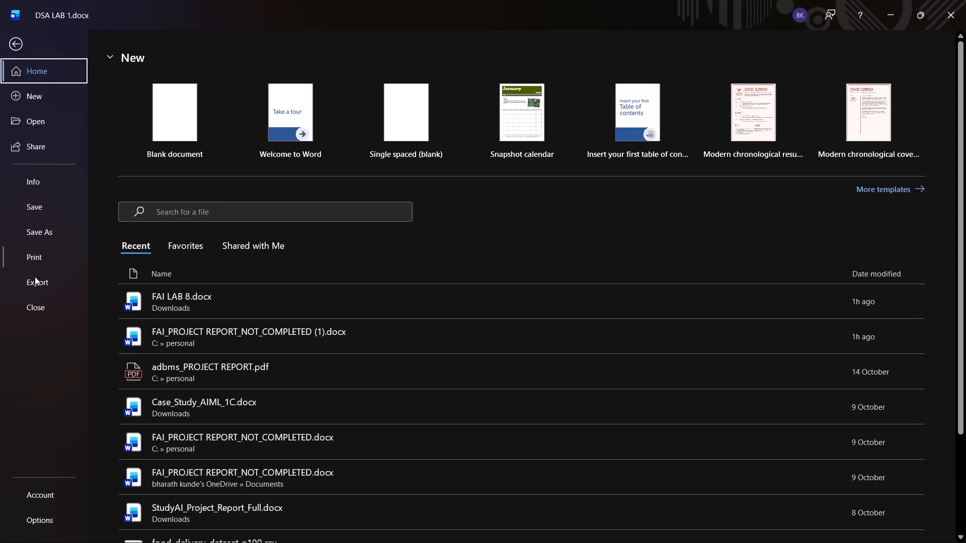
left_click(35, 277)
left_click(335, 181)
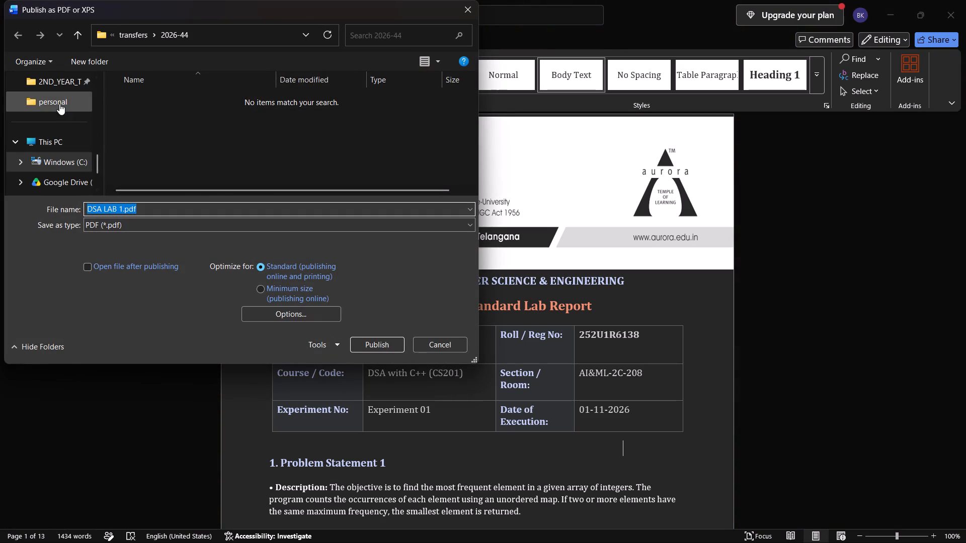
left_click(62, 86)
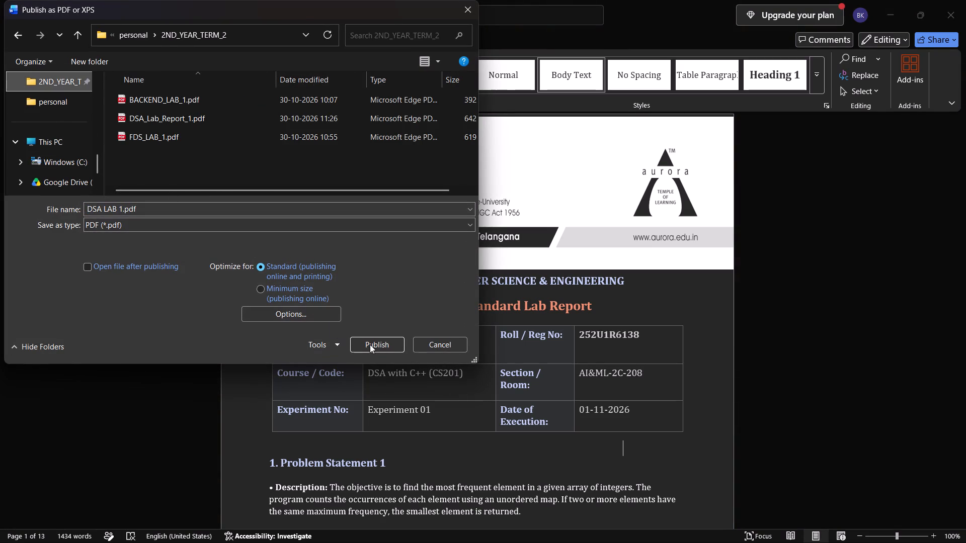
left_click(372, 345)
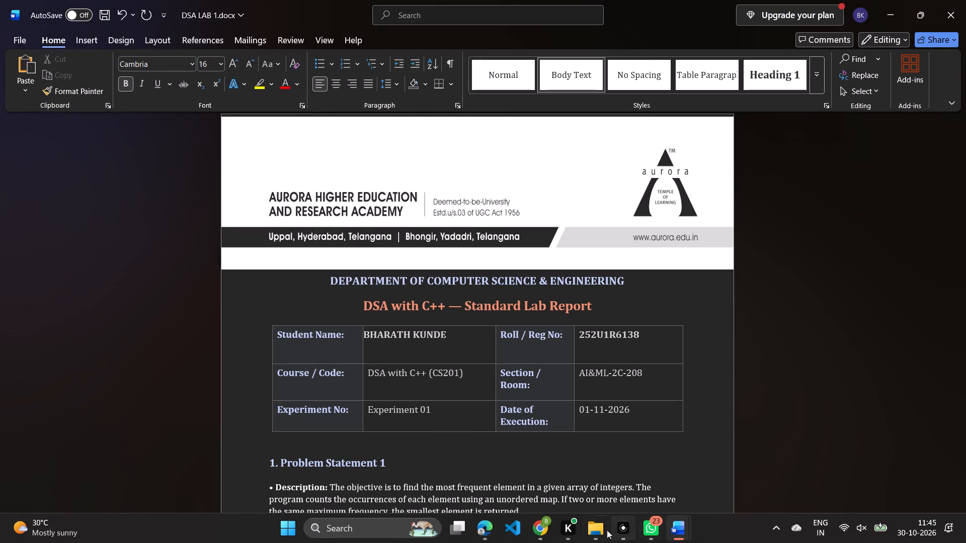
Switch to File Explorer and delete the older DSA_Lab_Report_1.pdf from the 2ND_YEAR_TERM_2 folder.
left_click(594, 536)
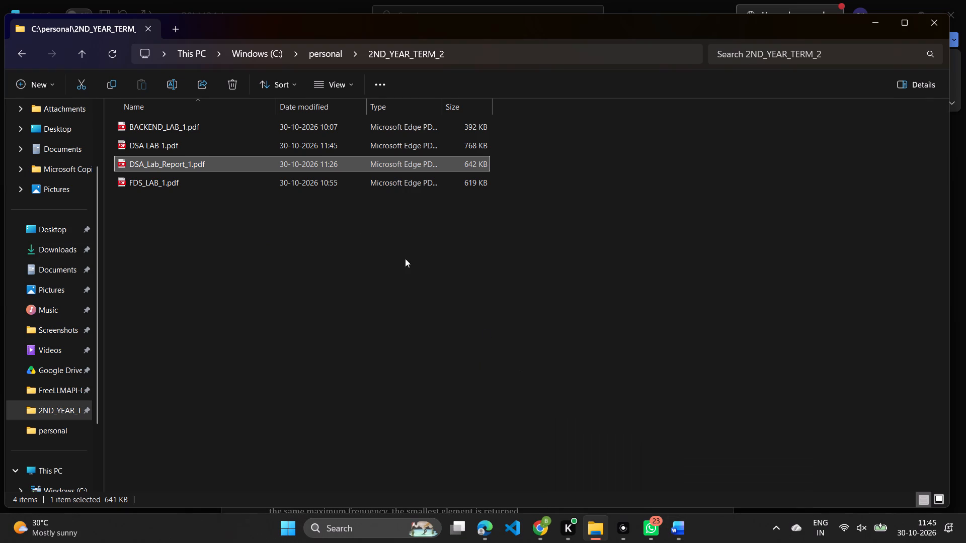
left_click(225, 83)
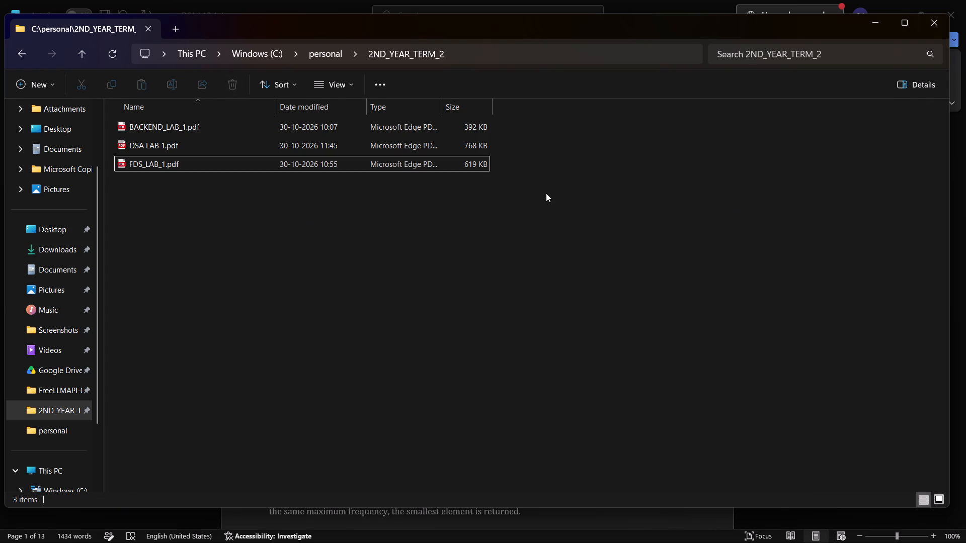
Open DSA LAB 1.pdf in Edge, examine the banner and all pages through to the last, and close the browser.
double_click(228, 137)
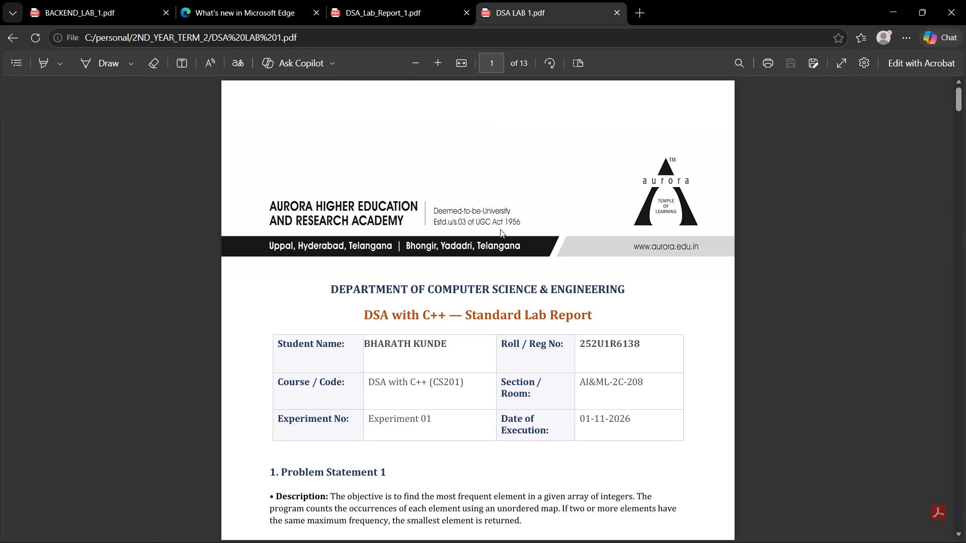
scroll(478, 209, "down", 1)
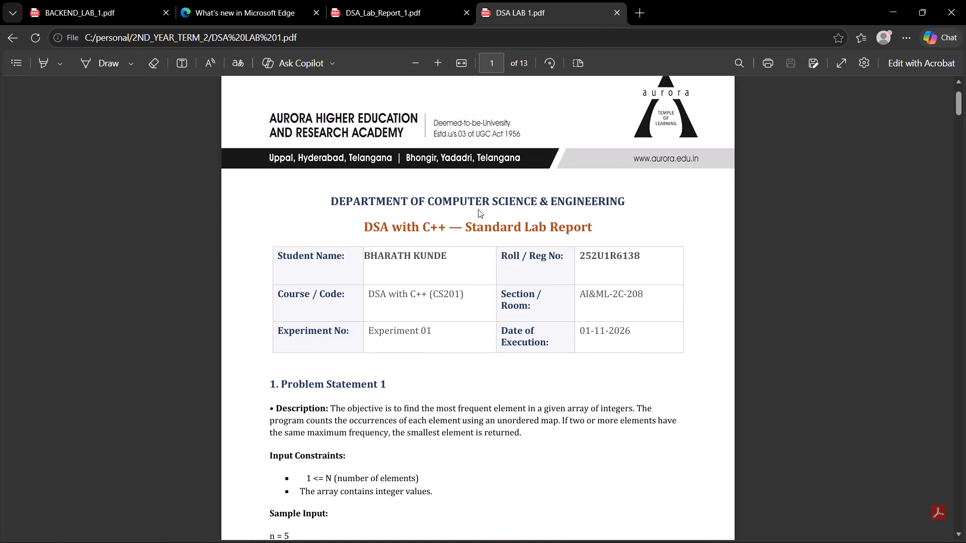
scroll(478, 209, "down", 4)
scroll(478, 209, "up", 10)
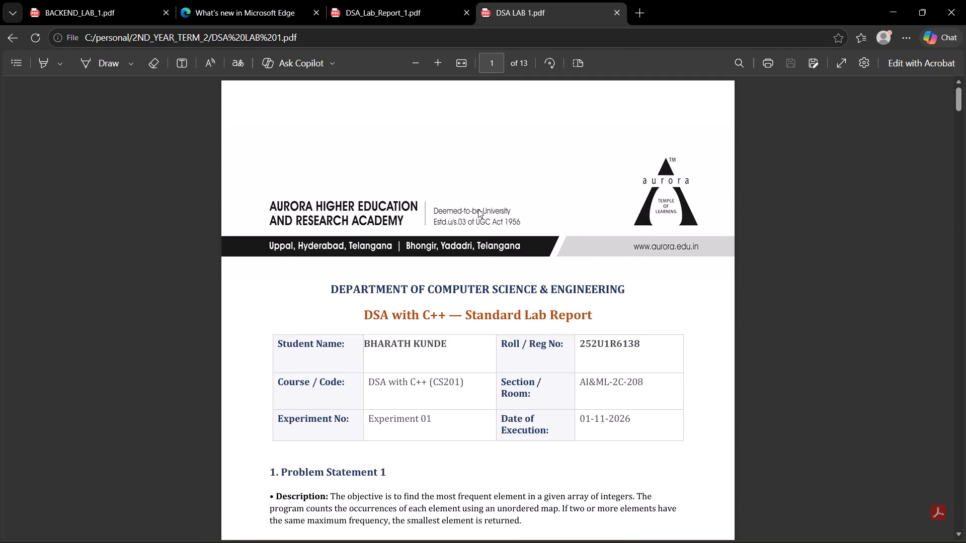
scroll(478, 209, "down", 1)
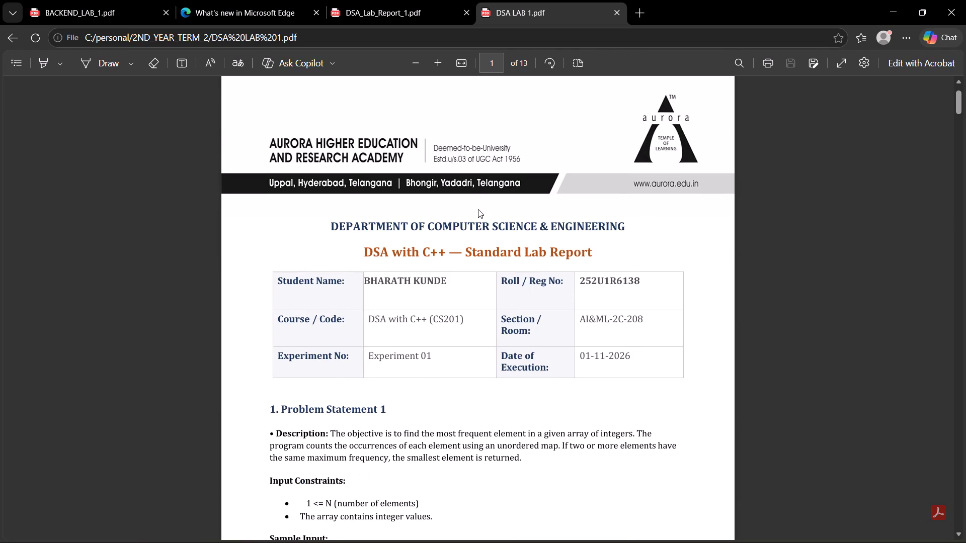
scroll(478, 209, "down", 9)
scroll(478, 209, "up", 9)
scroll(478, 209, "down", 2)
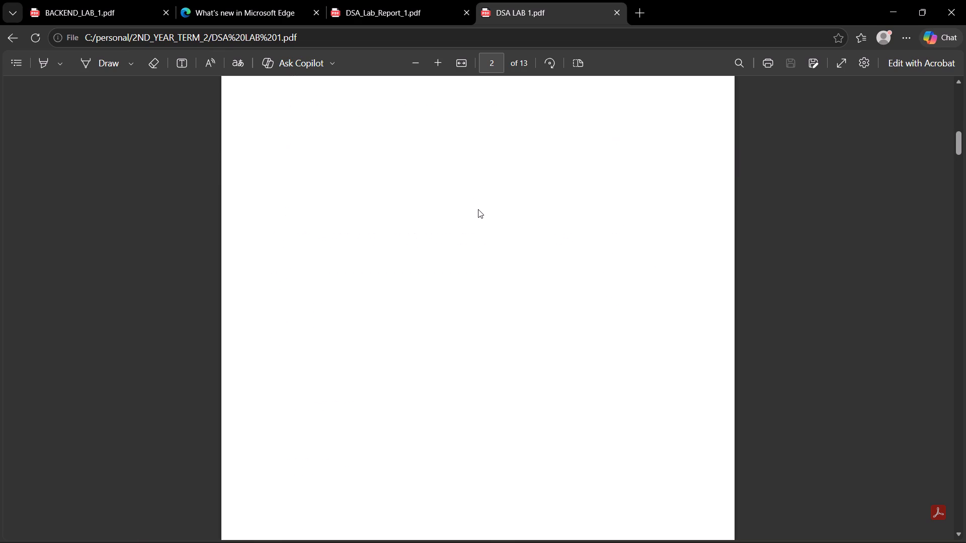
scroll(478, 209, "down", 11)
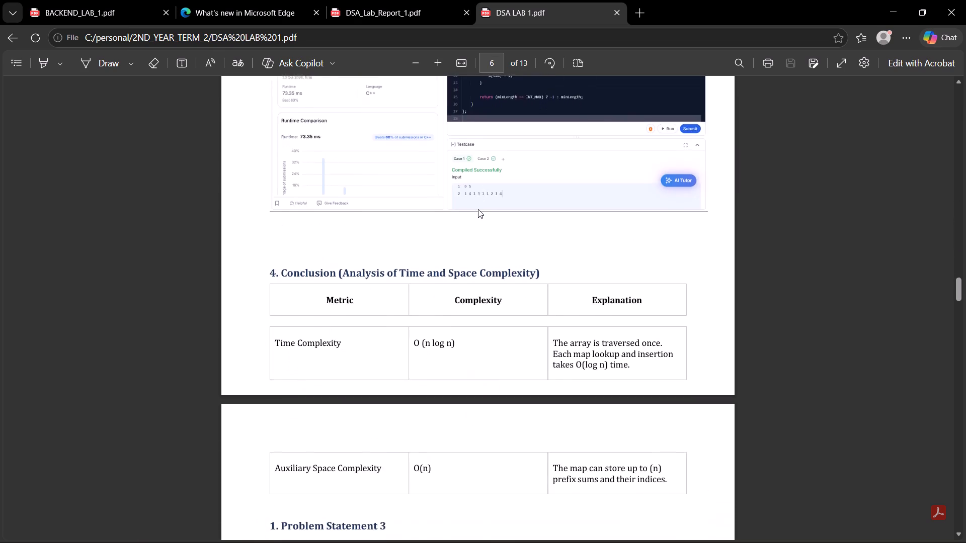
scroll(478, 209, "down", 3)
scroll(478, 209, "up", 1)
scroll(478, 209, "down", 5)
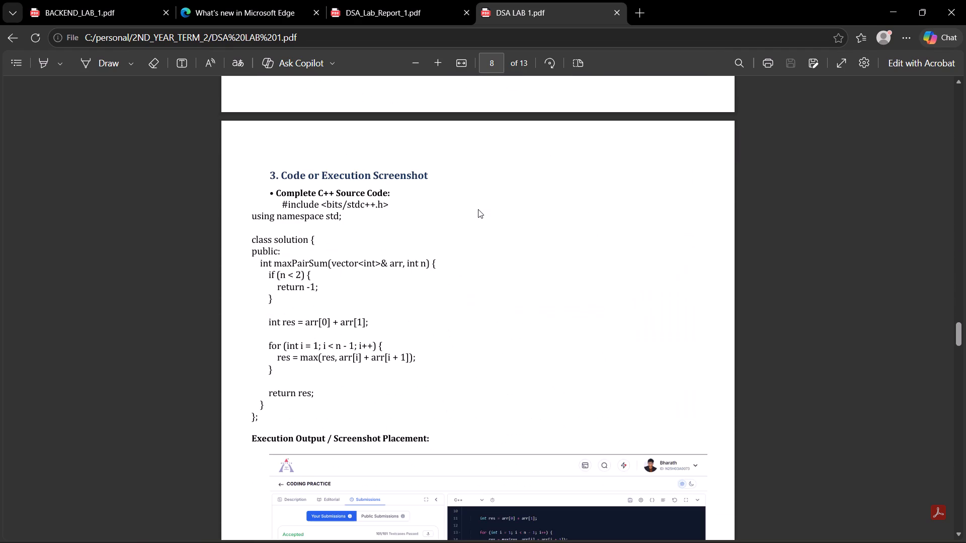
scroll(478, 209, "down", 11)
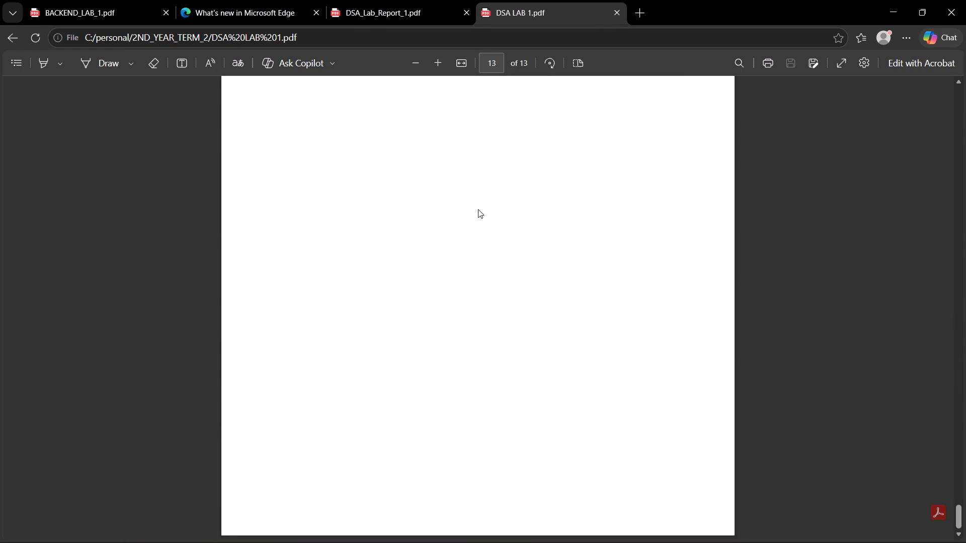
scroll(478, 209, "down", 2)
left_click(965, 1)
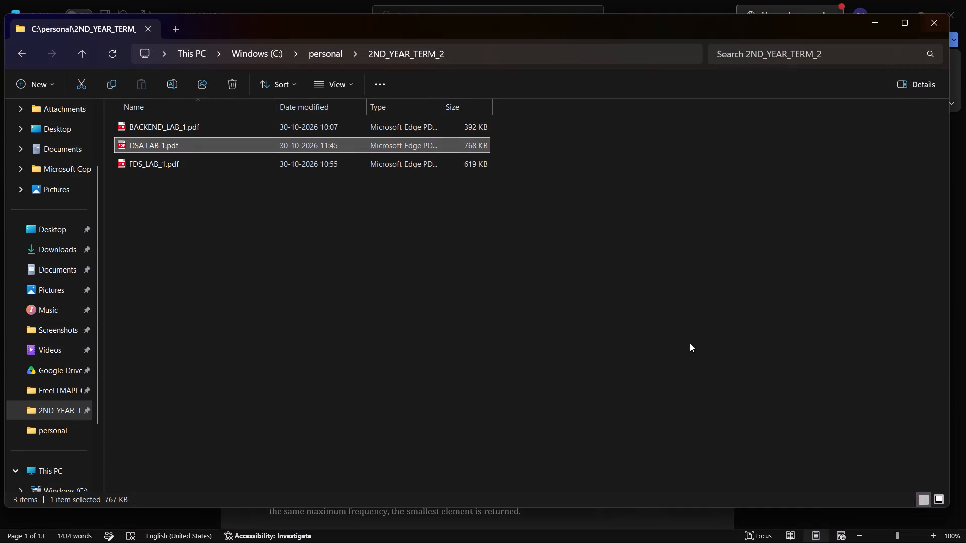
Switch back to DSA LAB 1.docx in Word and shorten the banner from its lower edge to about 70% of its height.
left_click(685, 542)
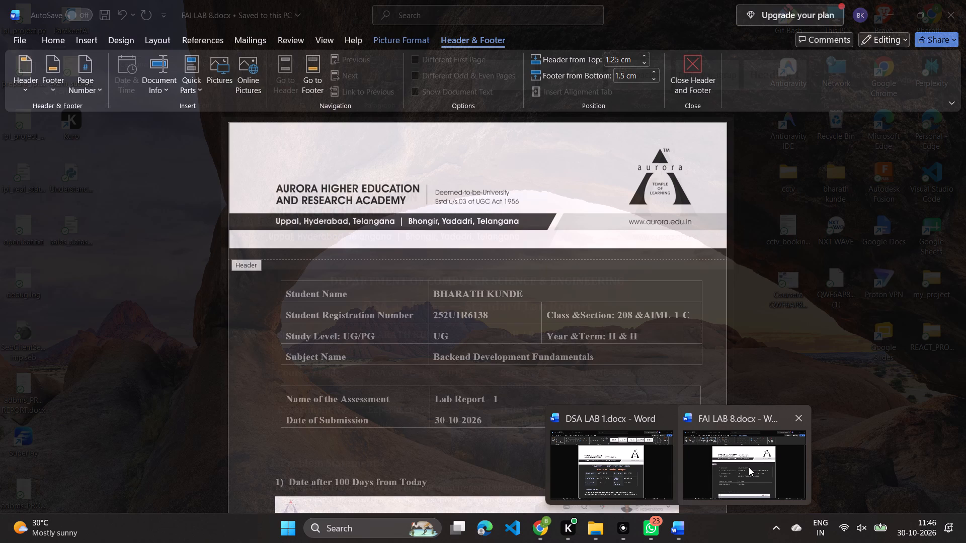
left_click(630, 470)
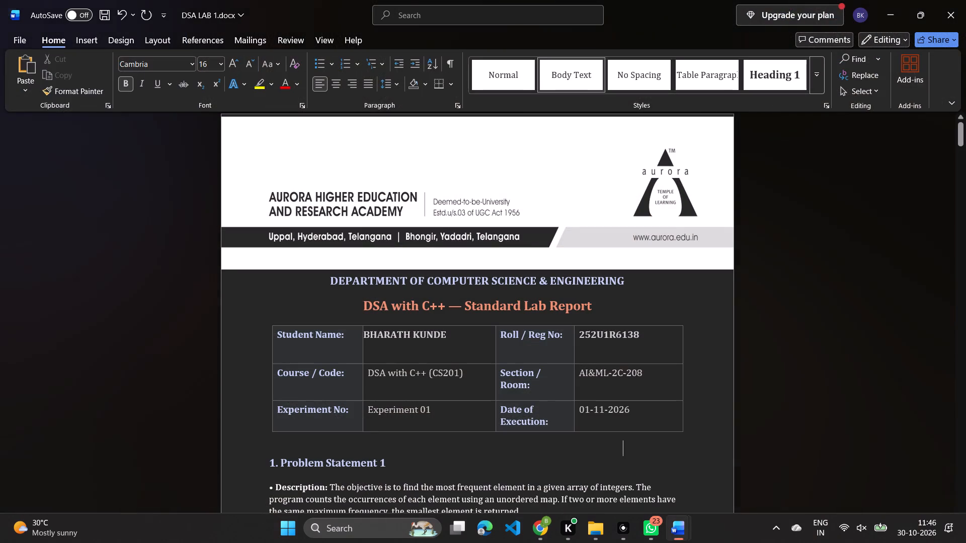
left_click(550, 179)
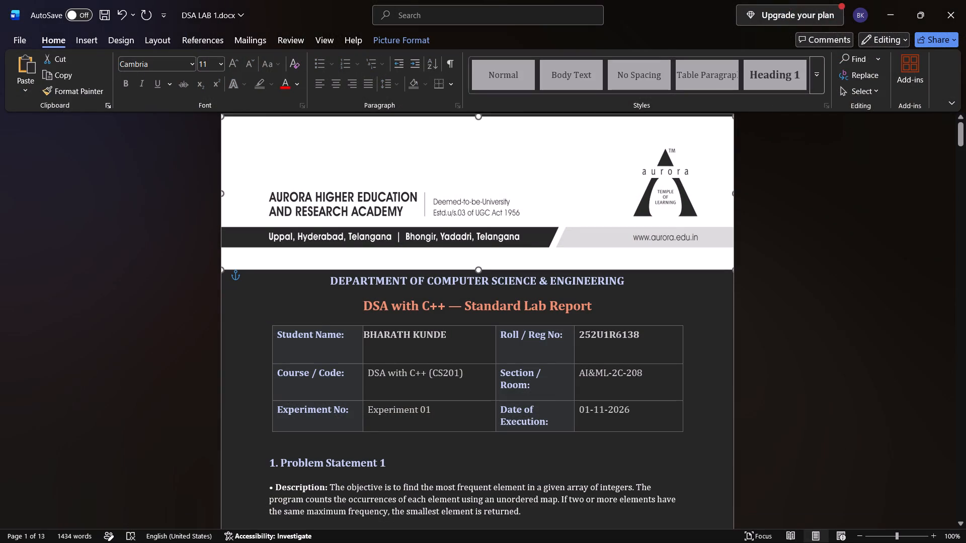
left_click_drag(478, 269, 484, 211)
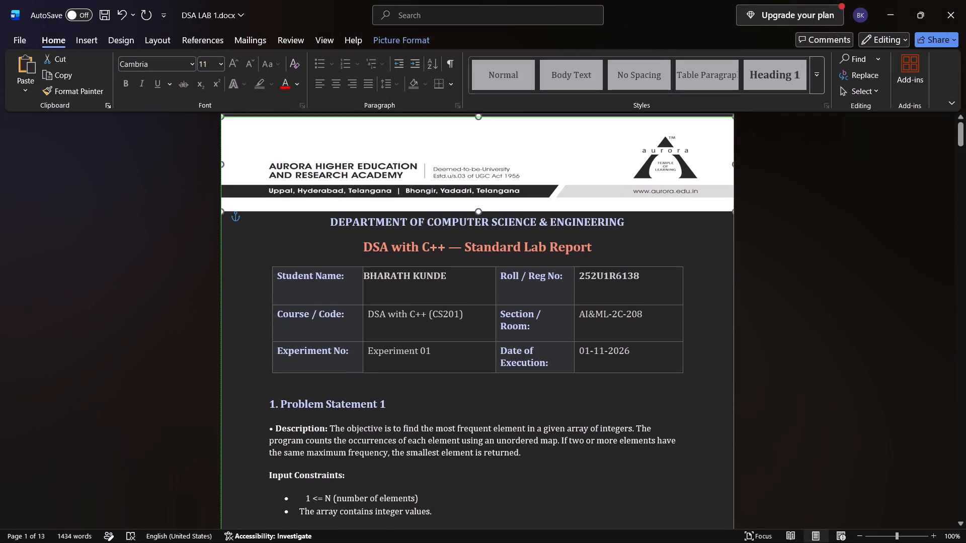
left_click_drag(484, 211, 487, 224)
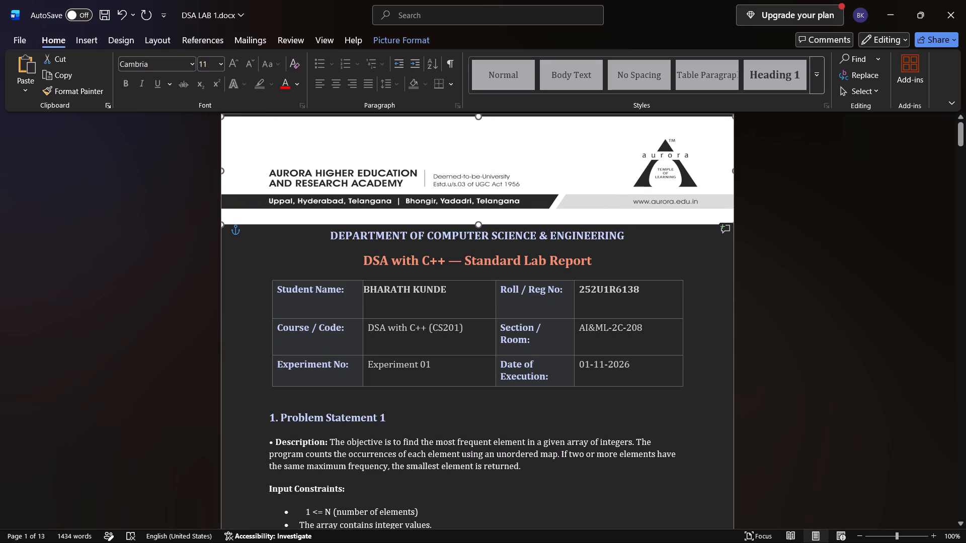
Shorten the Aurora banner slightly more from its lower edge, to about 95% of its height, keeping its full page width.
left_click_drag(480, 223, 482, 211)
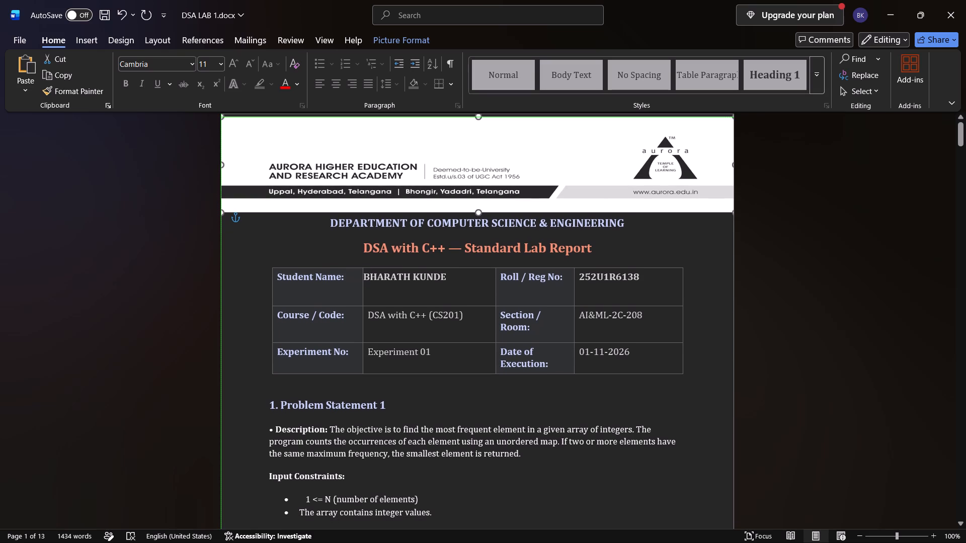
left_click_drag(482, 211, 485, 219)
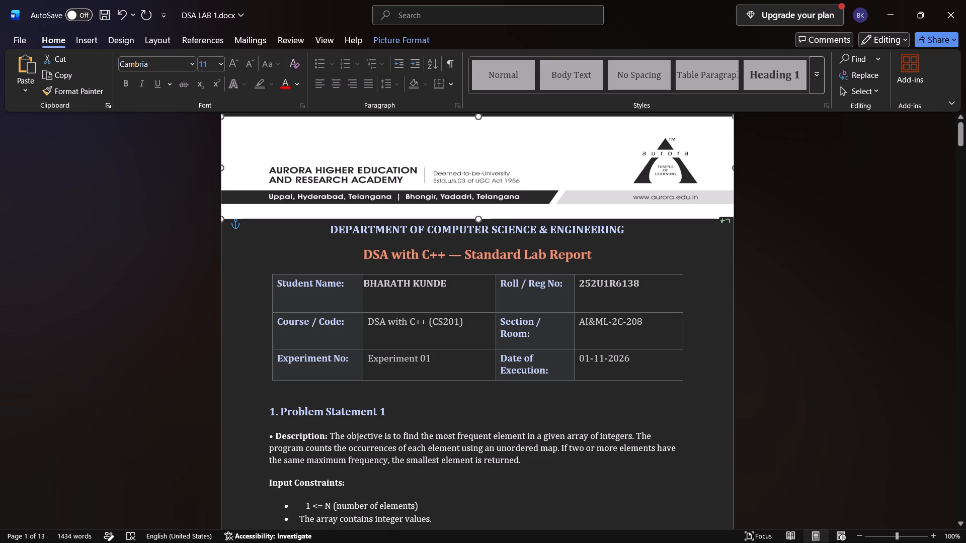
Export the report again as DSA LAB 1.pdf into the 2ND_YEAR_TERM_2 folder with standard optimization, replacing the existing file.
left_click(19, 37)
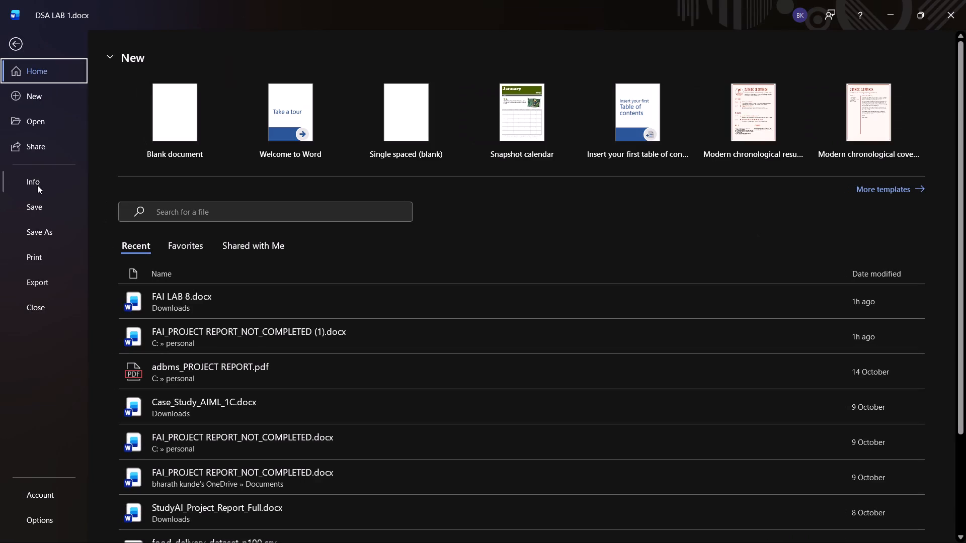
left_click(40, 283)
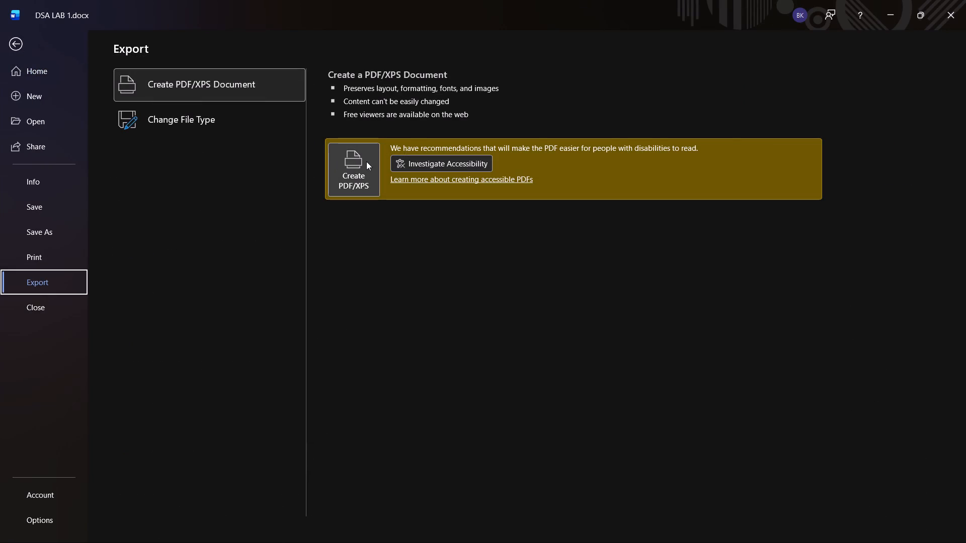
left_click(366, 161)
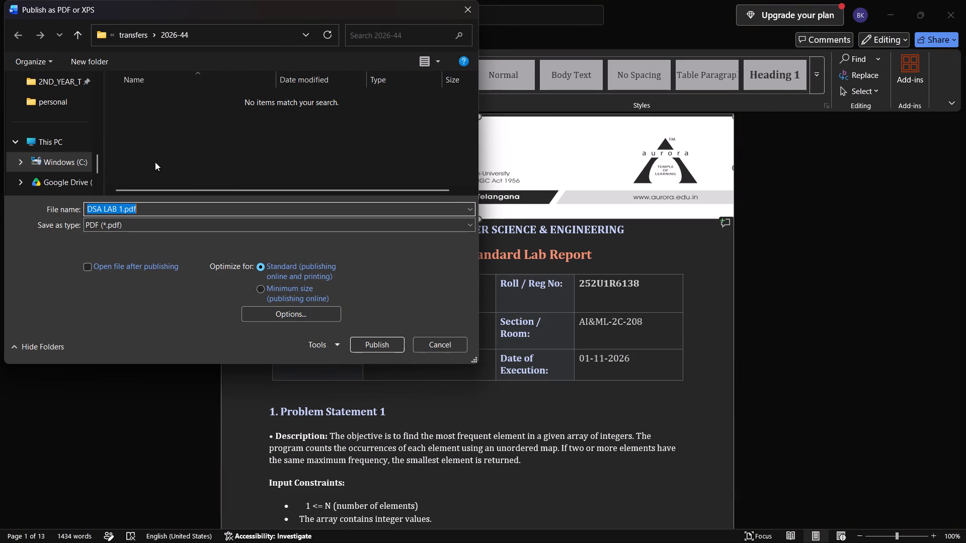
left_click(70, 87)
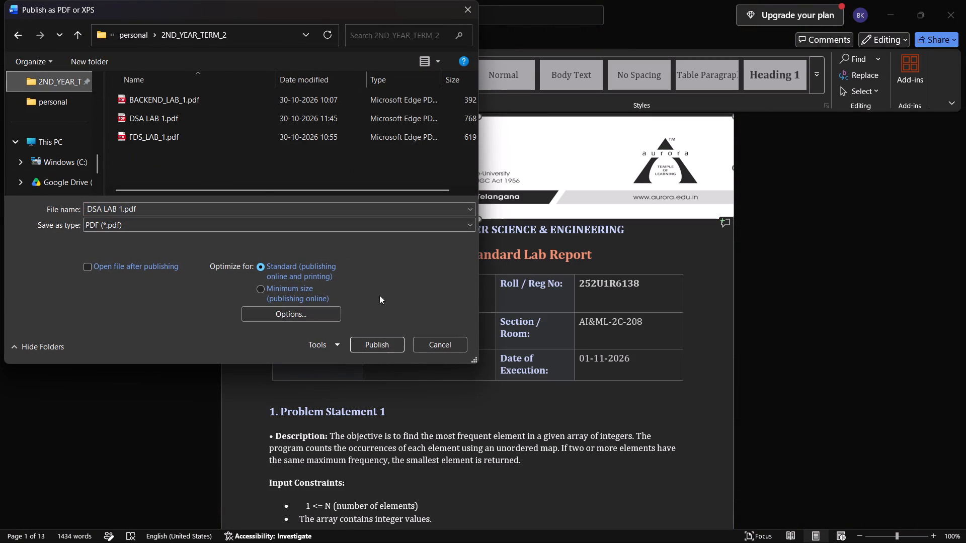
left_click(375, 346)
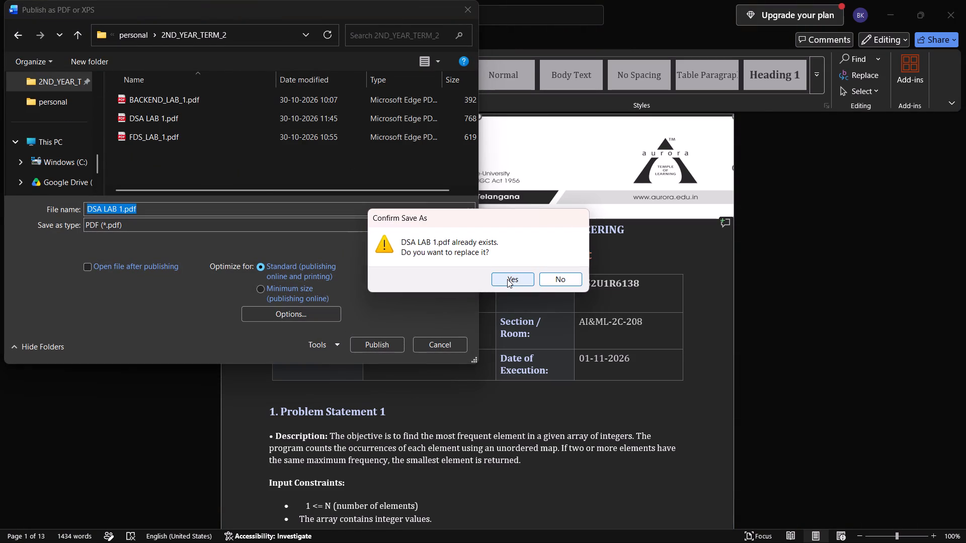
left_click(507, 279)
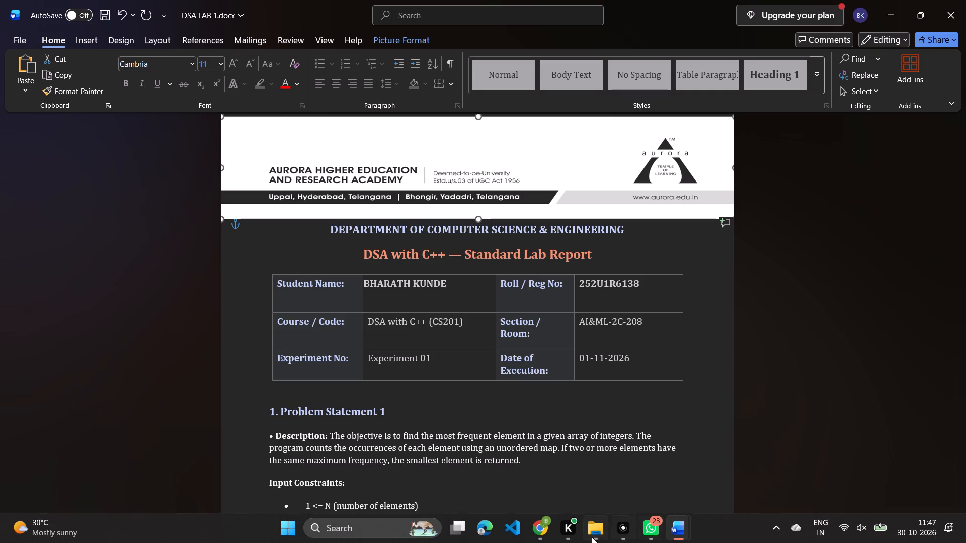
Open DSA LAB 1.pdf from File Explorer in Edge, examine the first-page banner and the page layout, and close both windows.
left_click(592, 536)
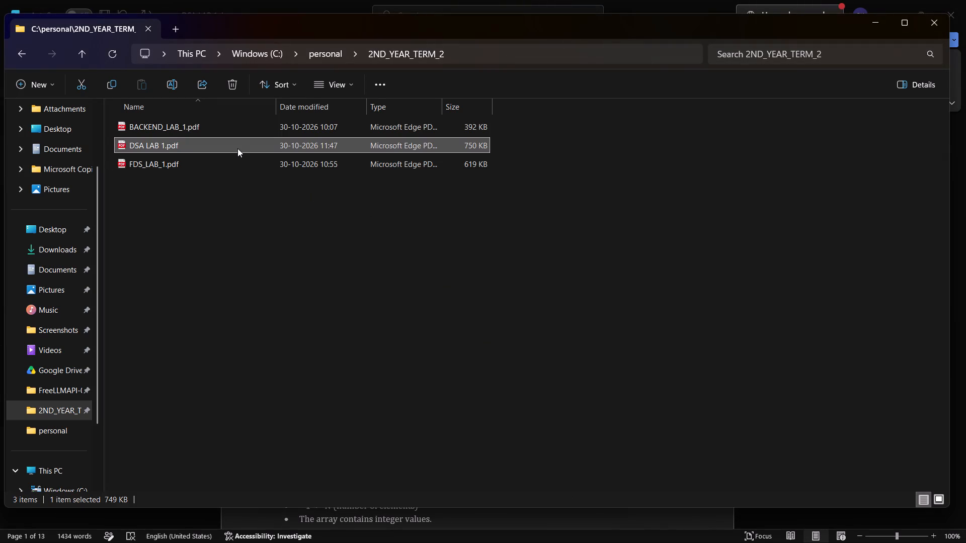
double_click(237, 148)
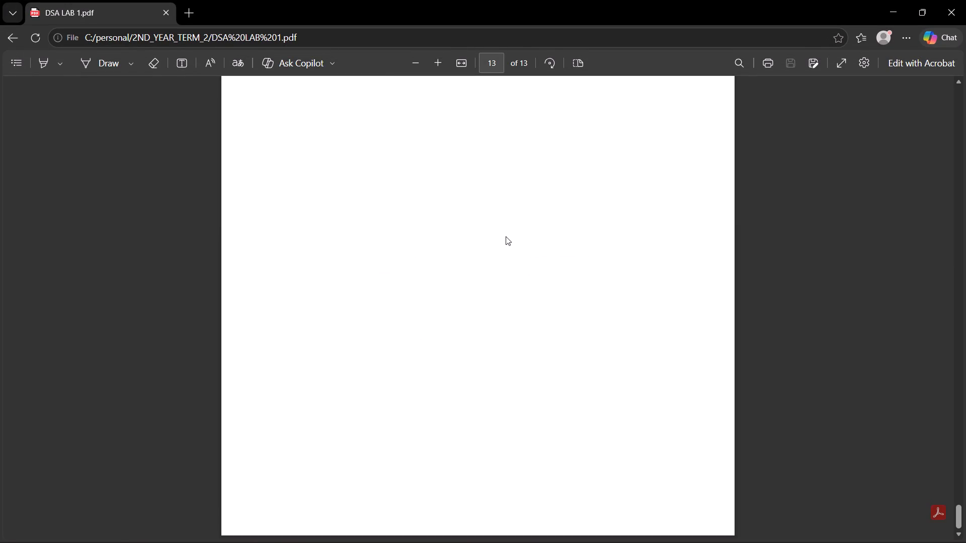
scroll(545, 247, "up", 2)
scroll(545, 247, "down", 3)
scroll(545, 247, "up", 16)
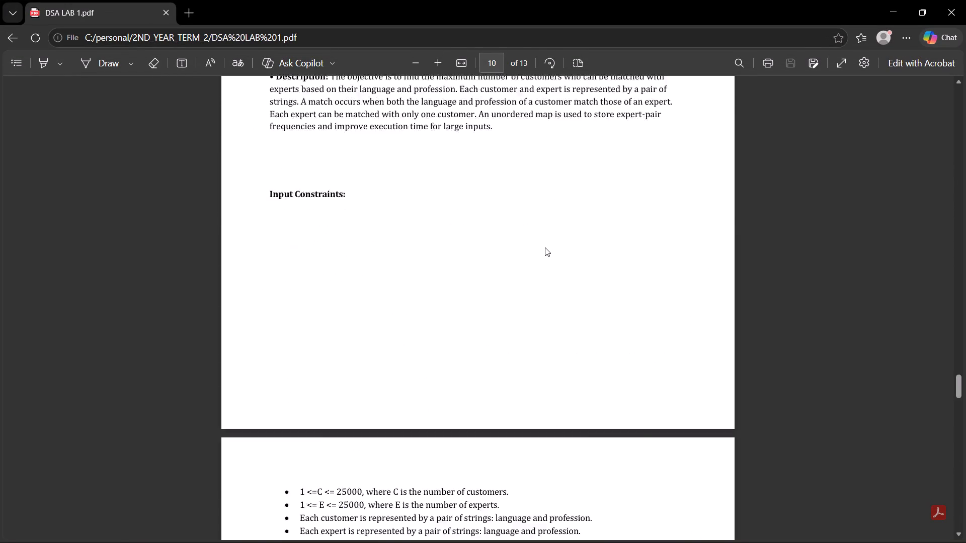
scroll(545, 247, "up", 15)
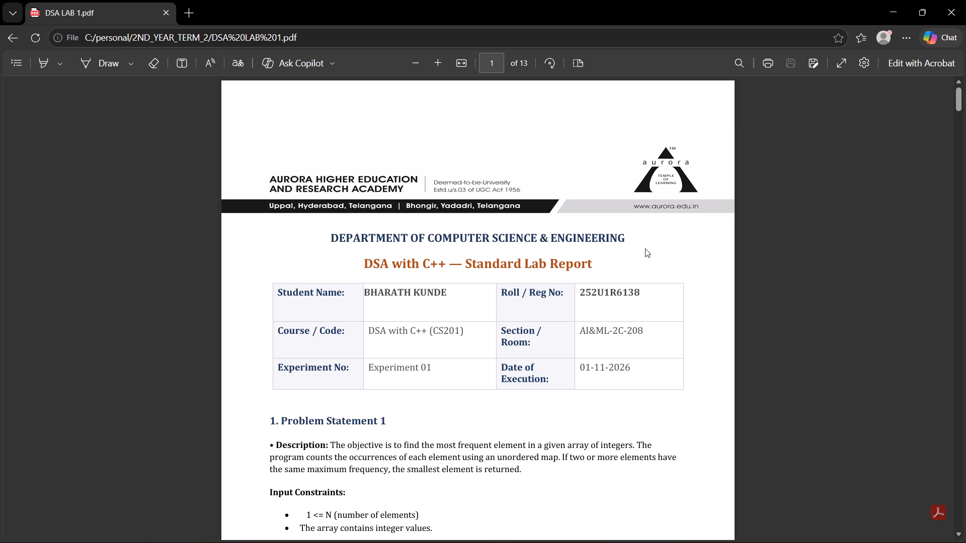
scroll(645, 248, "down", 1)
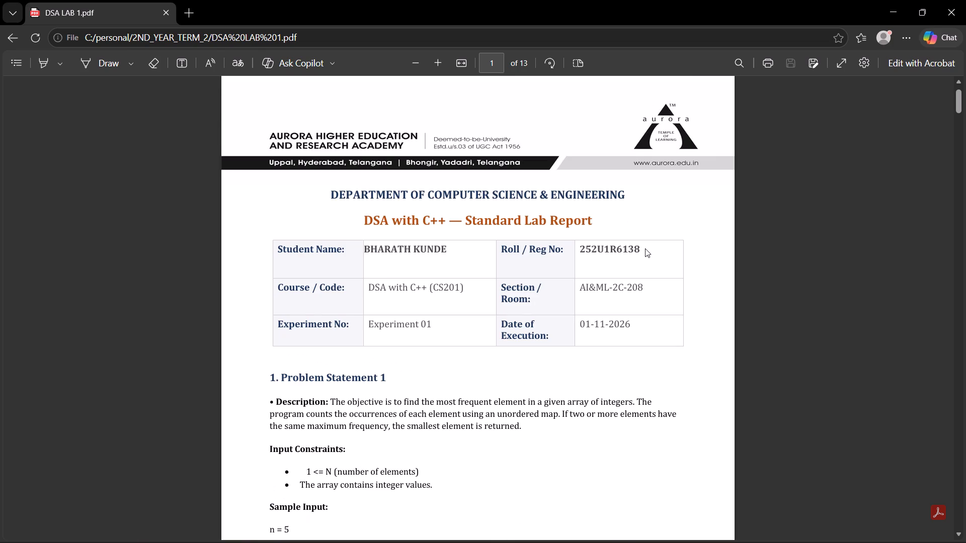
scroll(658, 220, "down", 4)
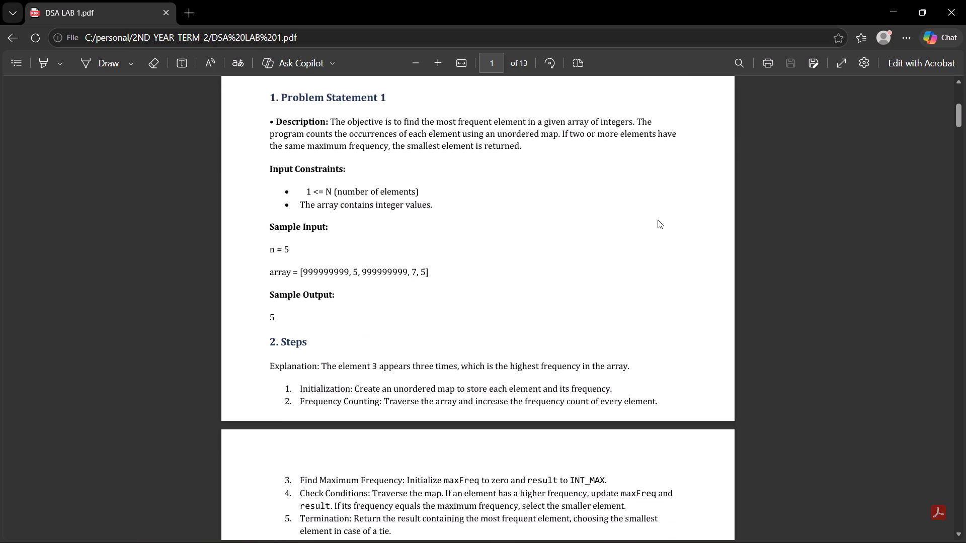
scroll(658, 220, "down", 8)
scroll(658, 220, "up", 20)
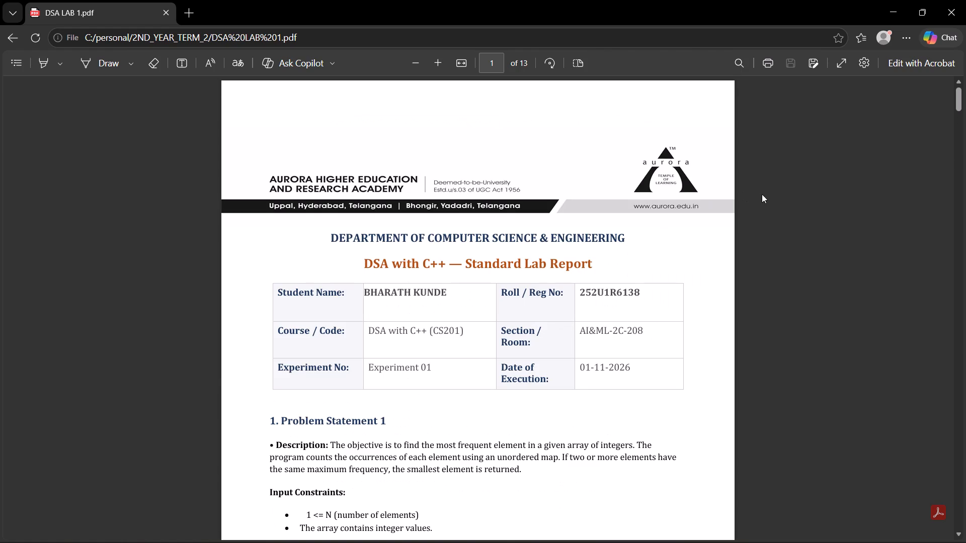
left_click(965, 0)
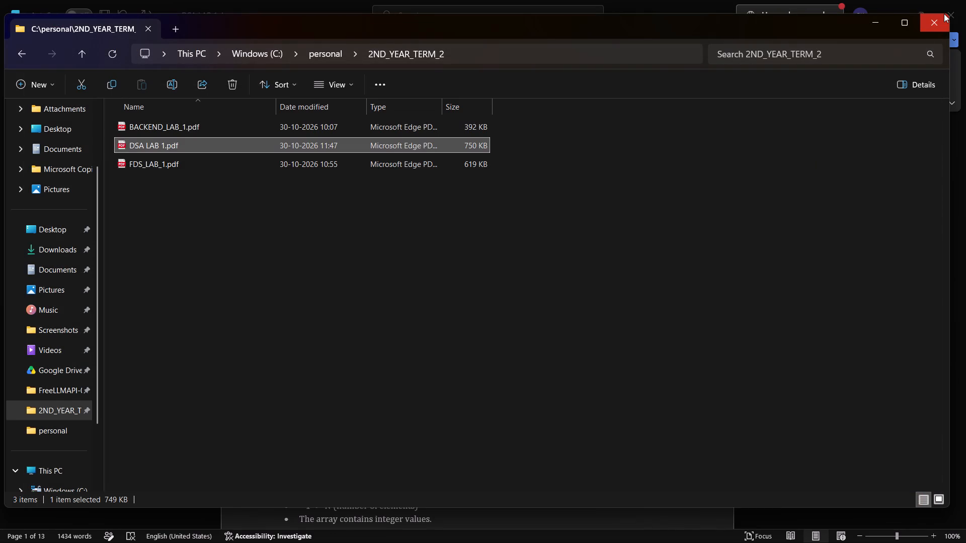
left_click(944, 14)
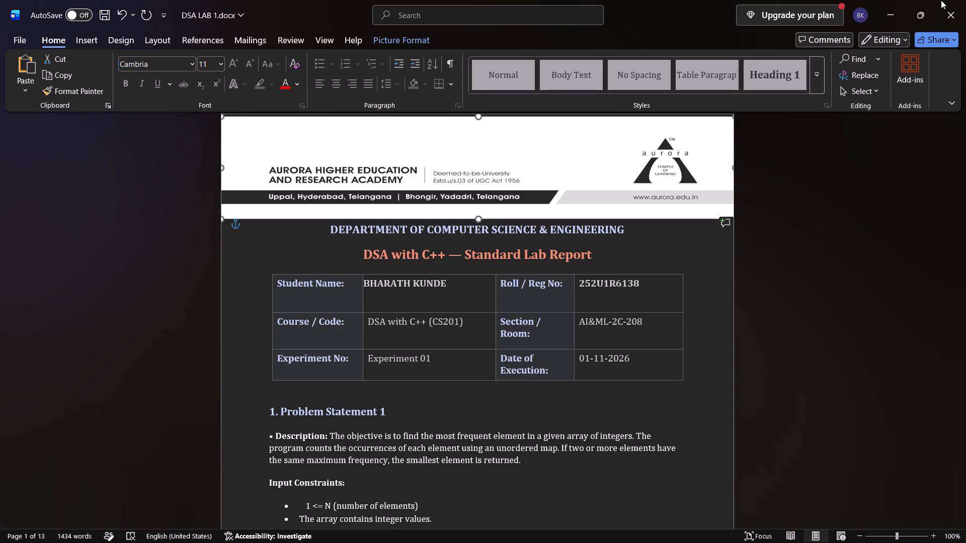
Close the DSA LAB 1.docx document without saving its changes.
left_click(941, 0)
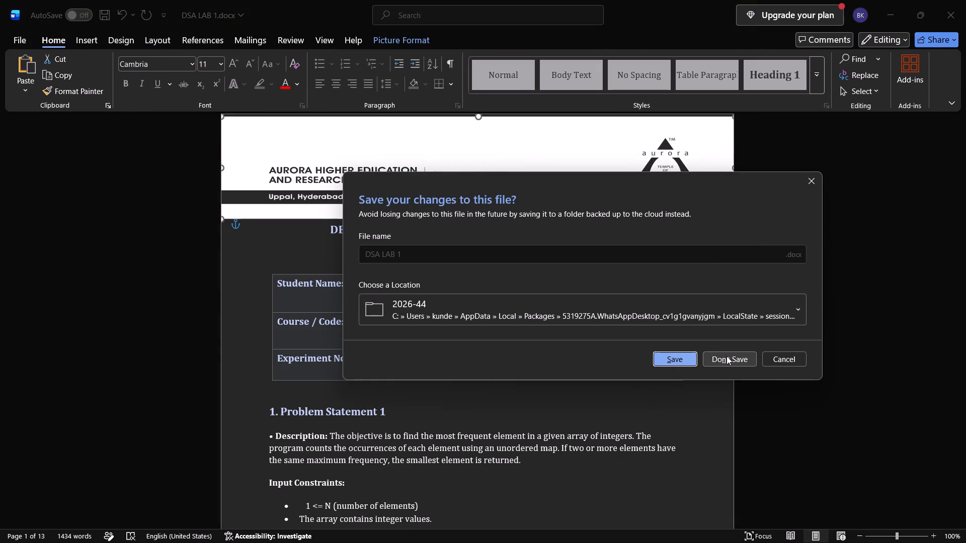
left_click(727, 356)
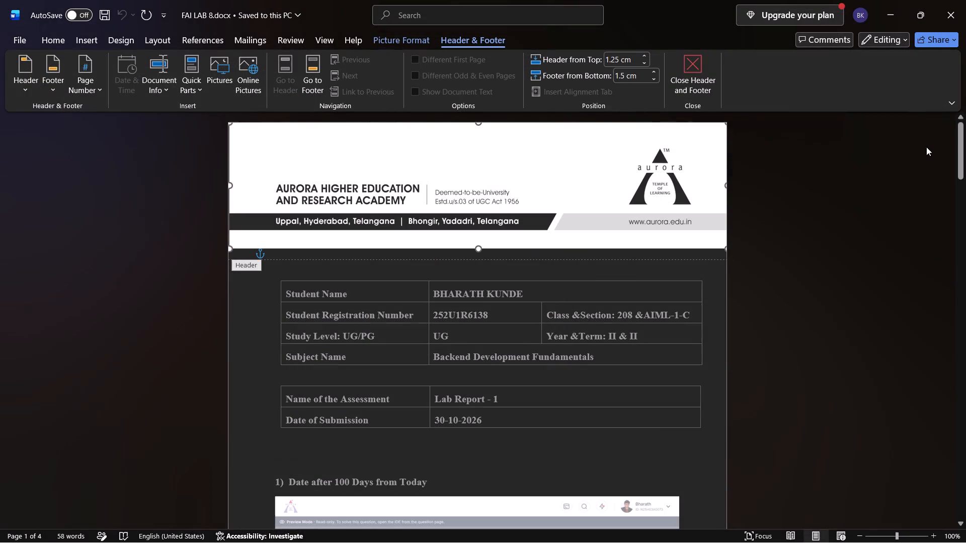